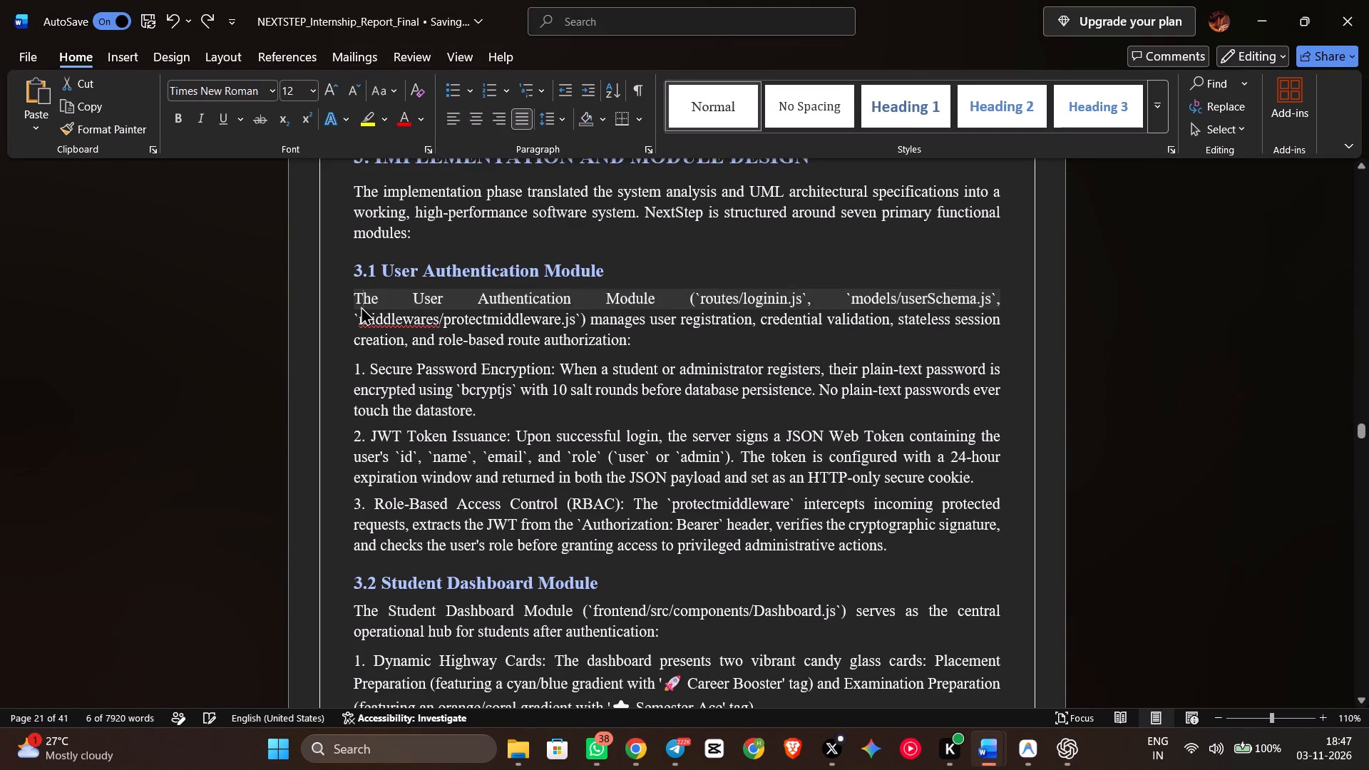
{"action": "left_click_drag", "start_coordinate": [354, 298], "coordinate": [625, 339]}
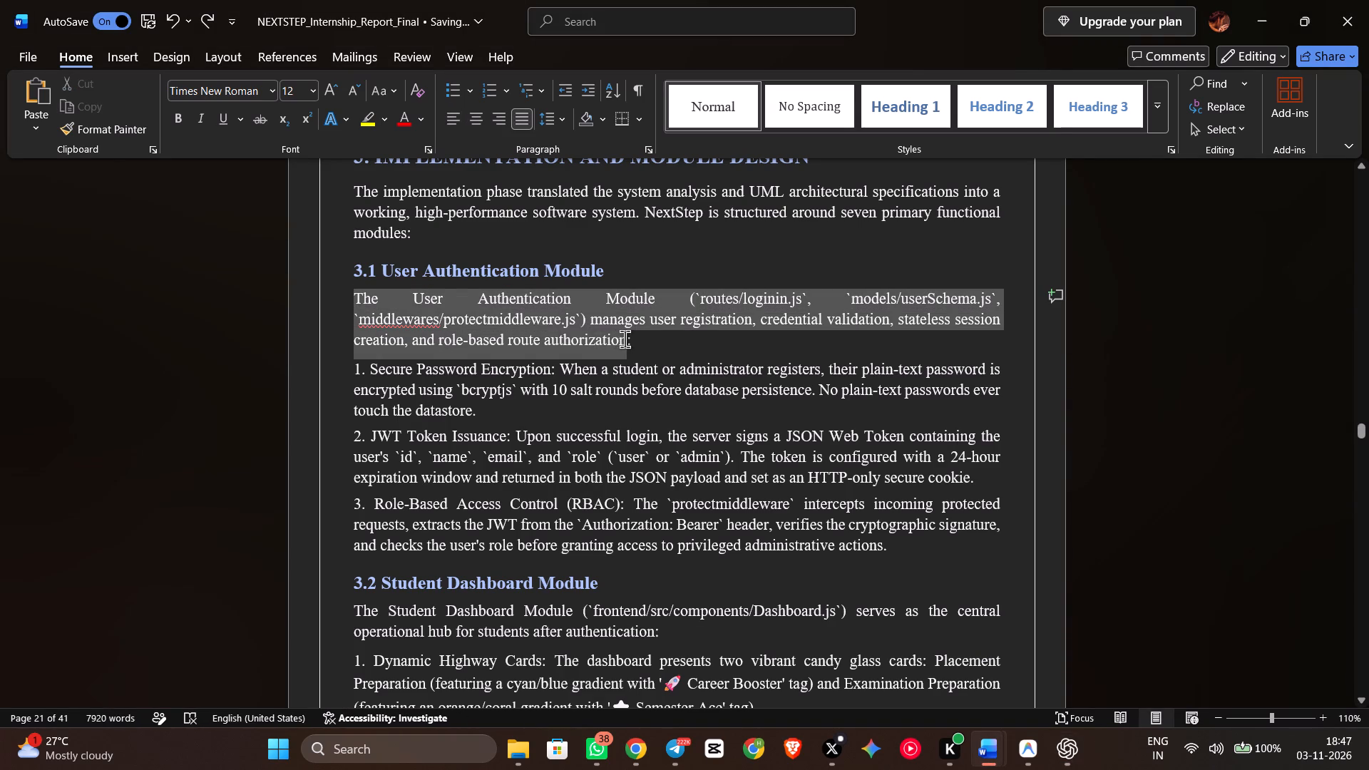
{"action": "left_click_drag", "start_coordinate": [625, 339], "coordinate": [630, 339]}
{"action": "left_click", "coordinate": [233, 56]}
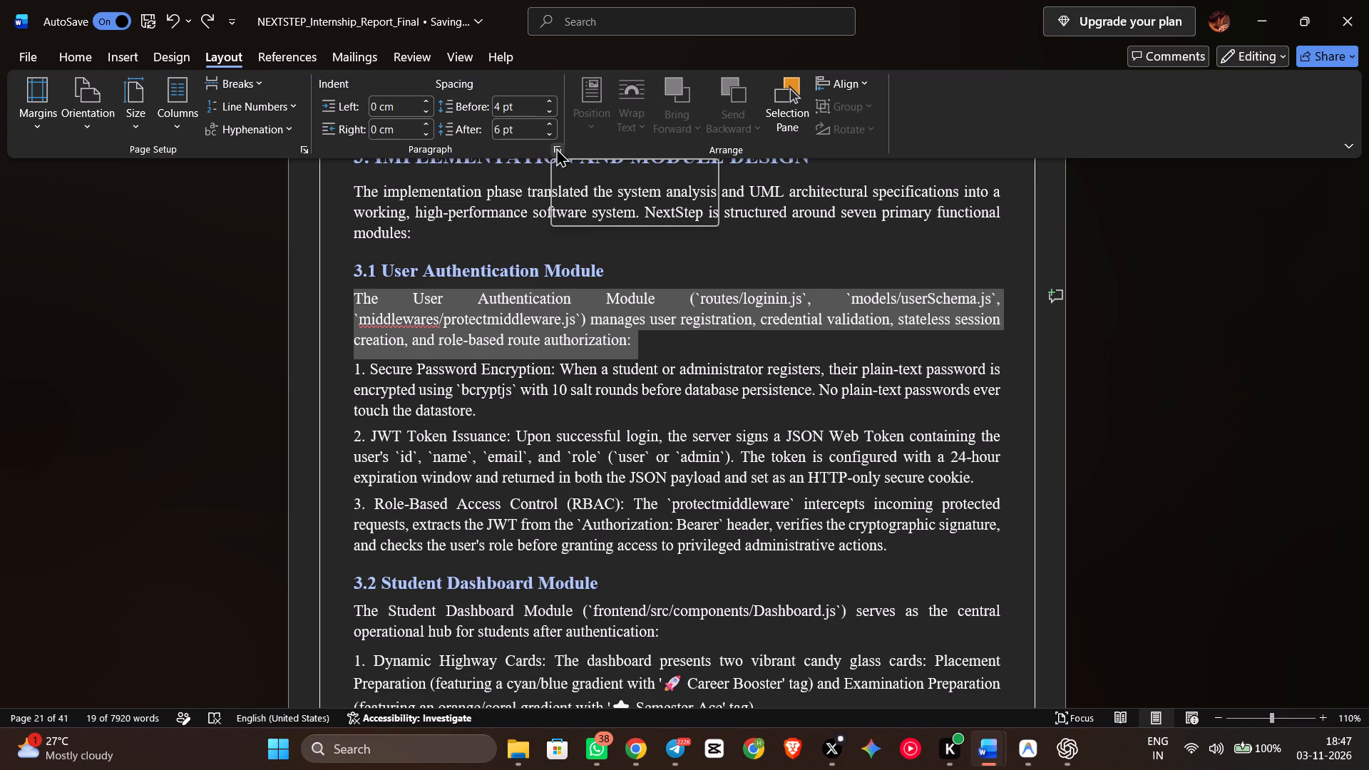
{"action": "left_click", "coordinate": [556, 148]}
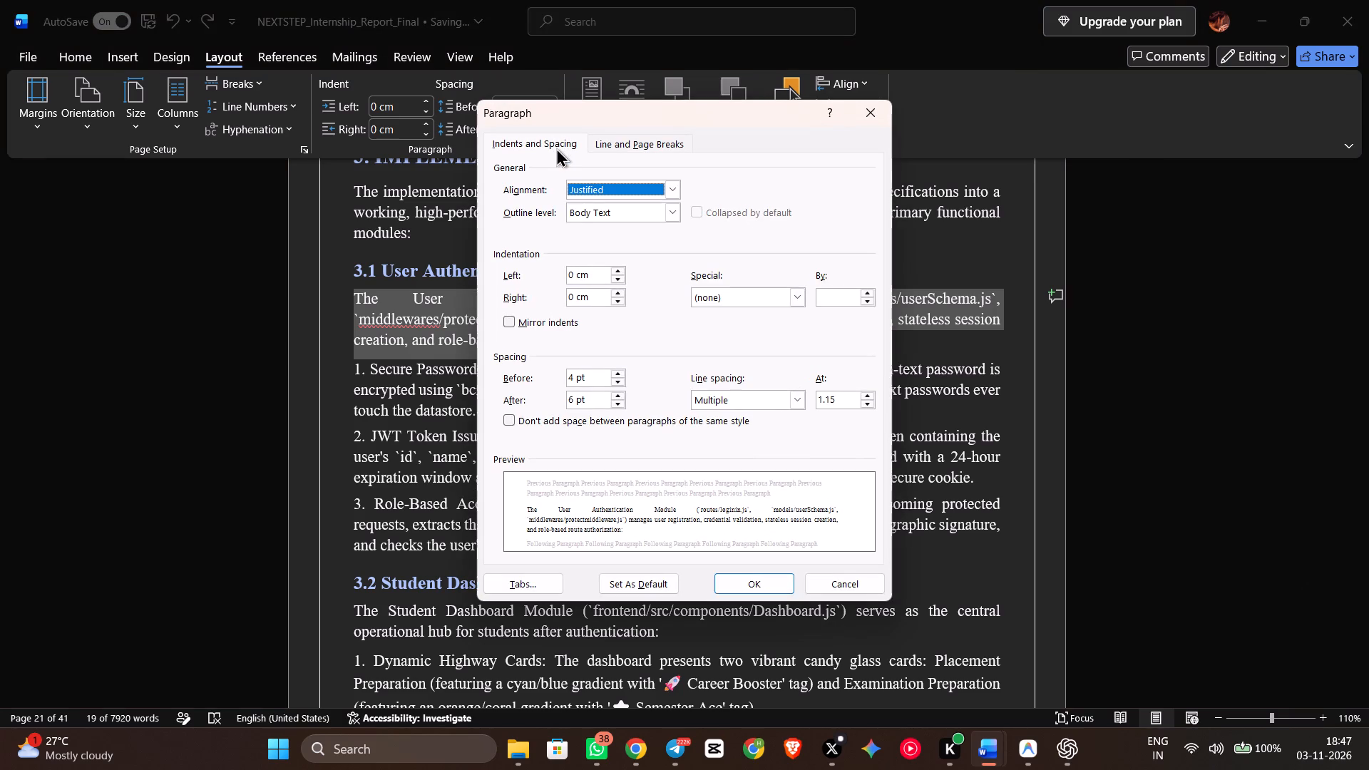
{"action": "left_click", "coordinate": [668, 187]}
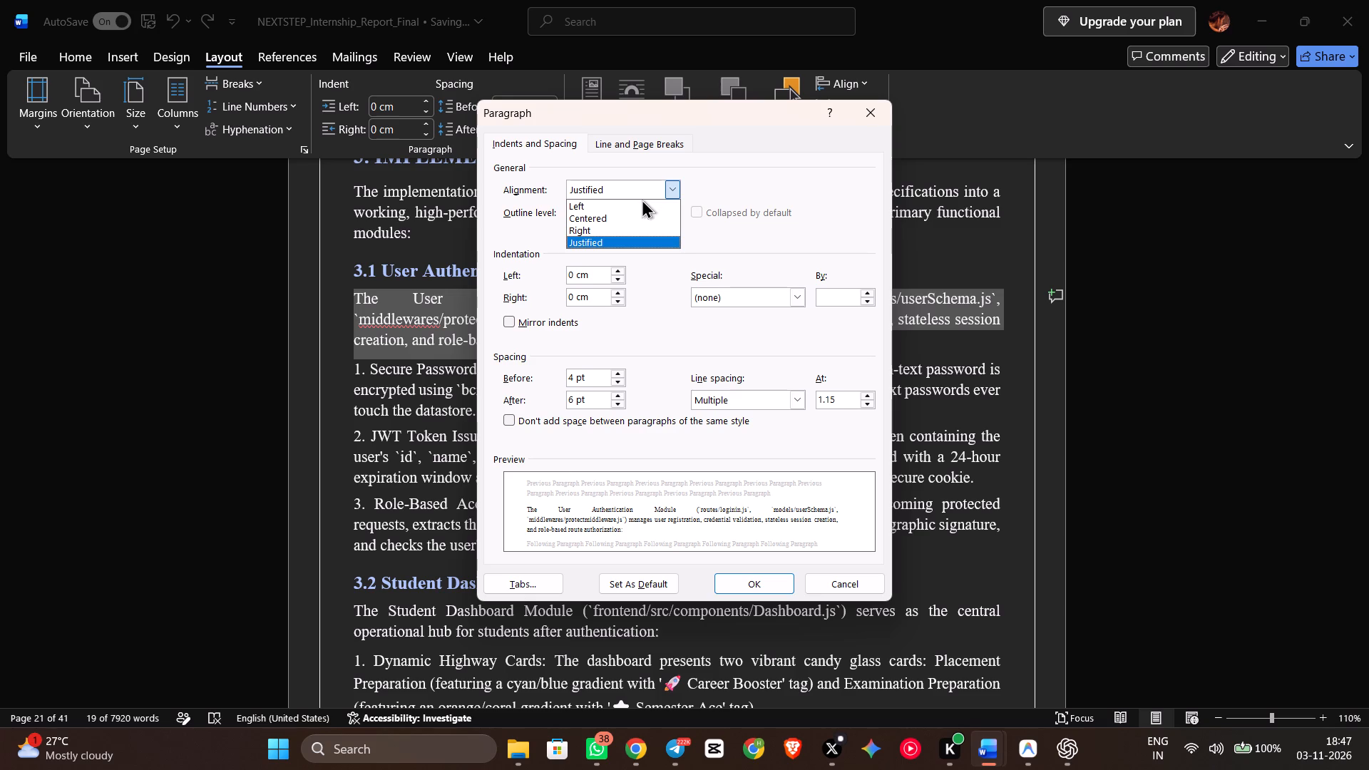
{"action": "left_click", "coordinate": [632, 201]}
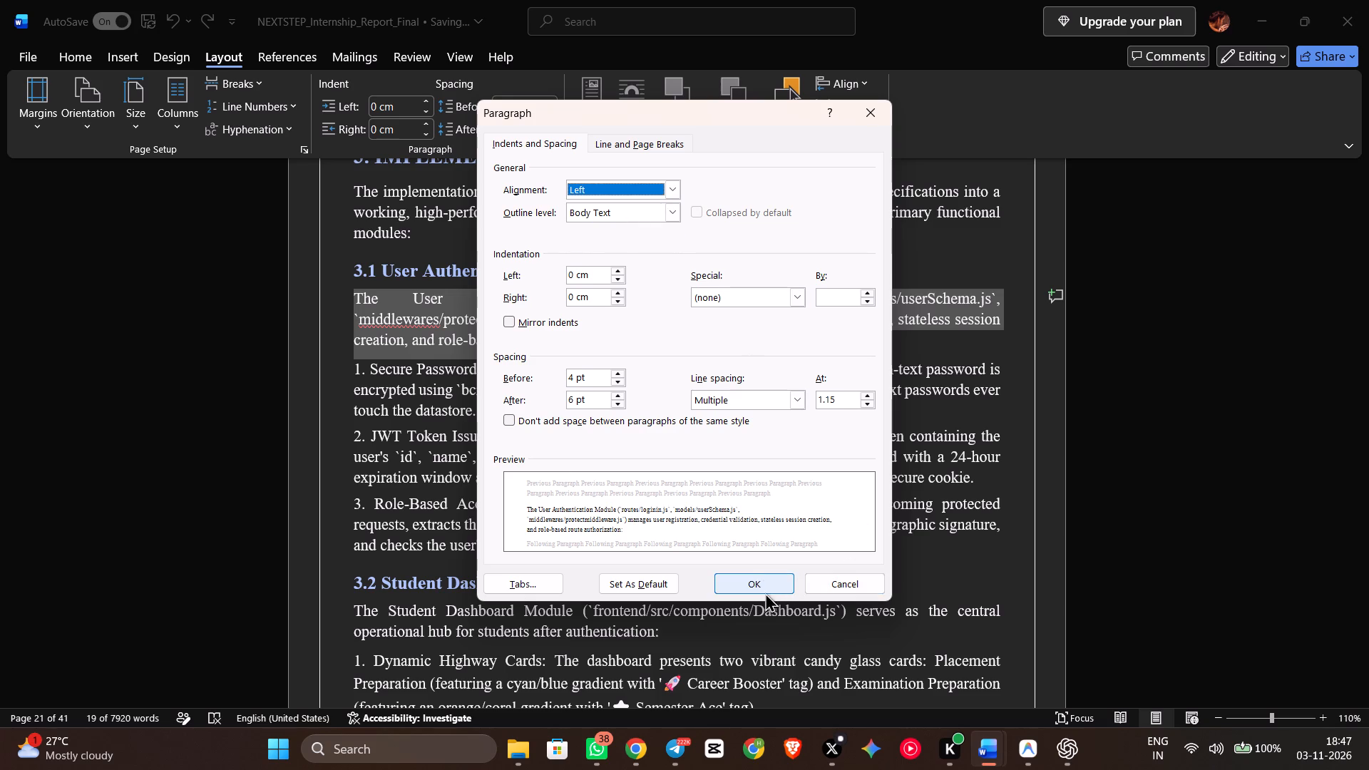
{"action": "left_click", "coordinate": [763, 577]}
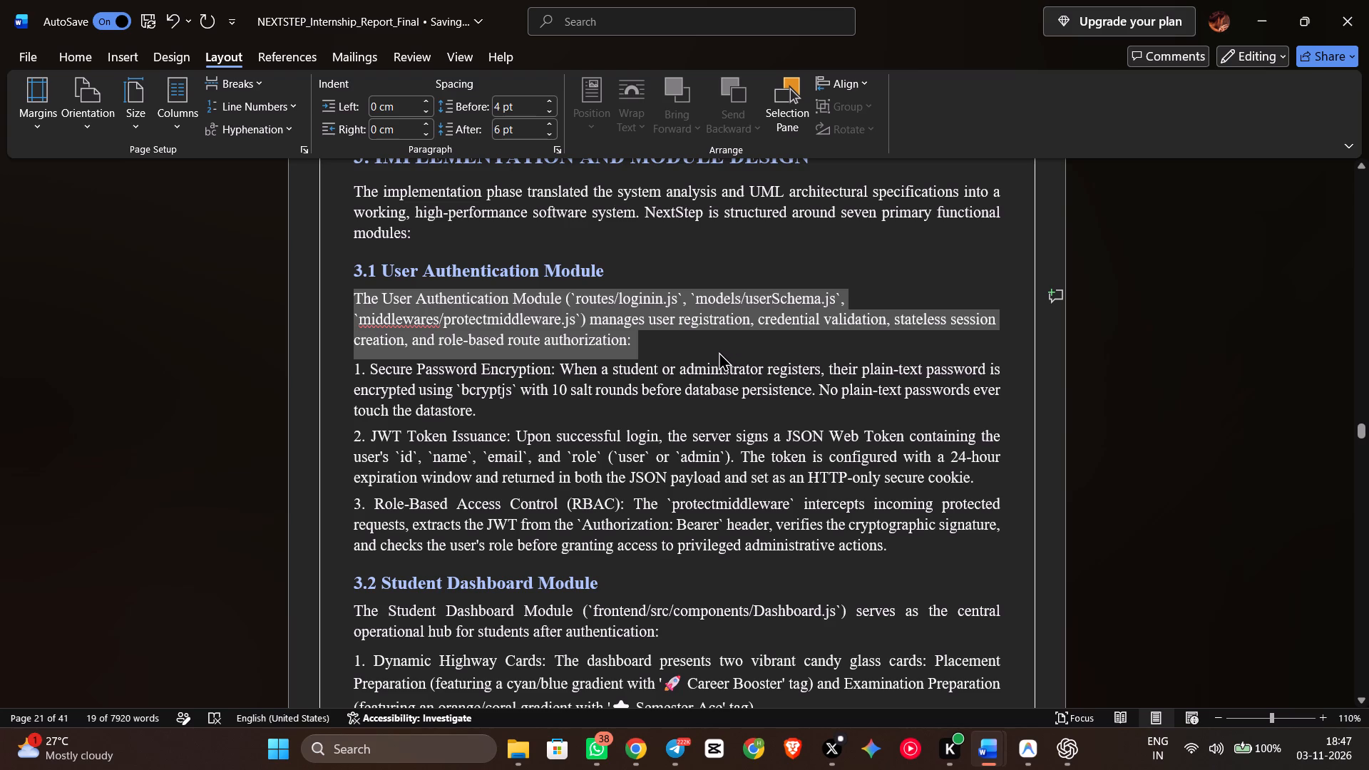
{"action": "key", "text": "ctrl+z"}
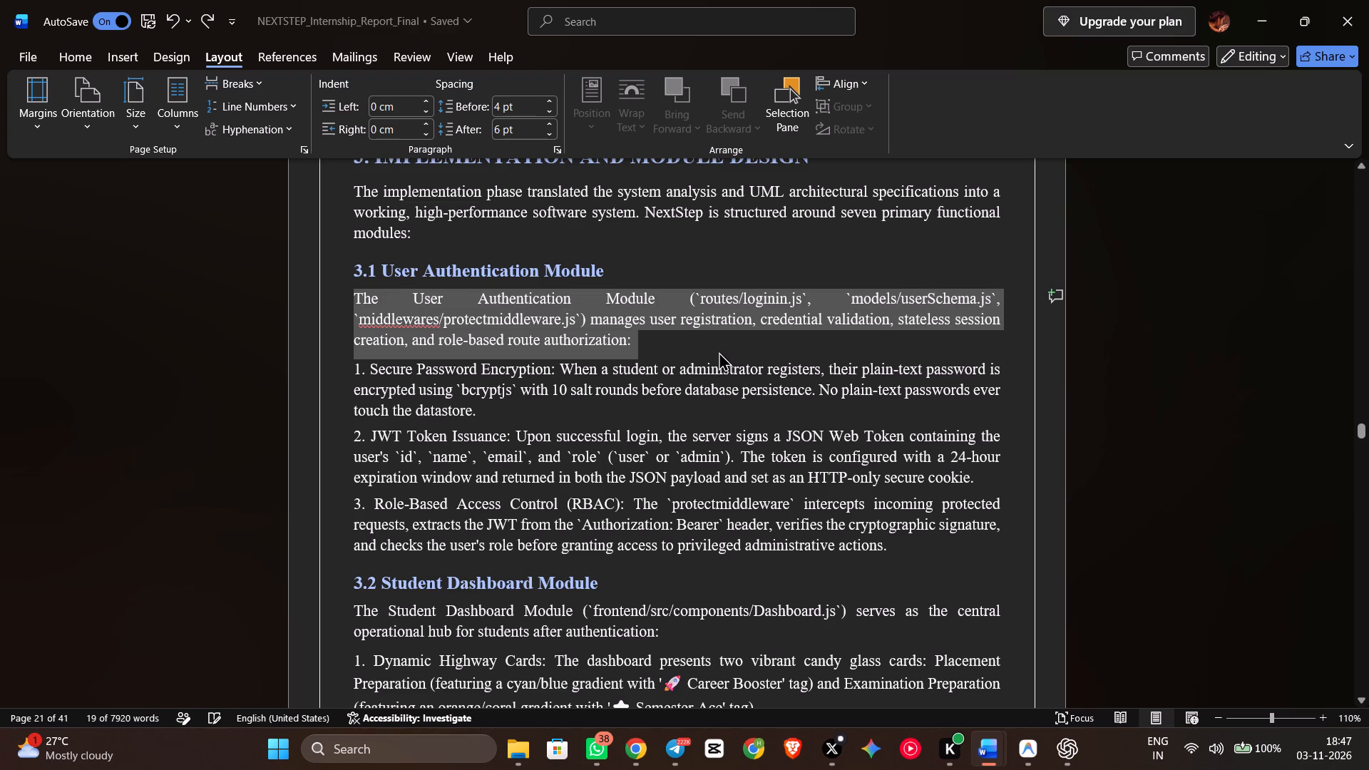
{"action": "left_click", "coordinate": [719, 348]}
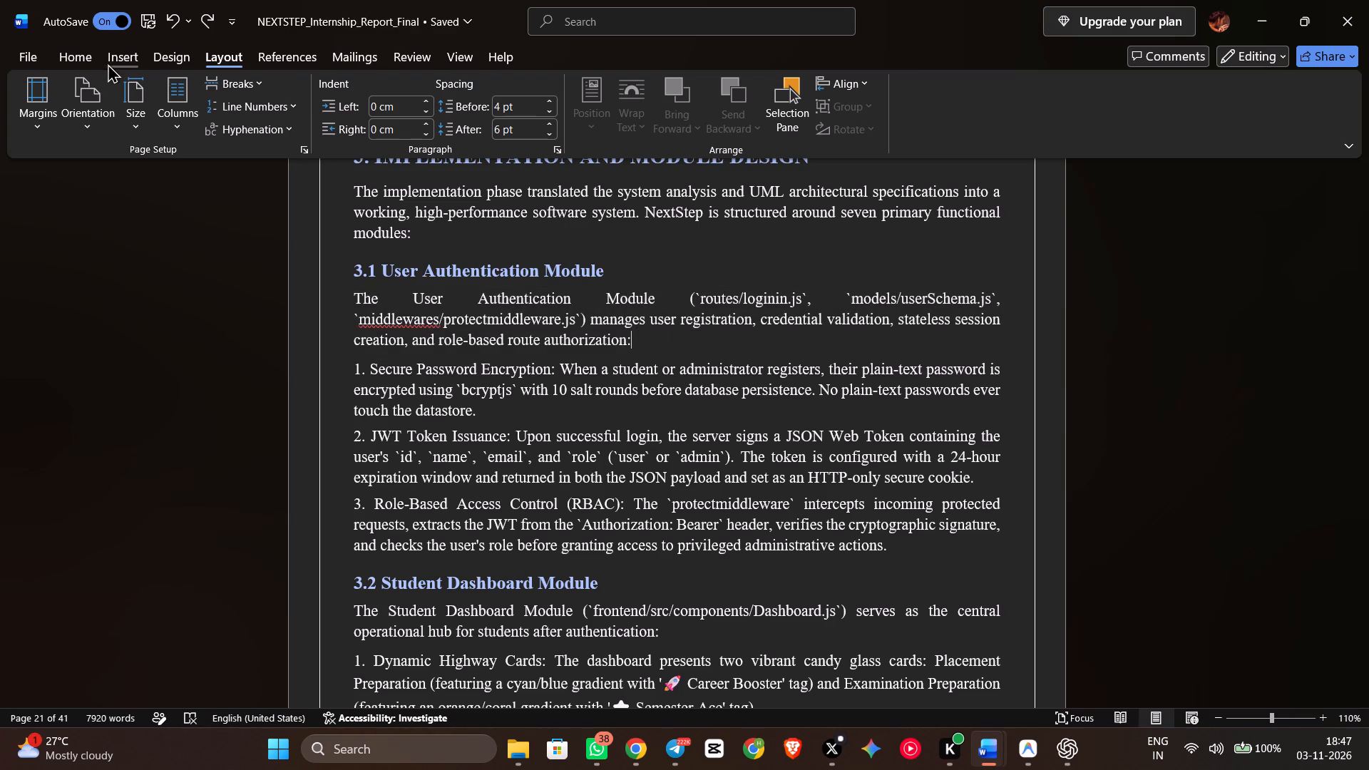
Left-align the opening paragraph of section 3.1 User Authentication Module.
{"action": "left_click", "coordinate": [83, 60]}
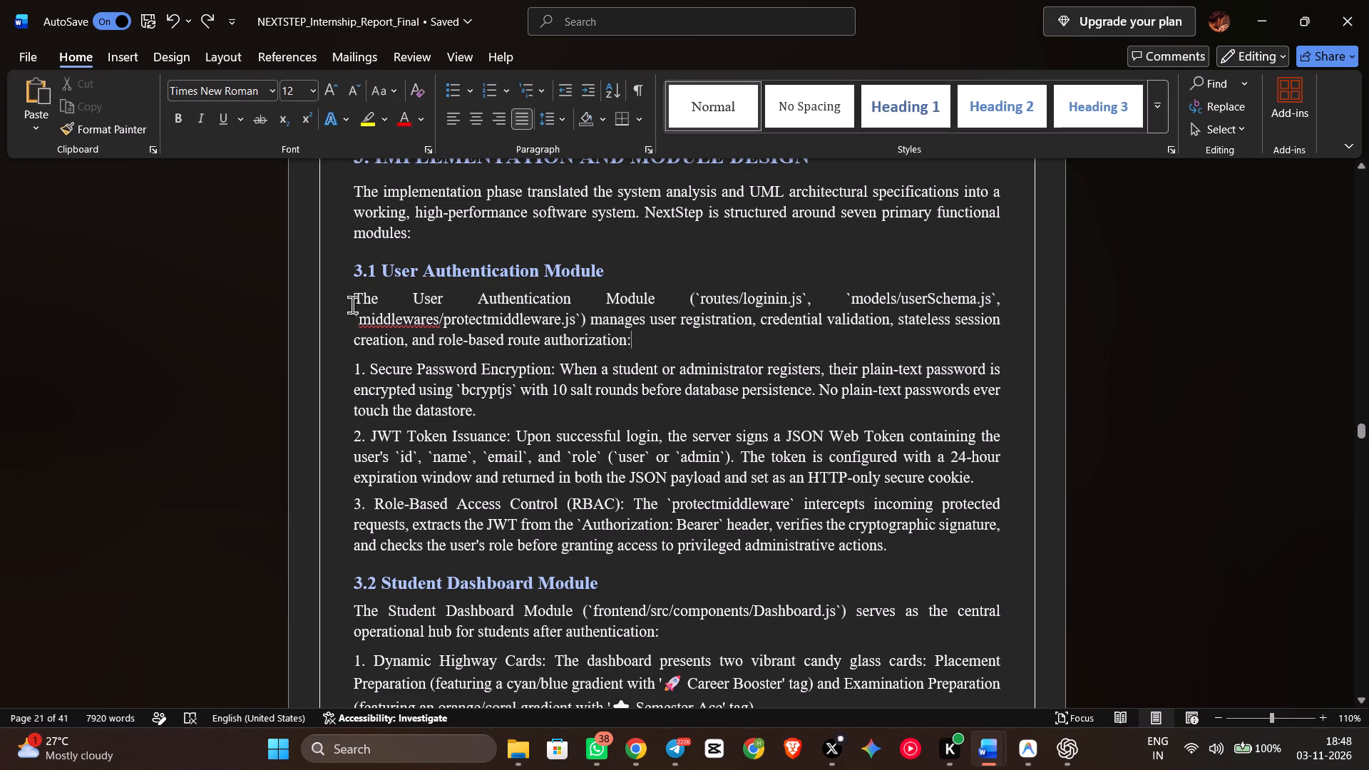
{"action": "left_click_drag", "start_coordinate": [354, 297], "coordinate": [625, 333]}
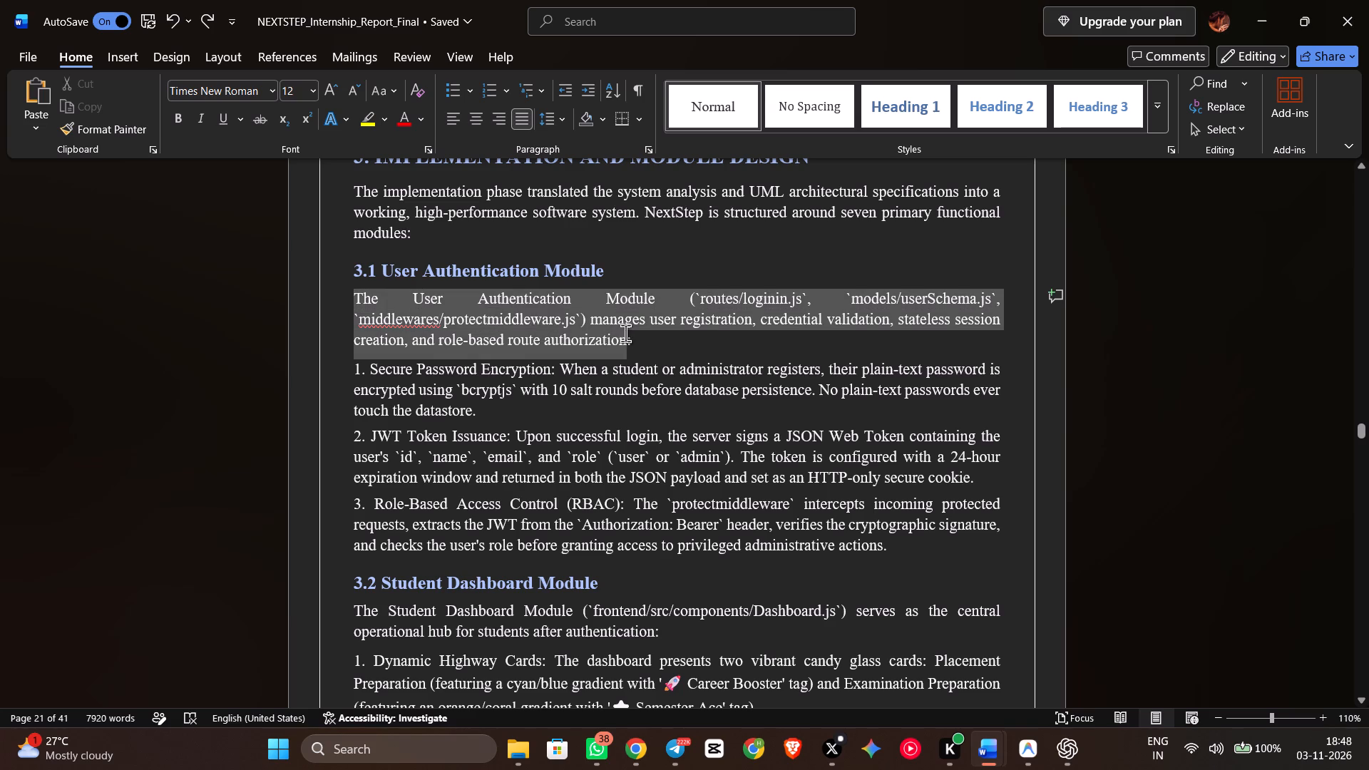
{"action": "left_click_drag", "start_coordinate": [625, 333], "coordinate": [630, 335]}
{"action": "left_click_drag", "start_coordinate": [630, 335], "coordinate": [627, 337]}
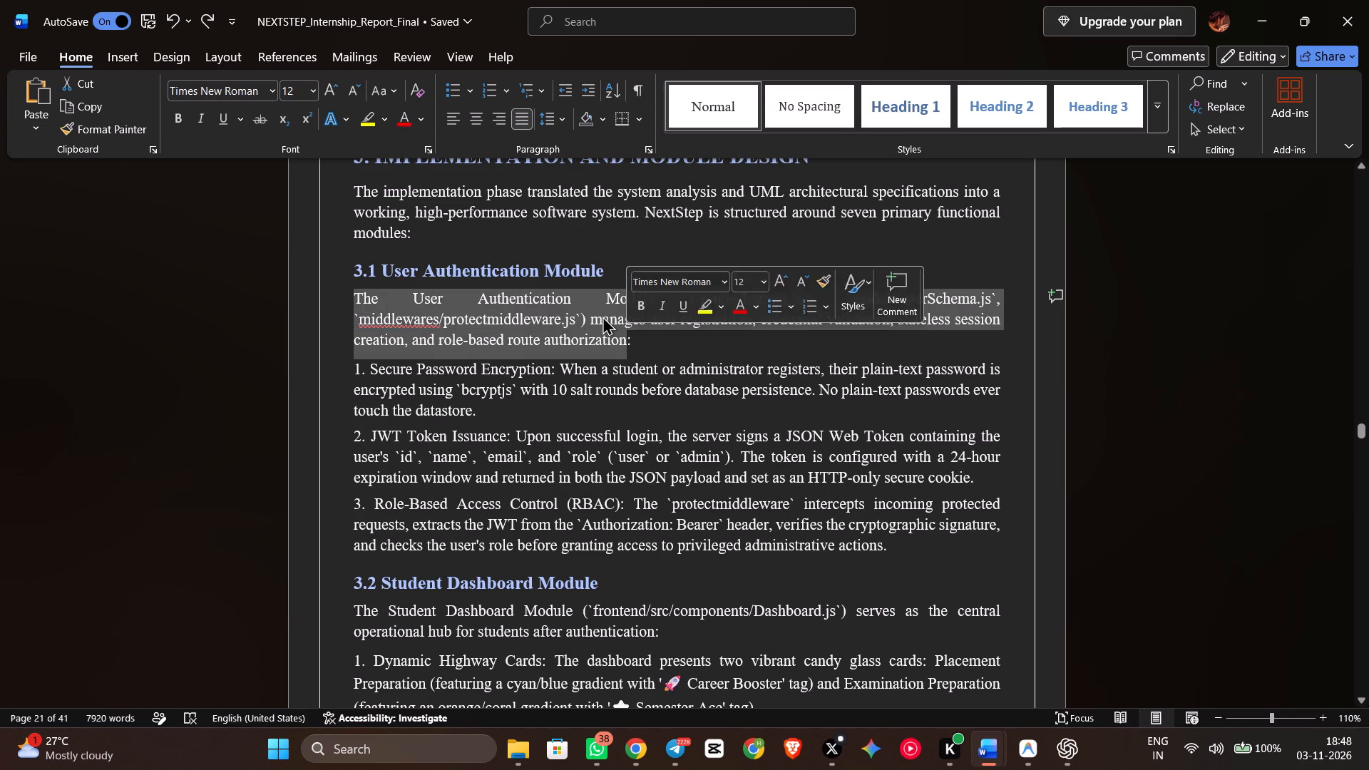
{"action": "left_click", "coordinate": [453, 122]}
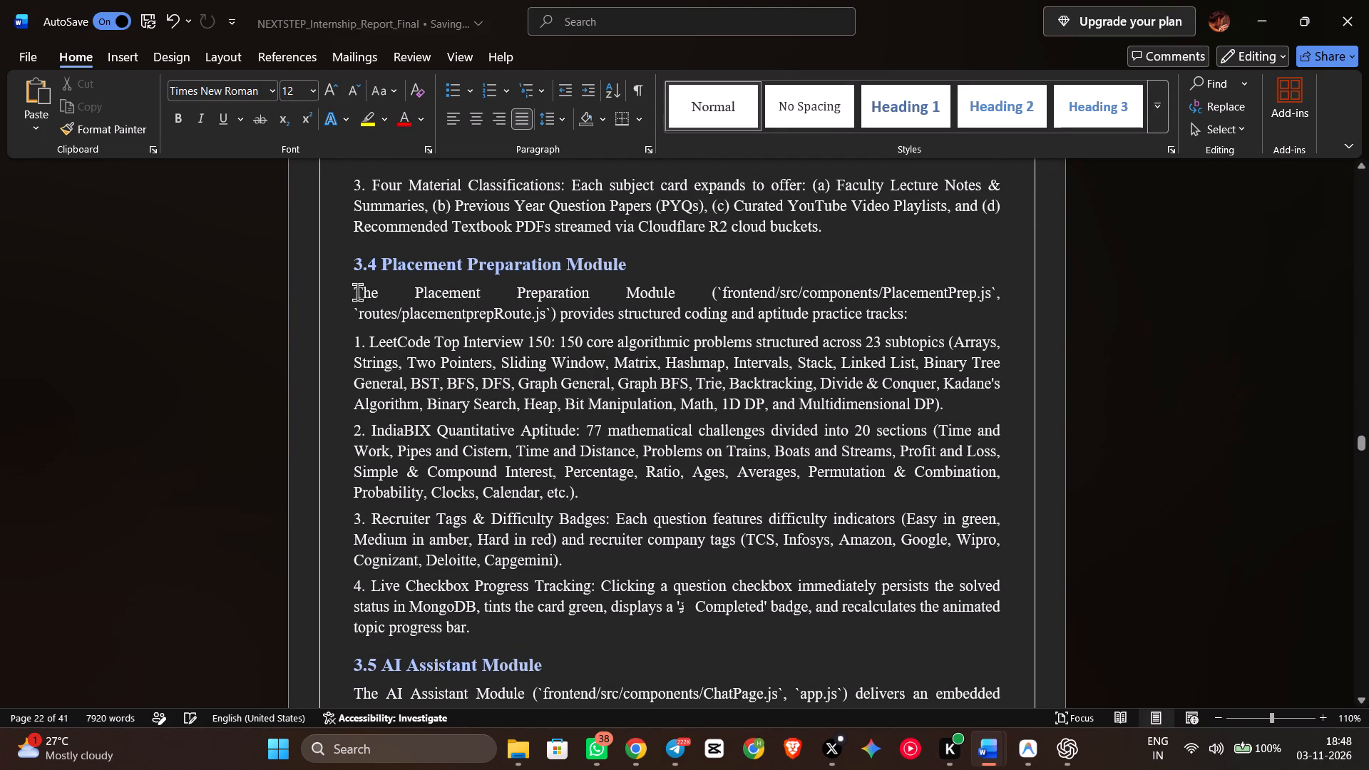
{"action": "left_click_drag", "start_coordinate": [354, 292], "coordinate": [923, 289]}
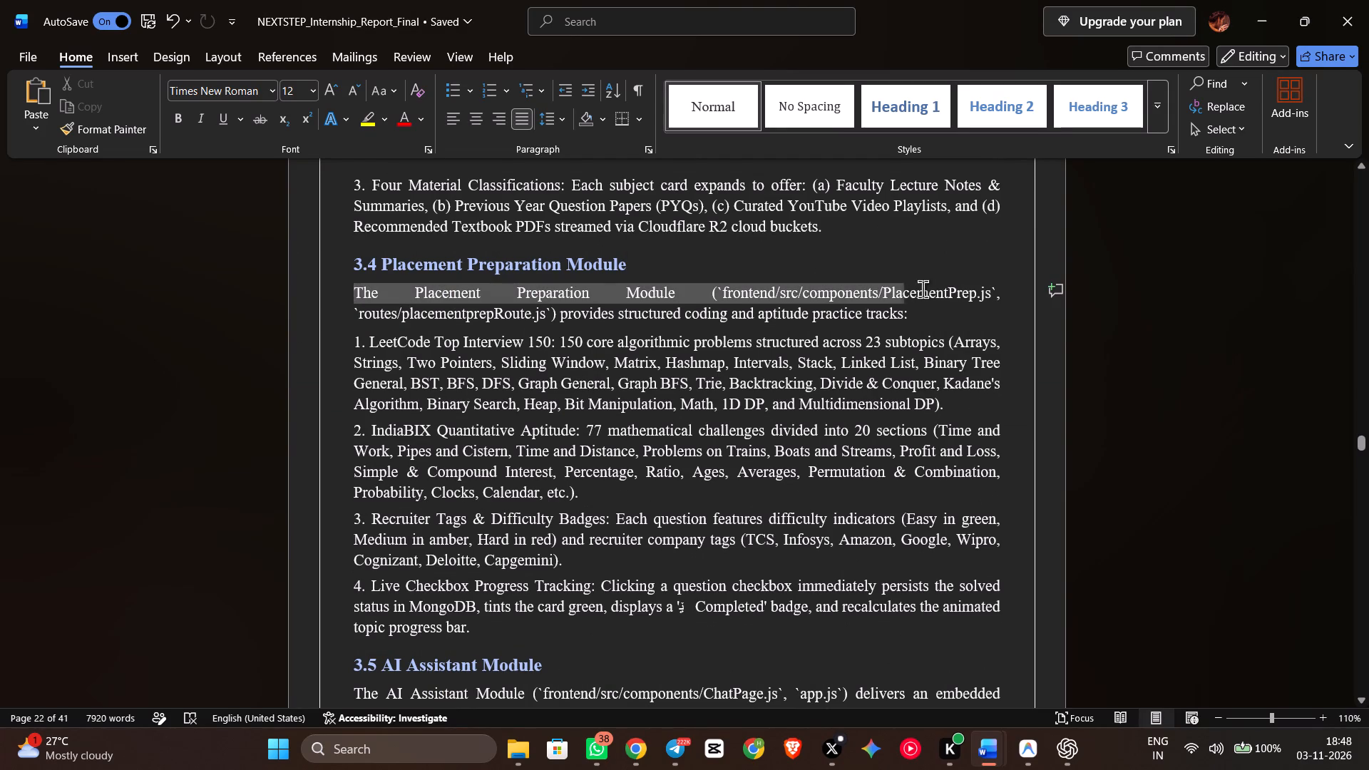
{"action": "left_click_drag", "start_coordinate": [923, 289], "coordinate": [1000, 292]}
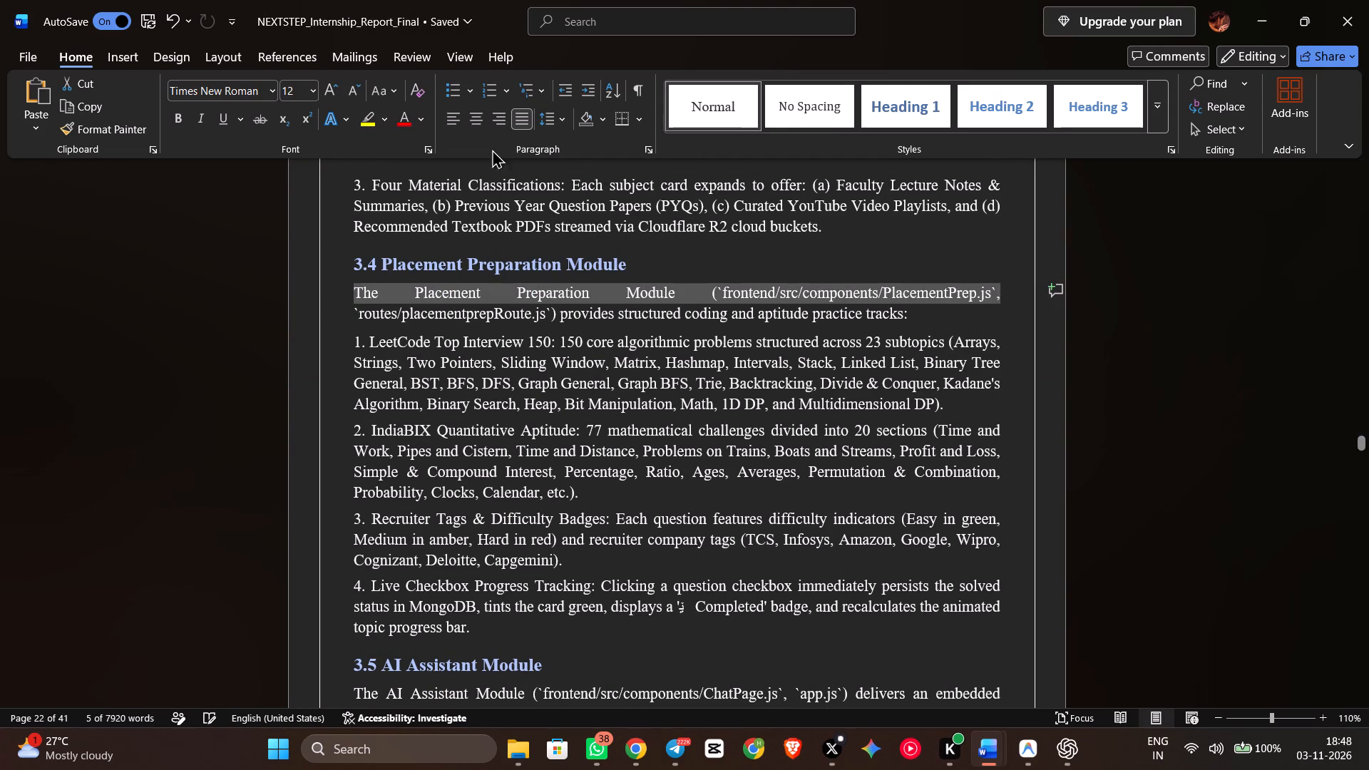
{"action": "left_click", "coordinate": [453, 126]}
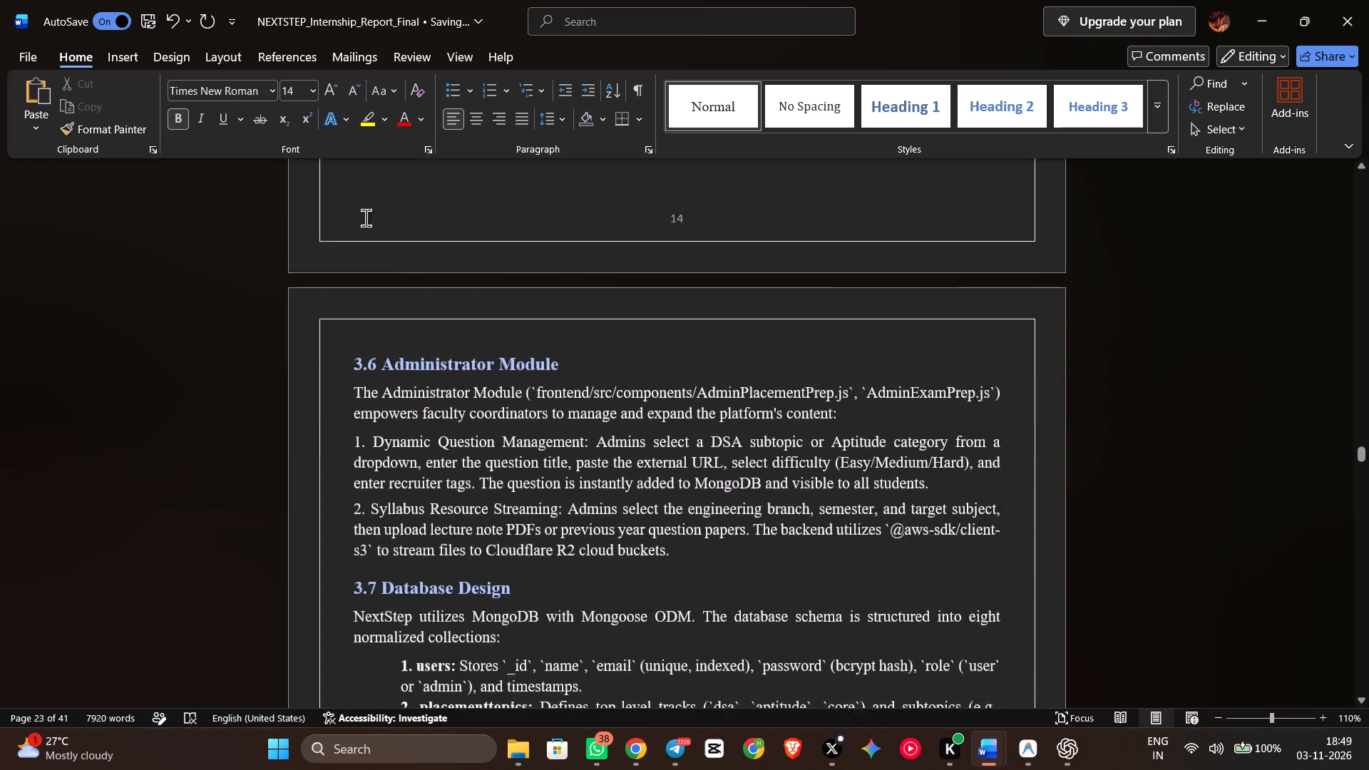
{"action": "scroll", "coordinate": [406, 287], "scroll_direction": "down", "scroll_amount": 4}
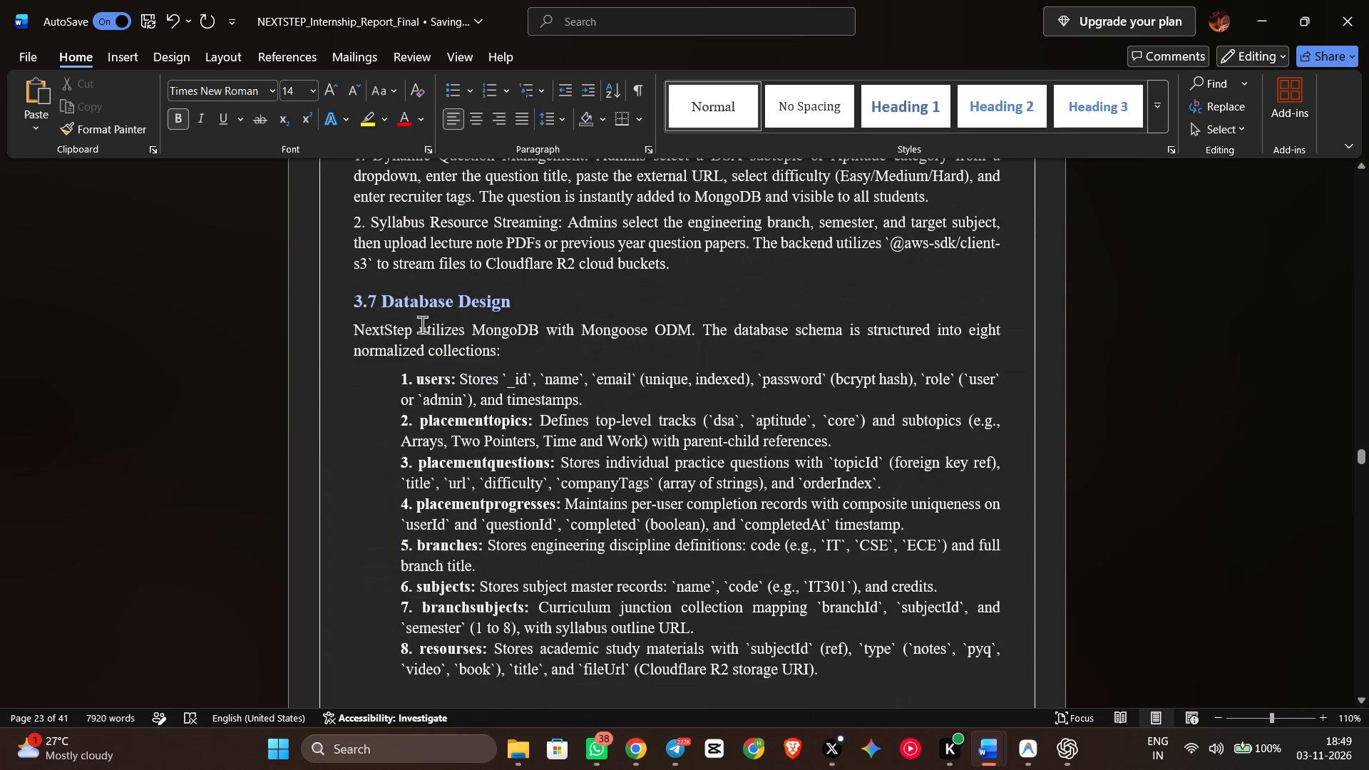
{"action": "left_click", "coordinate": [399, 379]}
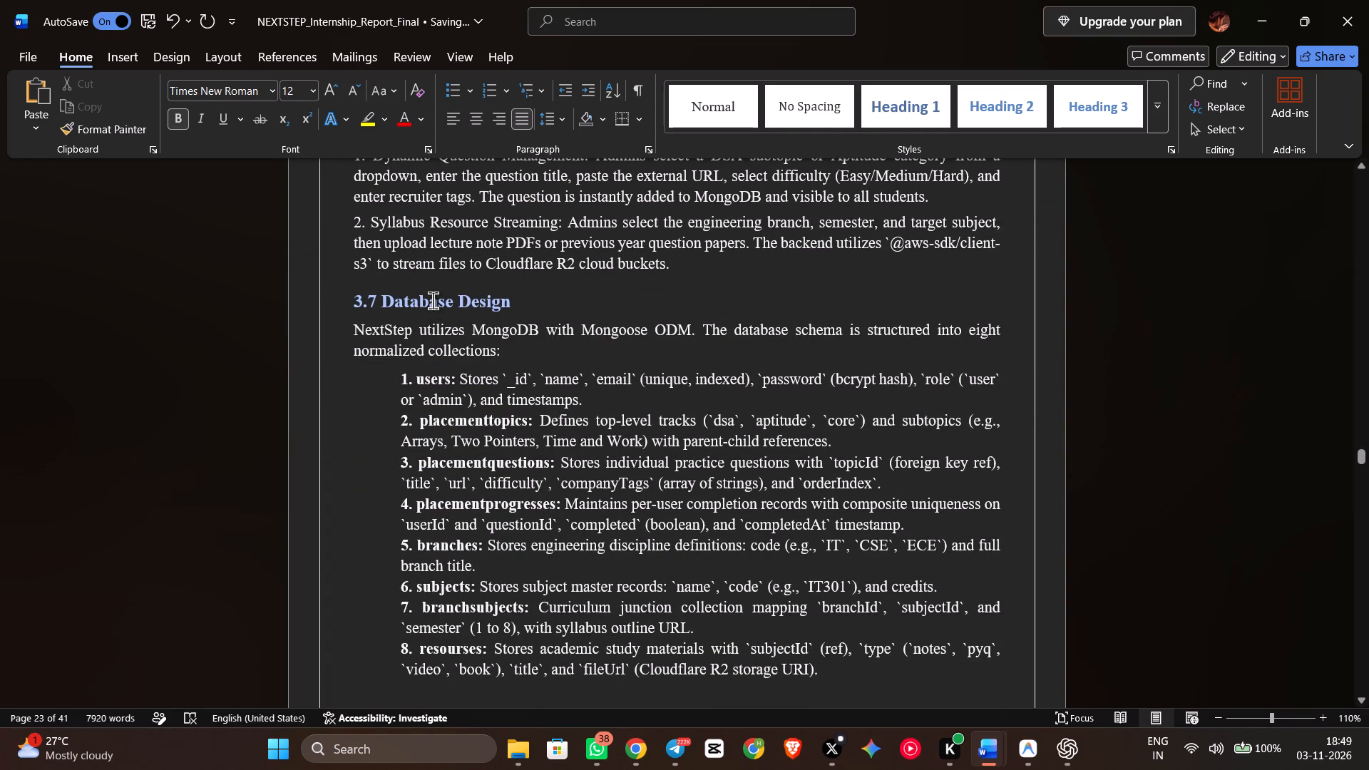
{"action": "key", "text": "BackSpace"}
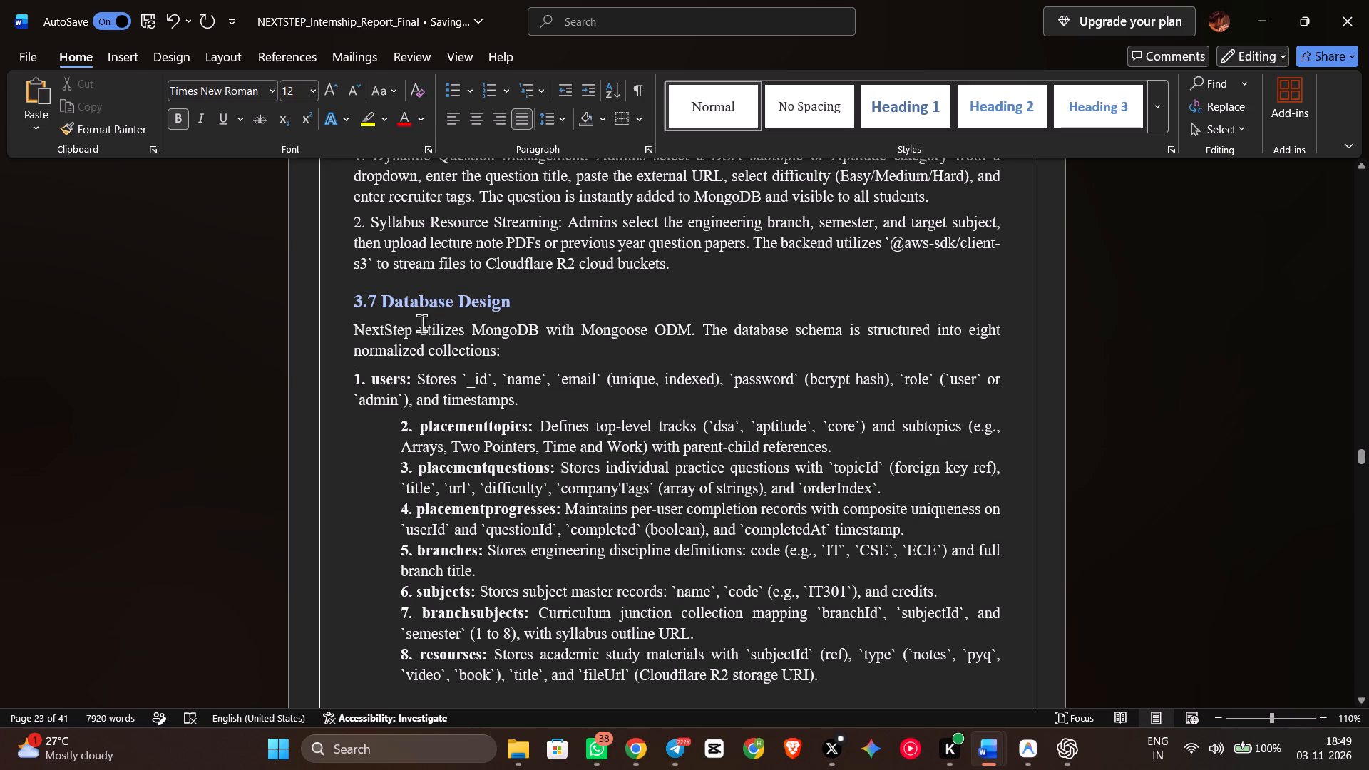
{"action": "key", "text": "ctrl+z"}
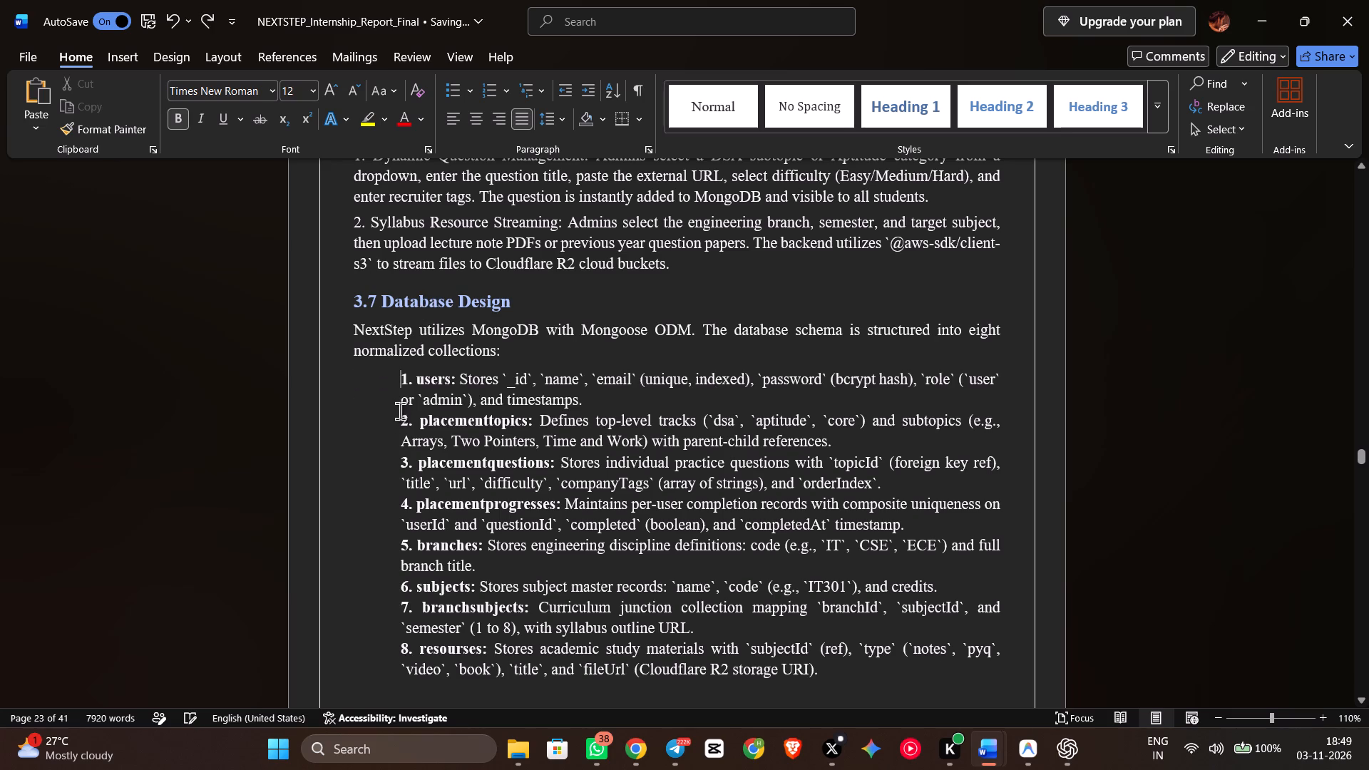
Remove the left indent from all eight collection items, users to resourses, in section 3.7 Database Design.
{"action": "scroll", "coordinate": [402, 416], "scroll_direction": "down", "scroll_amount": 6}
{"action": "scroll", "coordinate": [405, 423], "scroll_direction": "up", "scroll_amount": 5}
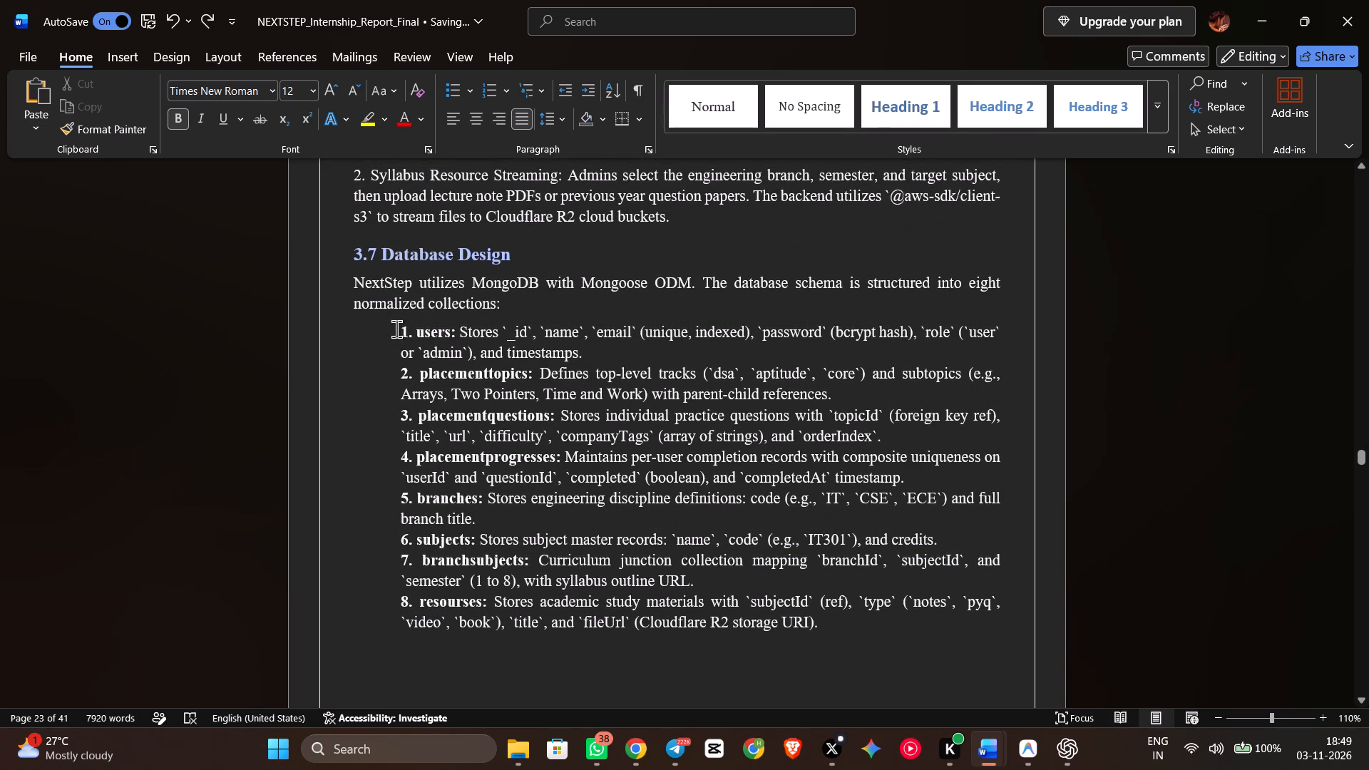
{"action": "left_click_drag", "start_coordinate": [399, 328], "coordinate": [820, 623]}
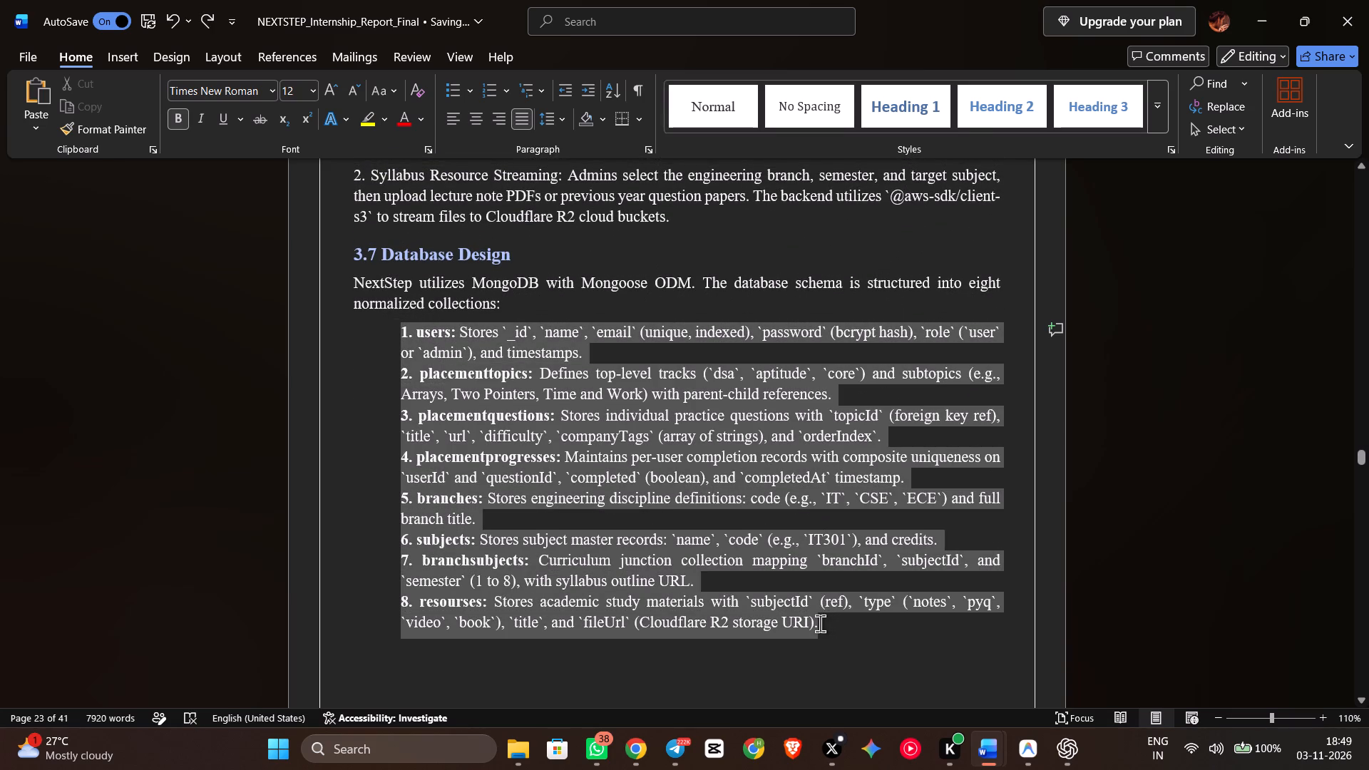
{"action": "left_click_drag", "start_coordinate": [820, 623], "coordinate": [820, 624]}
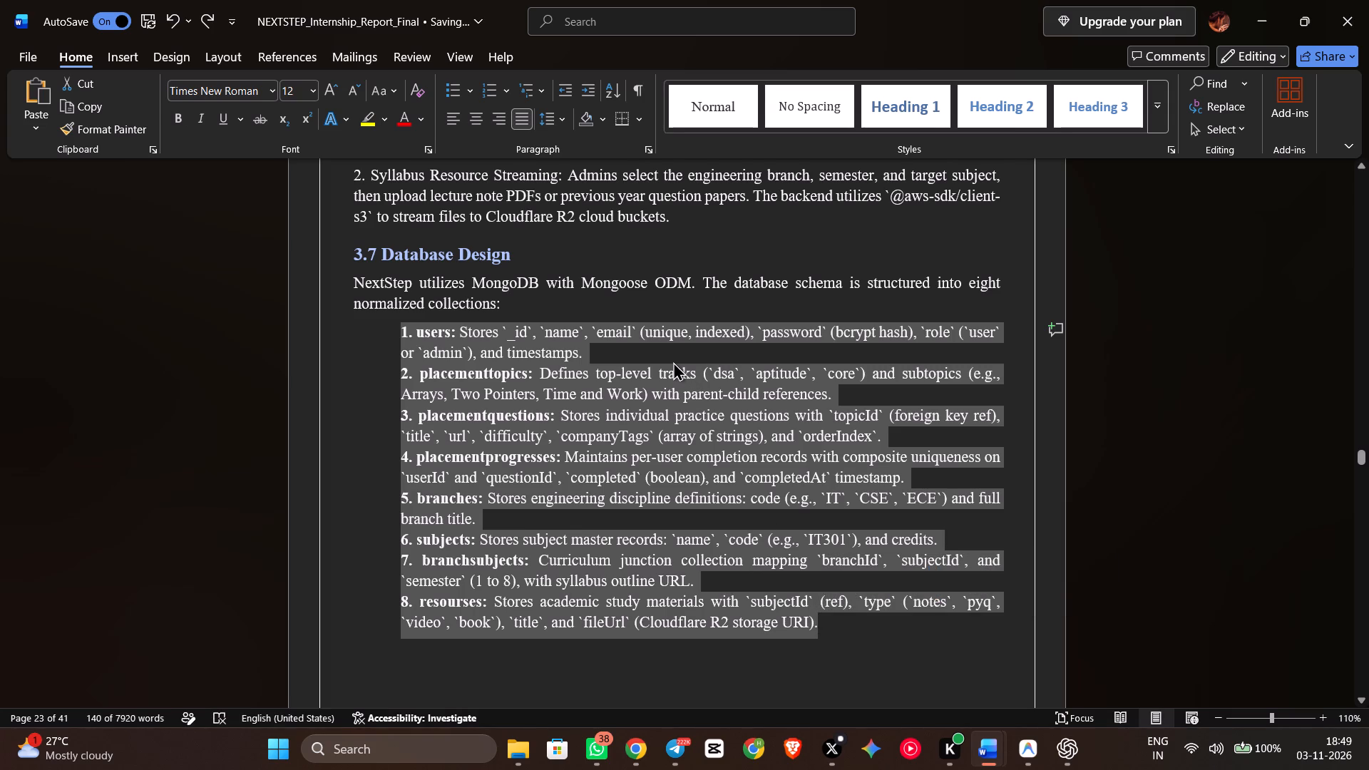
{"action": "key", "text": "shift+Tab"}
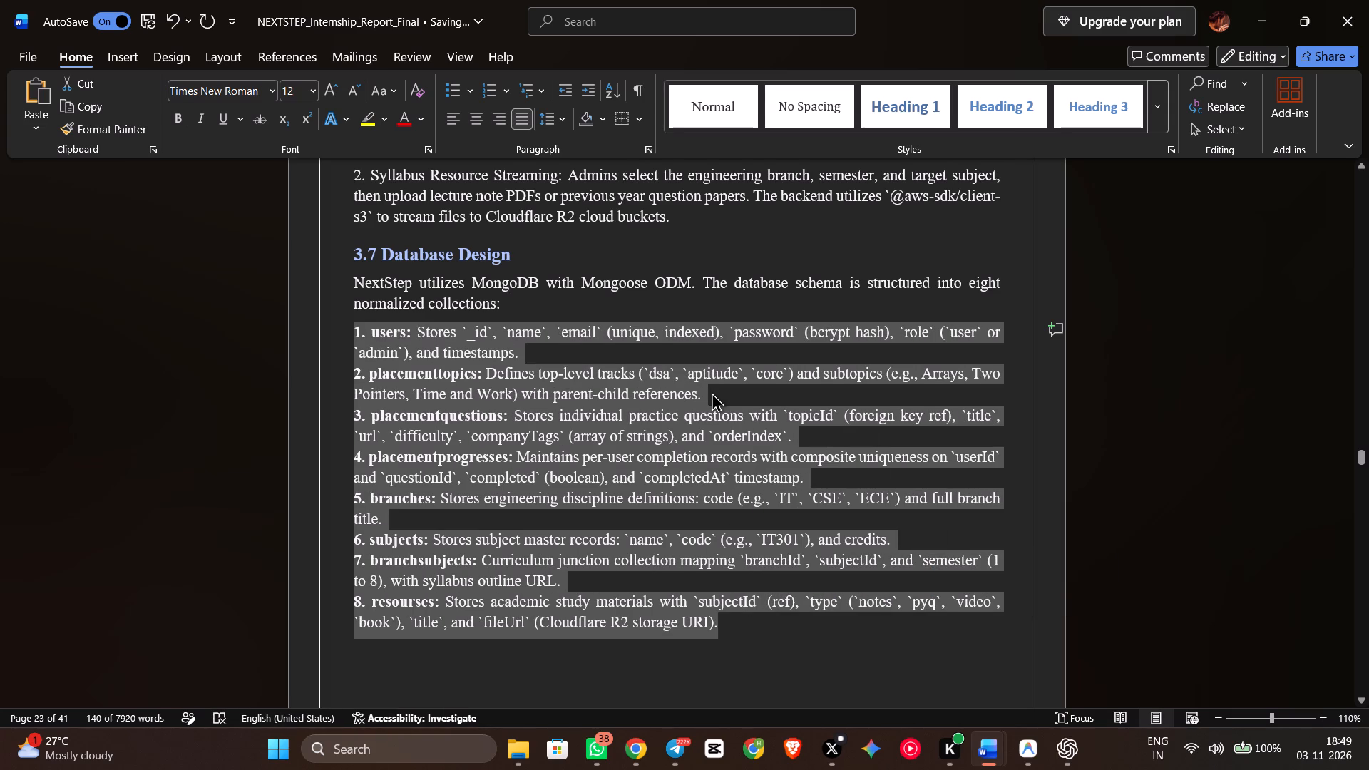
{"action": "left_click", "coordinate": [714, 350]}
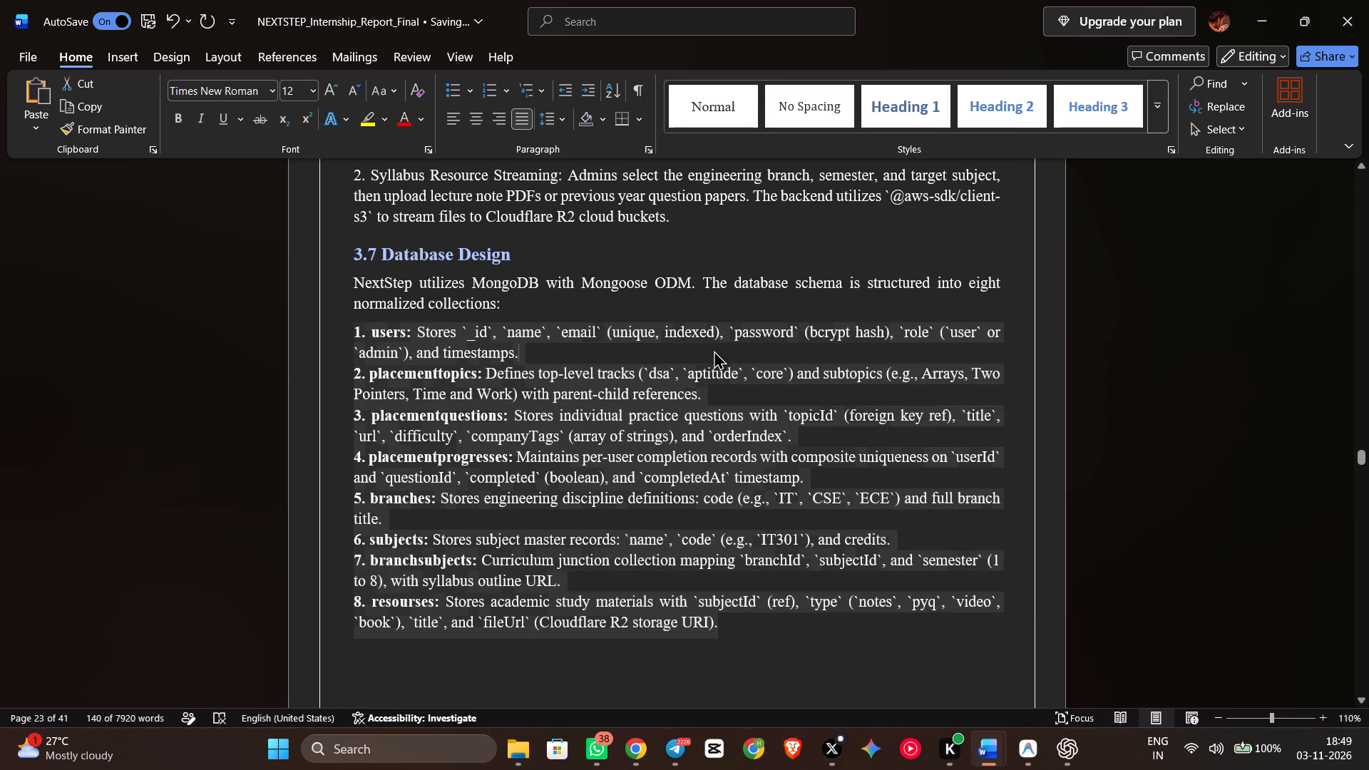
Look through chapter 4 Output Screens, from section 4.1 to the Exam Preparation screenshots, to check the page layout.
{"action": "scroll", "coordinate": [718, 366], "scroll_direction": "down", "scroll_amount": 3}
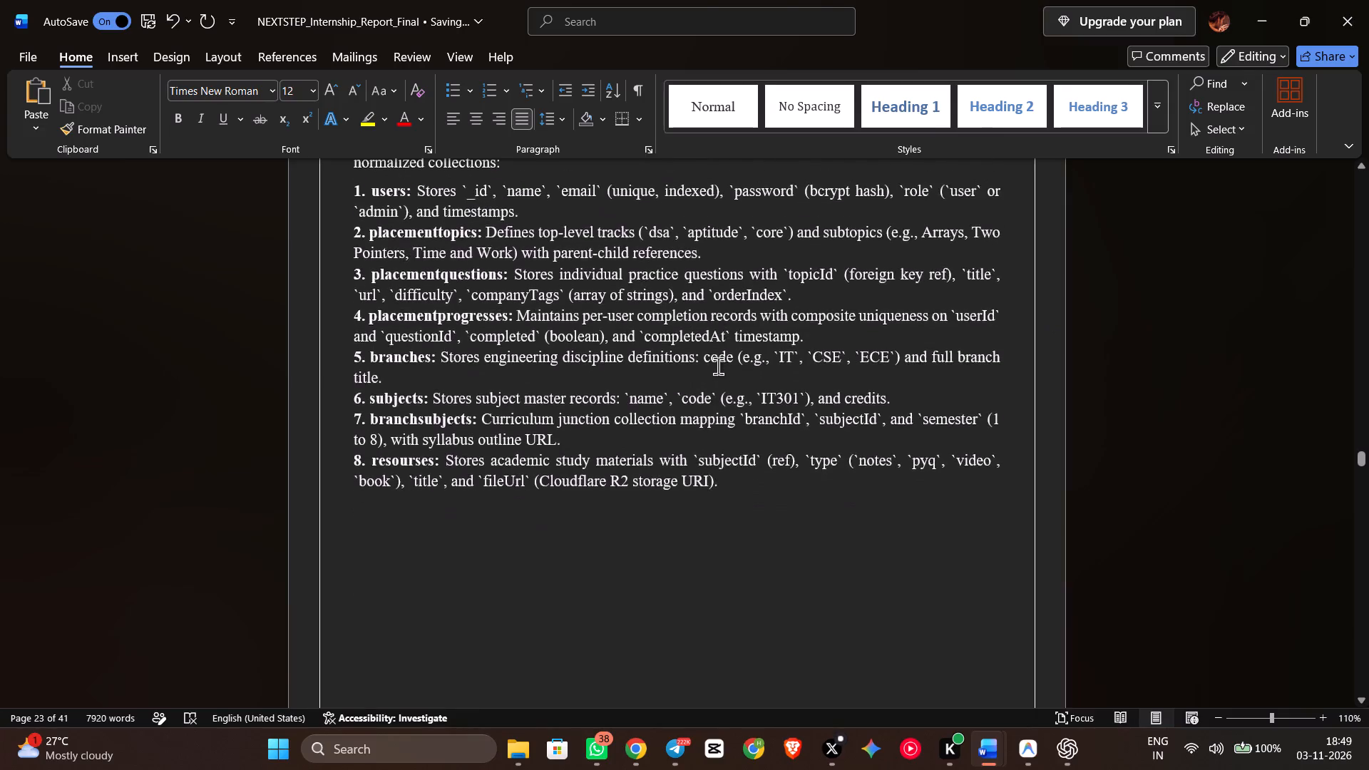
{"action": "scroll", "coordinate": [718, 366], "scroll_direction": "down", "scroll_amount": 16}
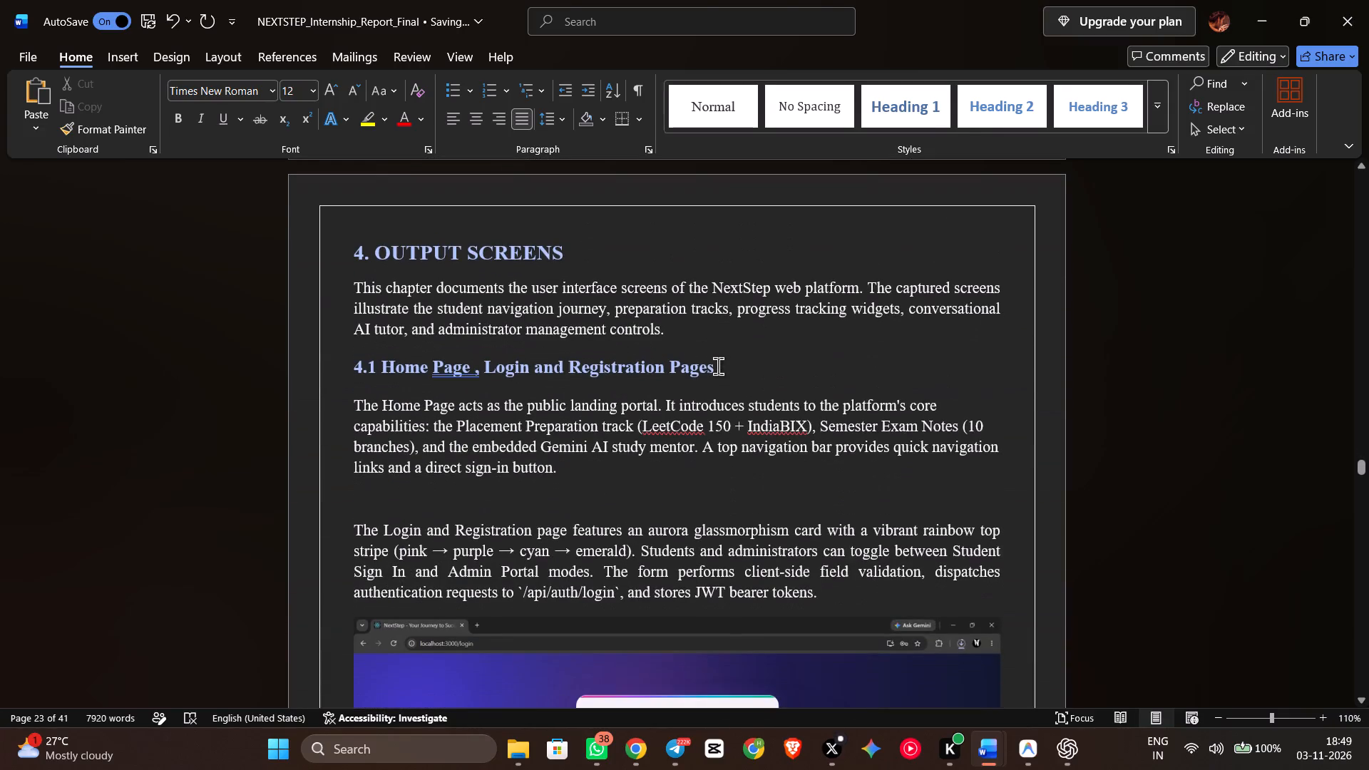
{"action": "scroll", "coordinate": [718, 366], "scroll_direction": "down", "scroll_amount": 1}
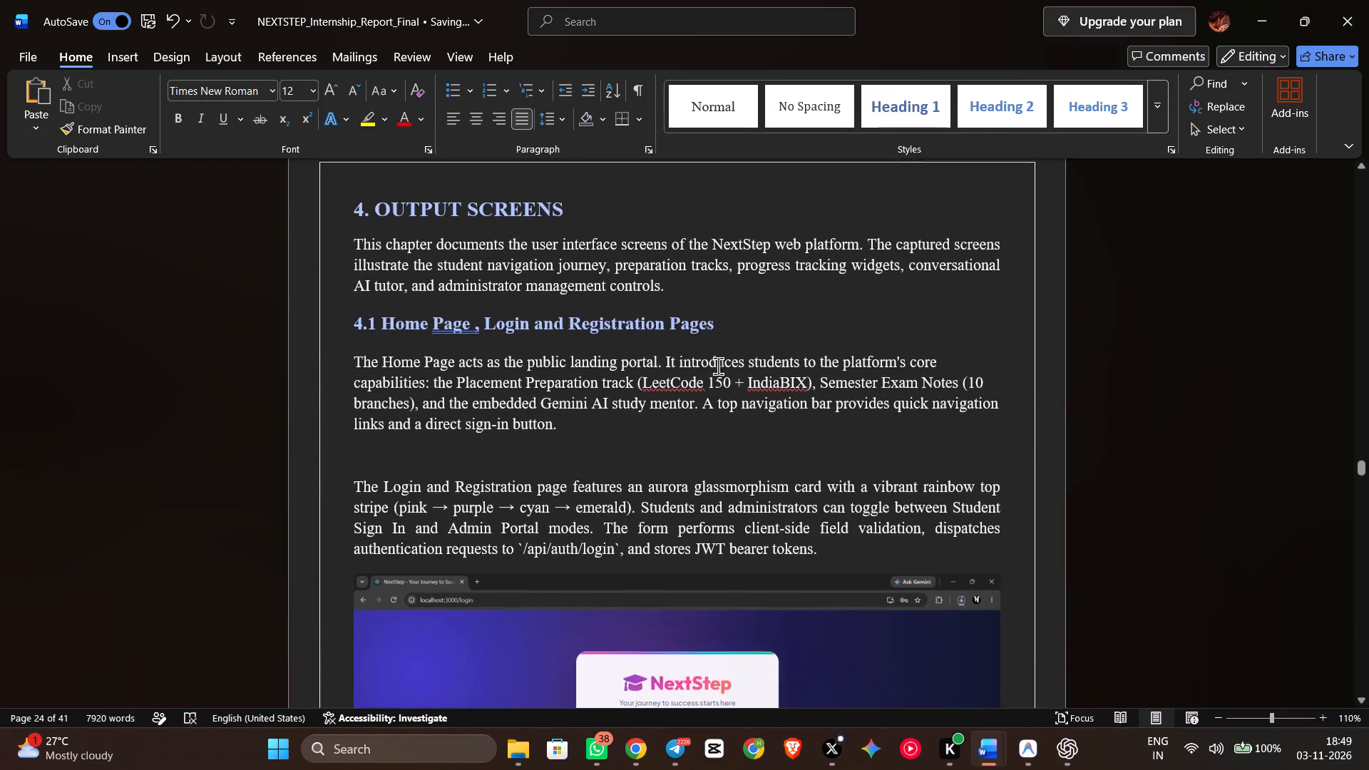
{"action": "scroll", "coordinate": [718, 366], "scroll_direction": "down", "scroll_amount": 5}
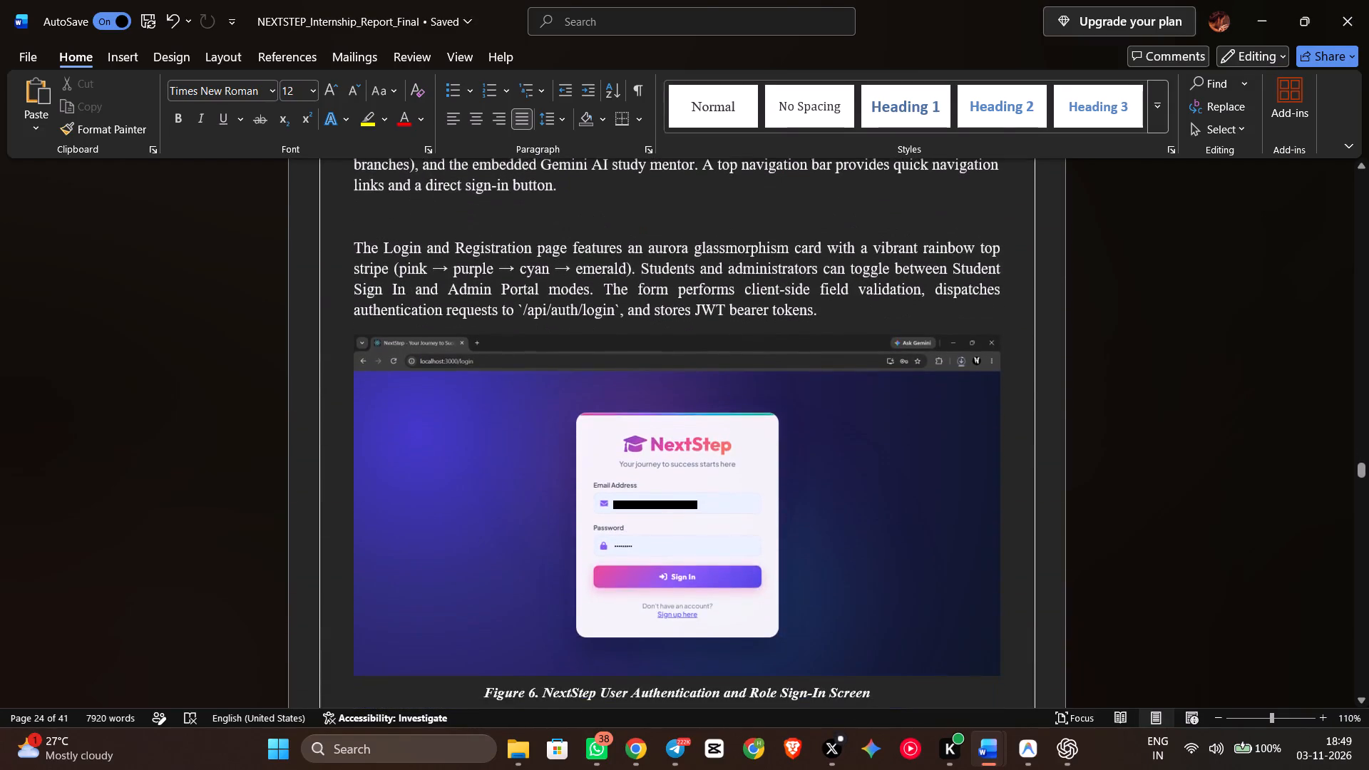
{"action": "scroll", "coordinate": [718, 366], "scroll_direction": "down", "scroll_amount": 5}
{"action": "scroll", "coordinate": [718, 366], "scroll_direction": "up", "scroll_amount": 6}
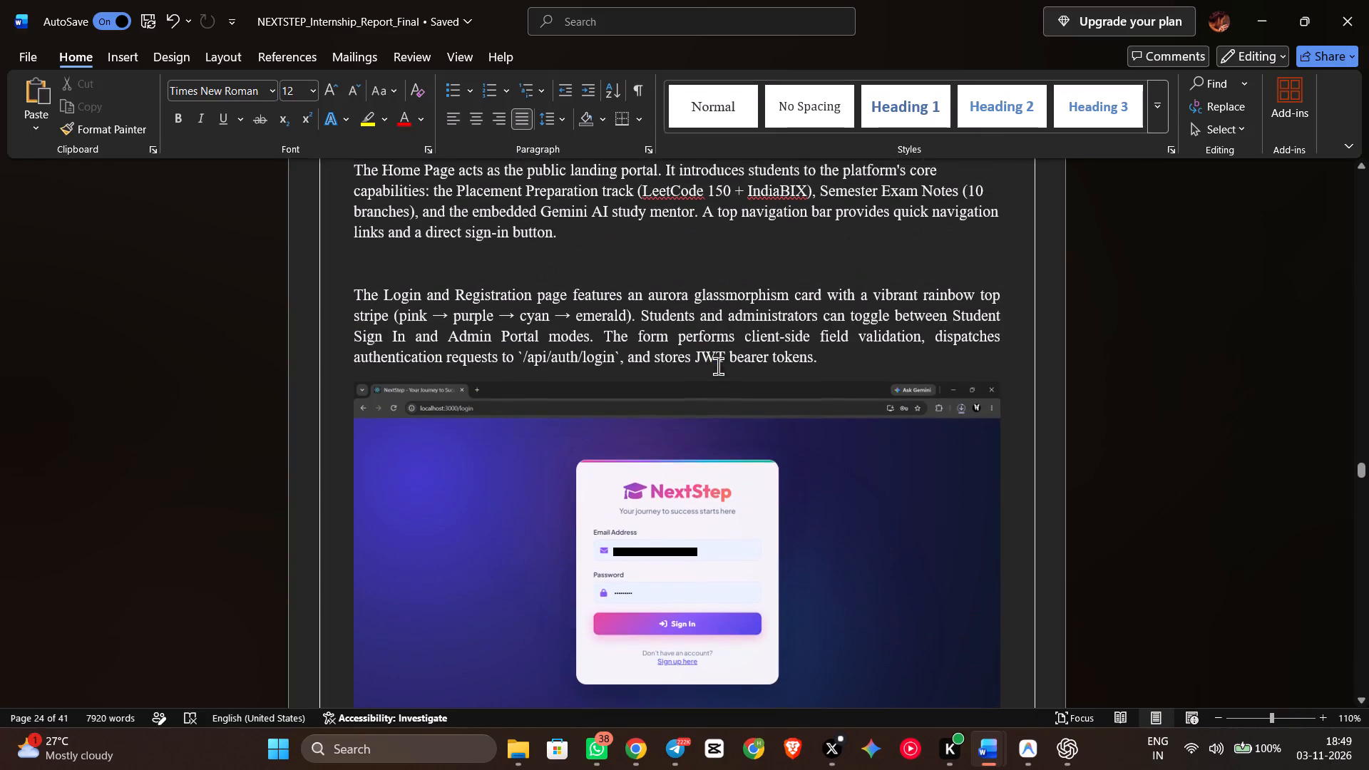
{"action": "scroll", "coordinate": [718, 366], "scroll_direction": "down", "scroll_amount": 11}
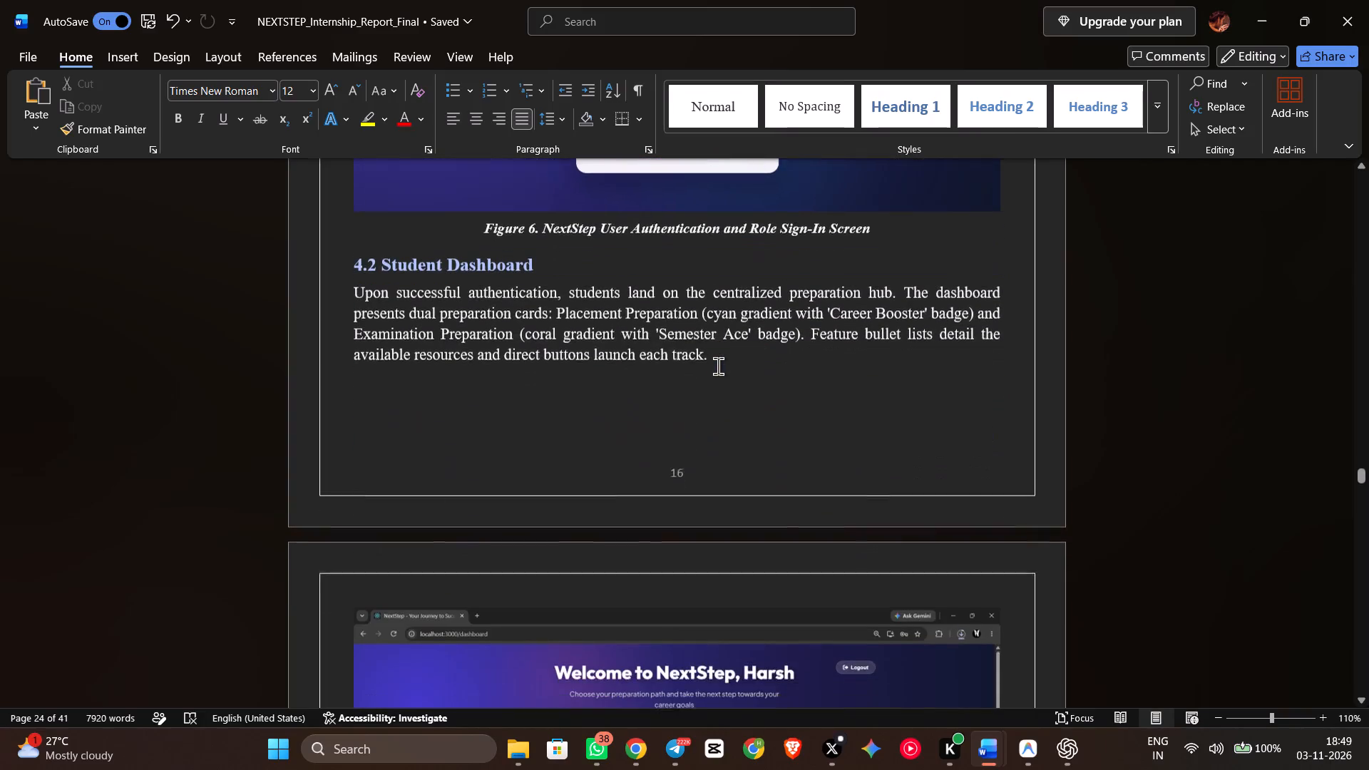
{"action": "scroll", "coordinate": [718, 366], "scroll_direction": "down", "scroll_amount": 3}
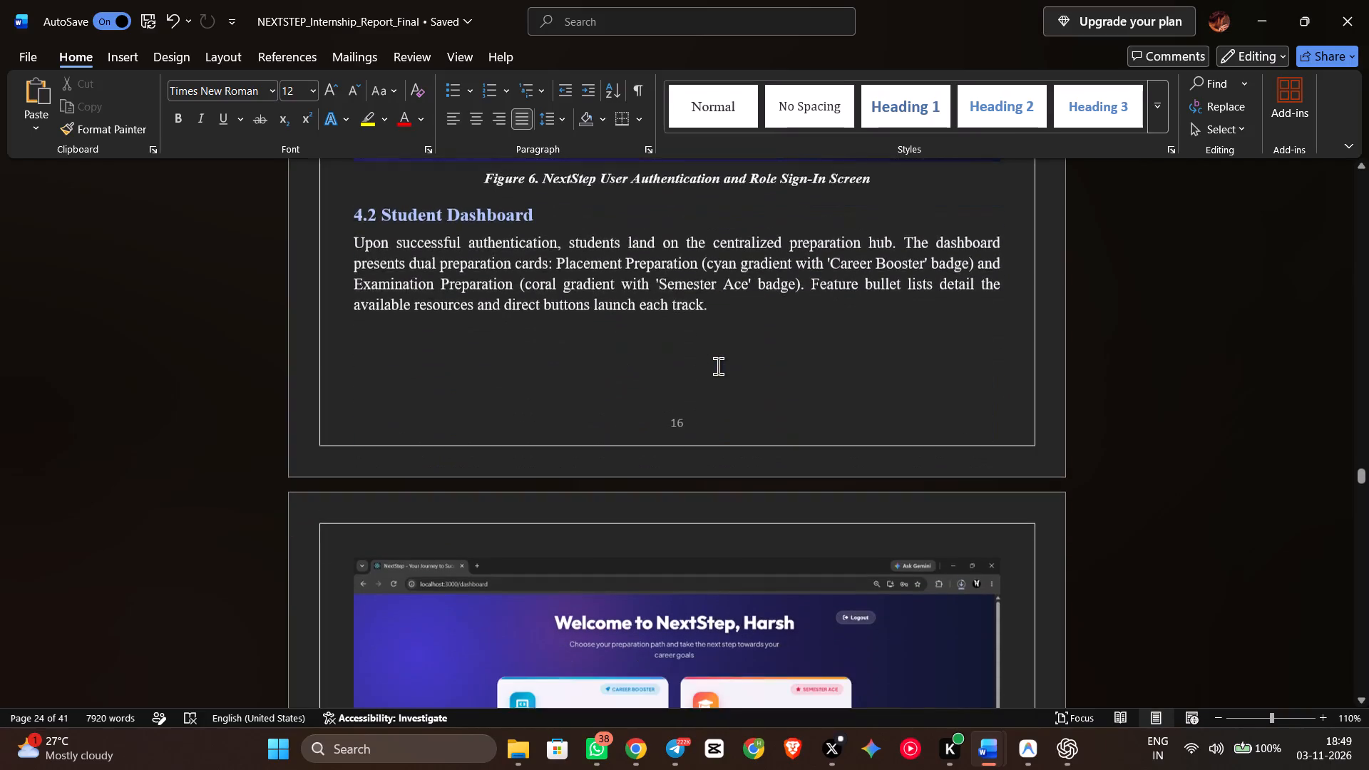
{"action": "scroll", "coordinate": [718, 366], "scroll_direction": "down", "scroll_amount": 10}
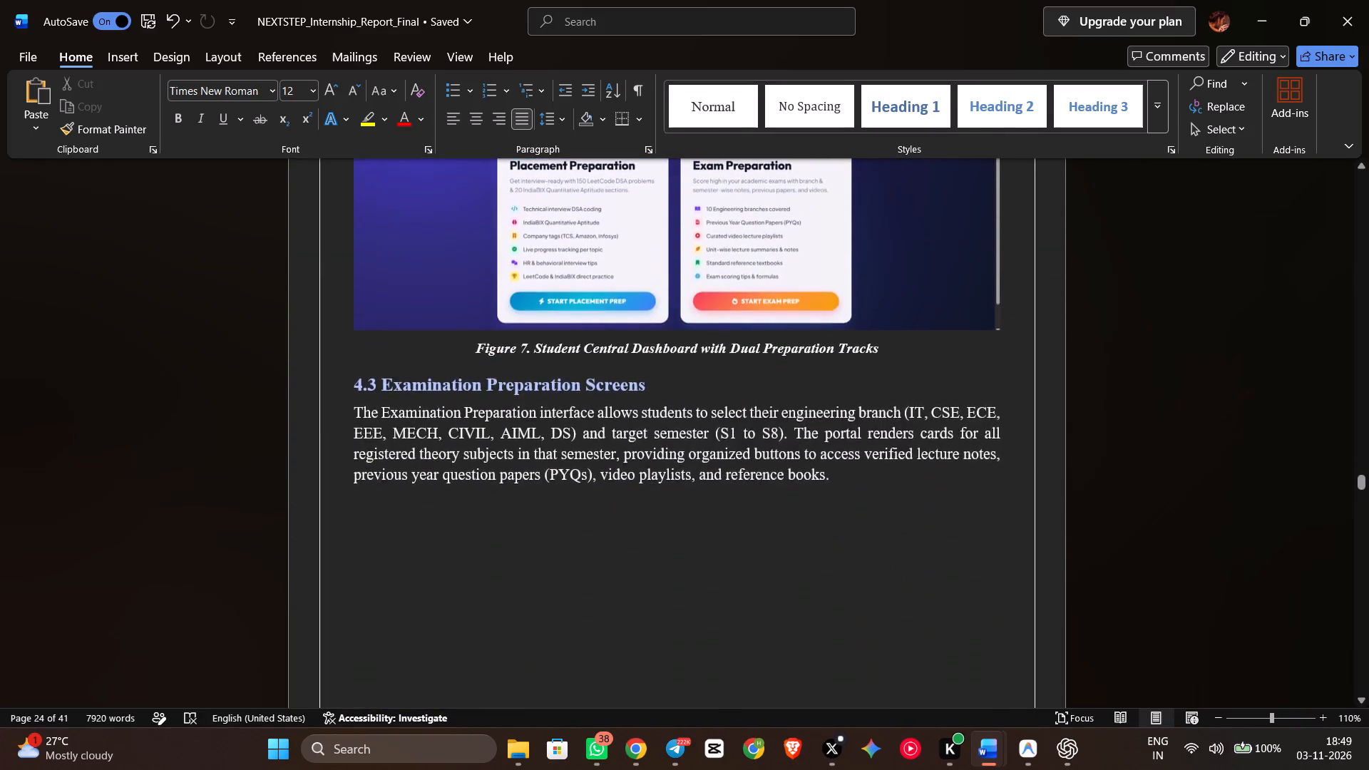
{"action": "scroll", "coordinate": [718, 366], "scroll_direction": "down", "scroll_amount": 16}
{"action": "scroll", "coordinate": [718, 366], "scroll_direction": "down", "scroll_amount": 6}
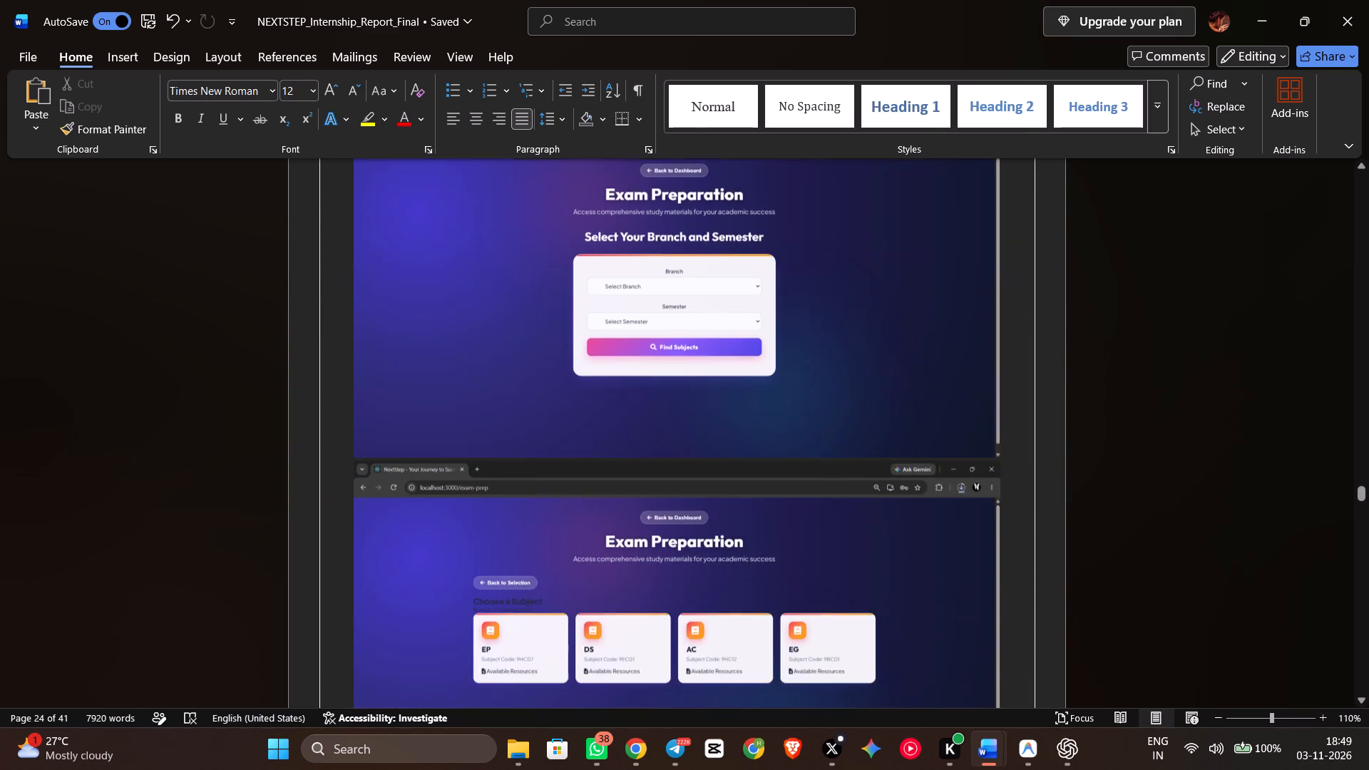
Insert fifteen empty lines before the 4.3 Examination Preparation Screens heading to push it onto the next page.
{"action": "scroll", "coordinate": [718, 366], "scroll_direction": "up", "scroll_amount": 20}
{"action": "scroll", "coordinate": [718, 366], "scroll_direction": "up", "scroll_amount": 5}
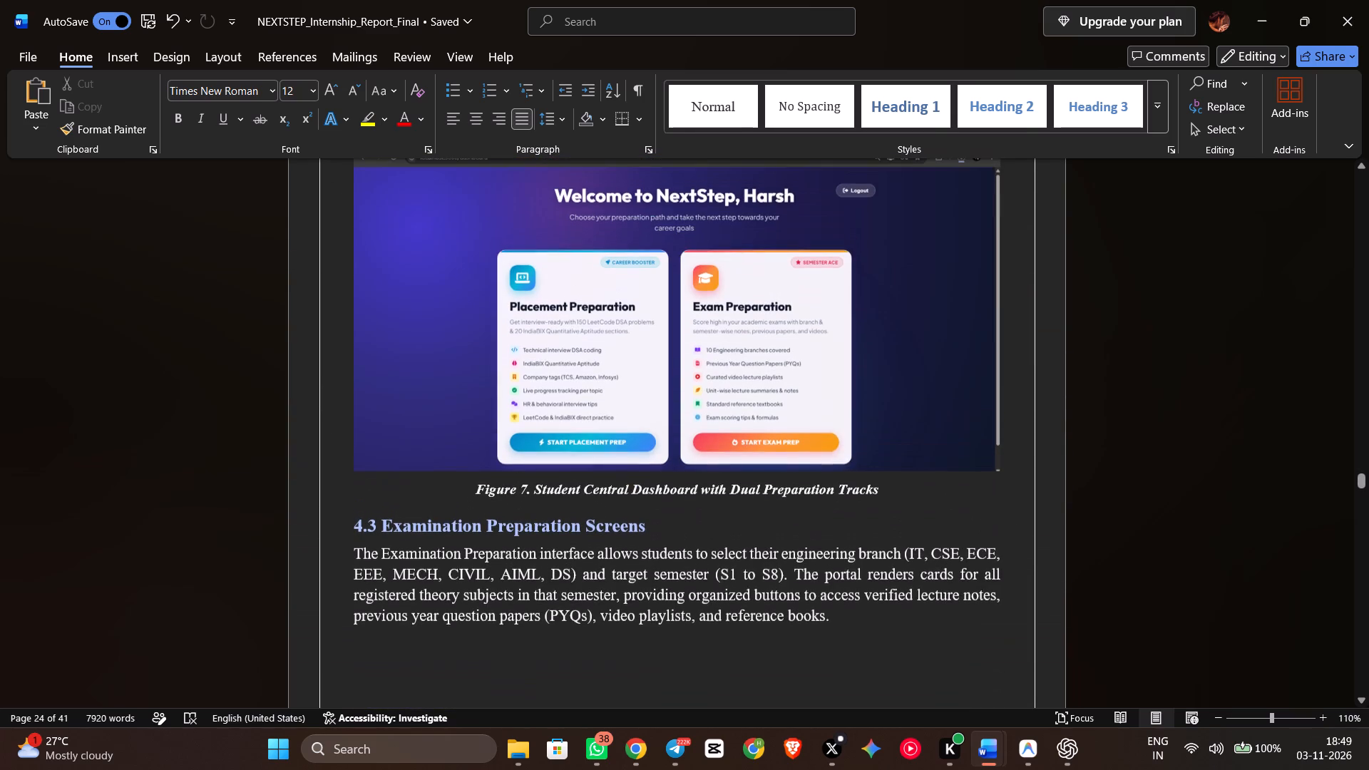
{"action": "left_click", "coordinate": [354, 526]}
{"action": "scroll", "coordinate": [466, 436], "scroll_direction": "down", "scroll_amount": 5}
{"action": "scroll", "coordinate": [538, 409], "scroll_direction": "down", "scroll_amount": 6}
{"action": "scroll", "coordinate": [759, 374], "scroll_direction": "down", "scroll_amount": 4}
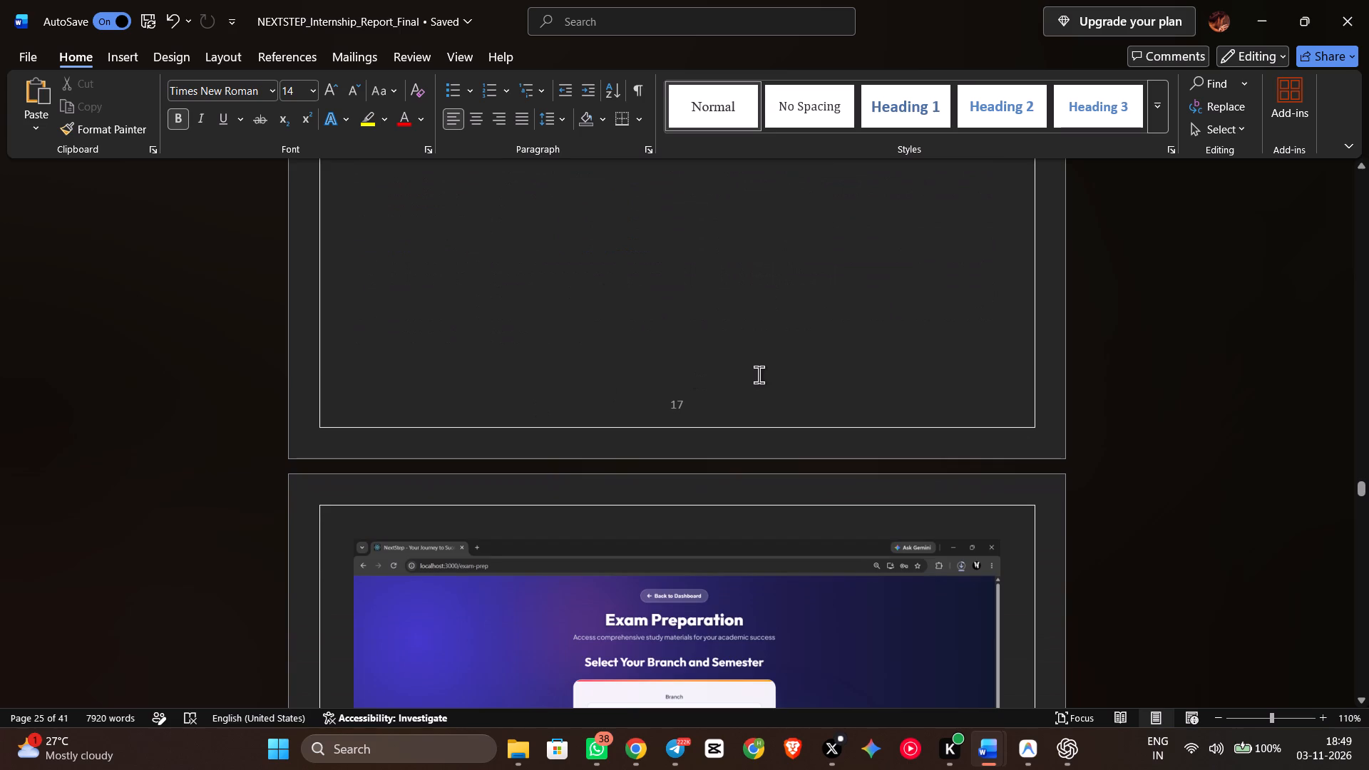
{"action": "key", "text": "Return"}
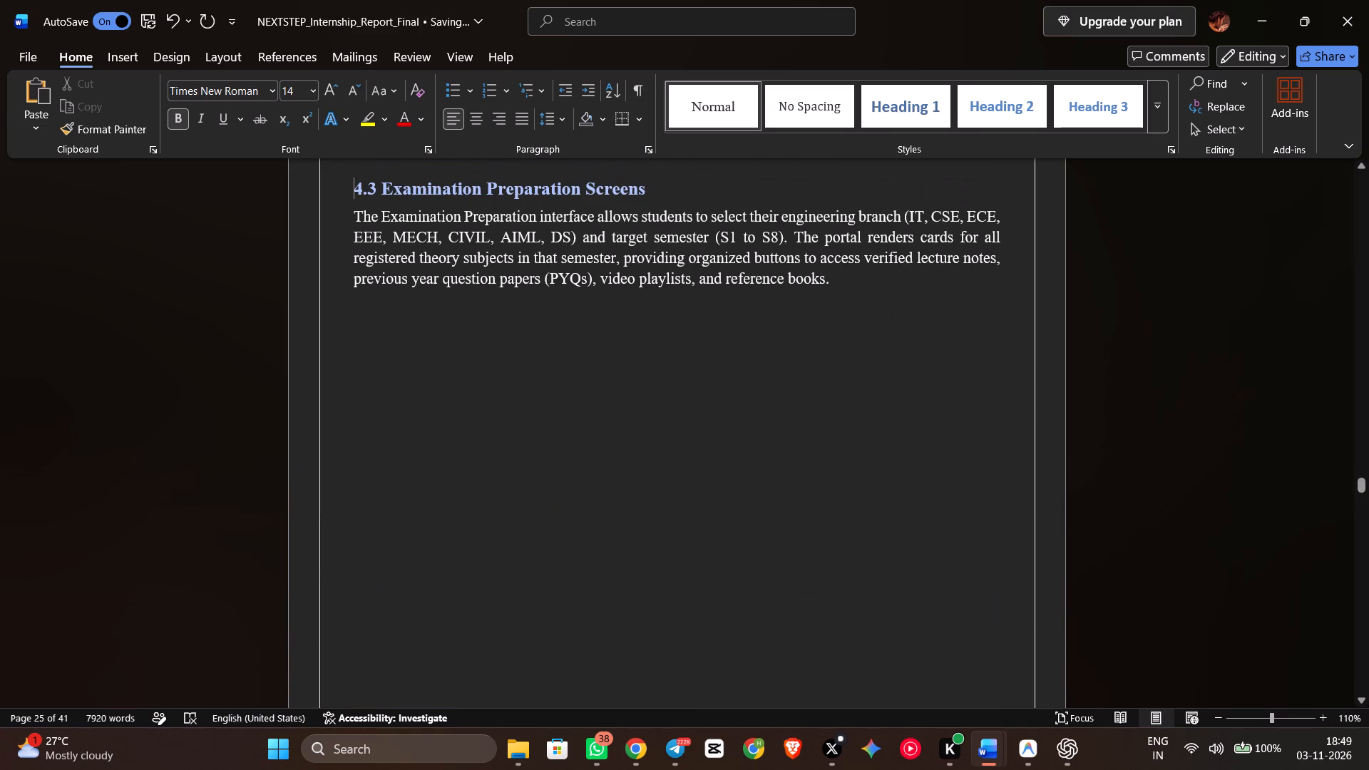
{"action": "key", "text": "Return"}
{"action": "key", "text": "Return"}
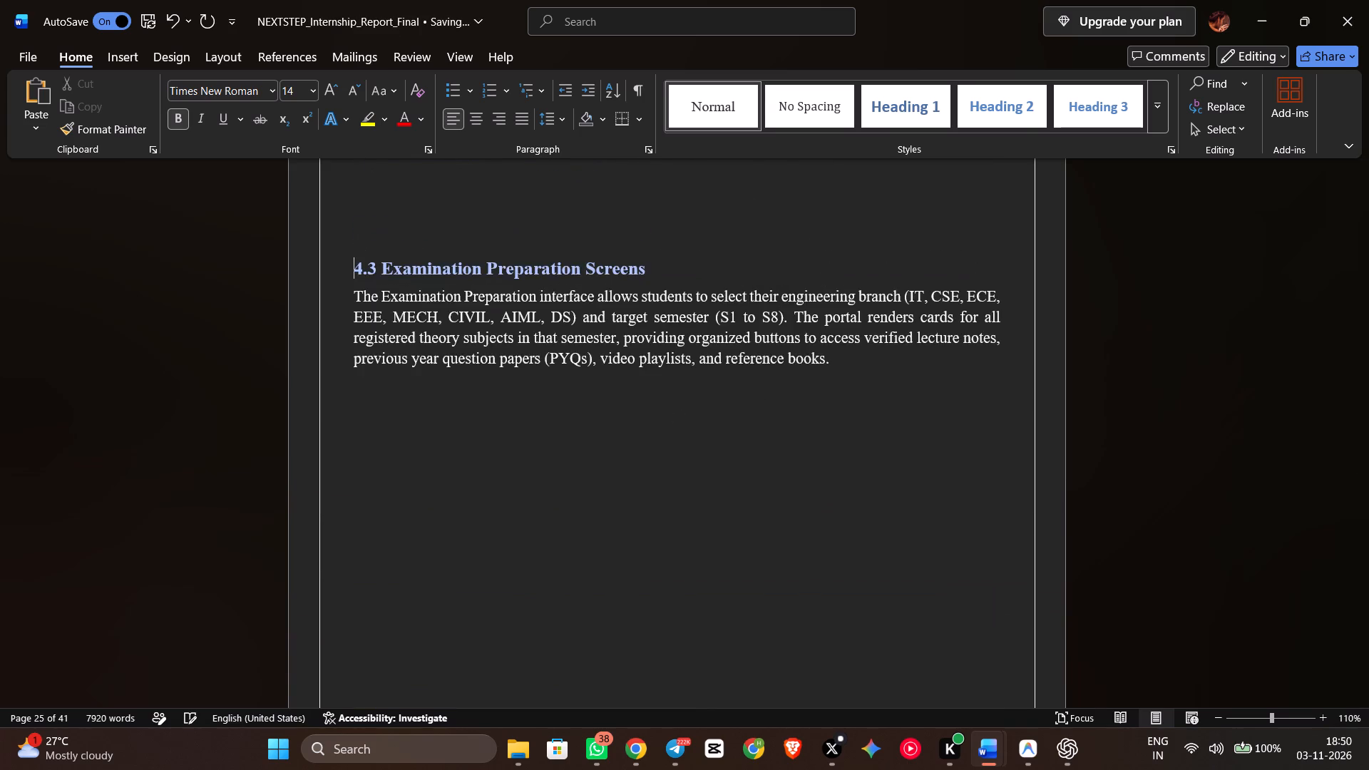
{"action": "key", "text": "Return"}
{"action": "key", "text": "Return"}
{"action": "key", "text": "Return"}
{"action": "key", "text": "Return"}
{"action": "key", "text": "Return"}
{"action": "key", "text": "Return"}
{"action": "key", "text": "Return"}
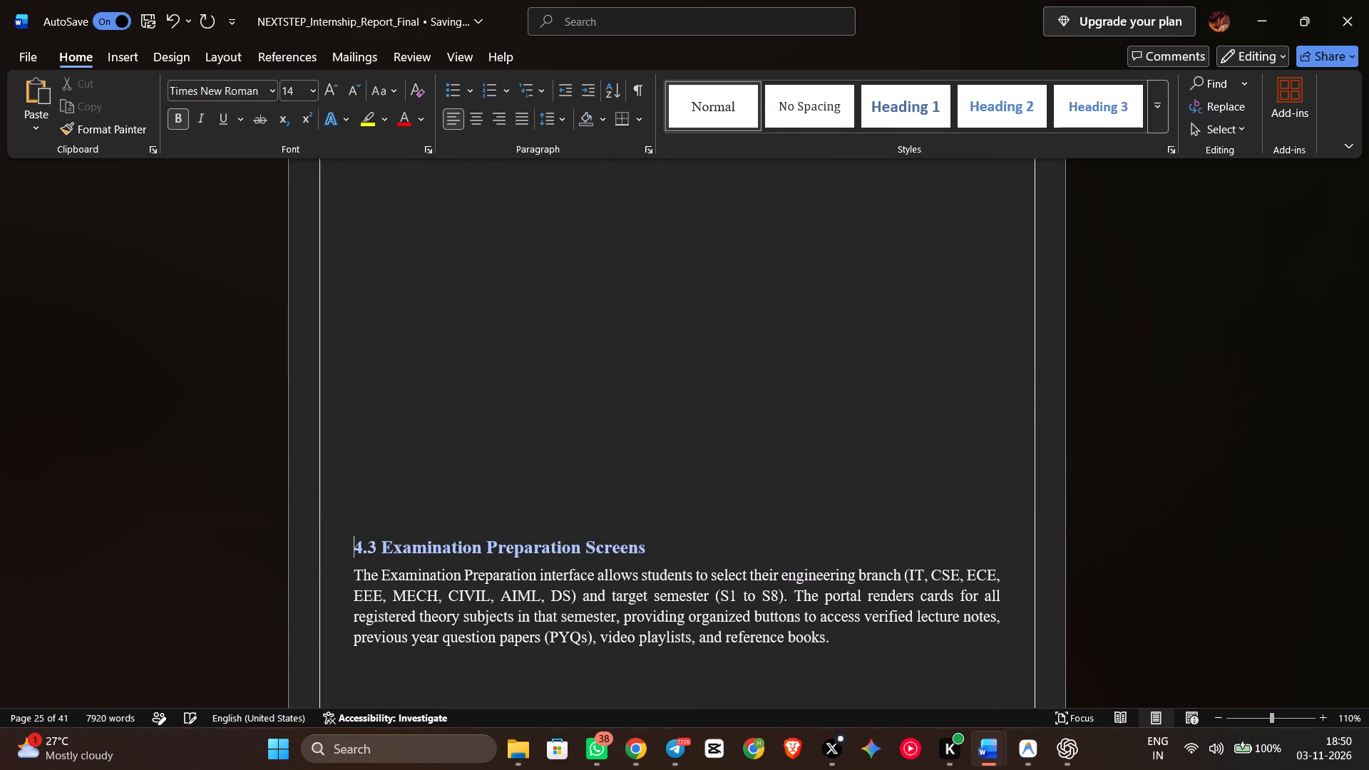
{"action": "scroll", "coordinate": [766, 372], "scroll_direction": "down", "scroll_amount": 7}
{"action": "key", "text": "Return"}
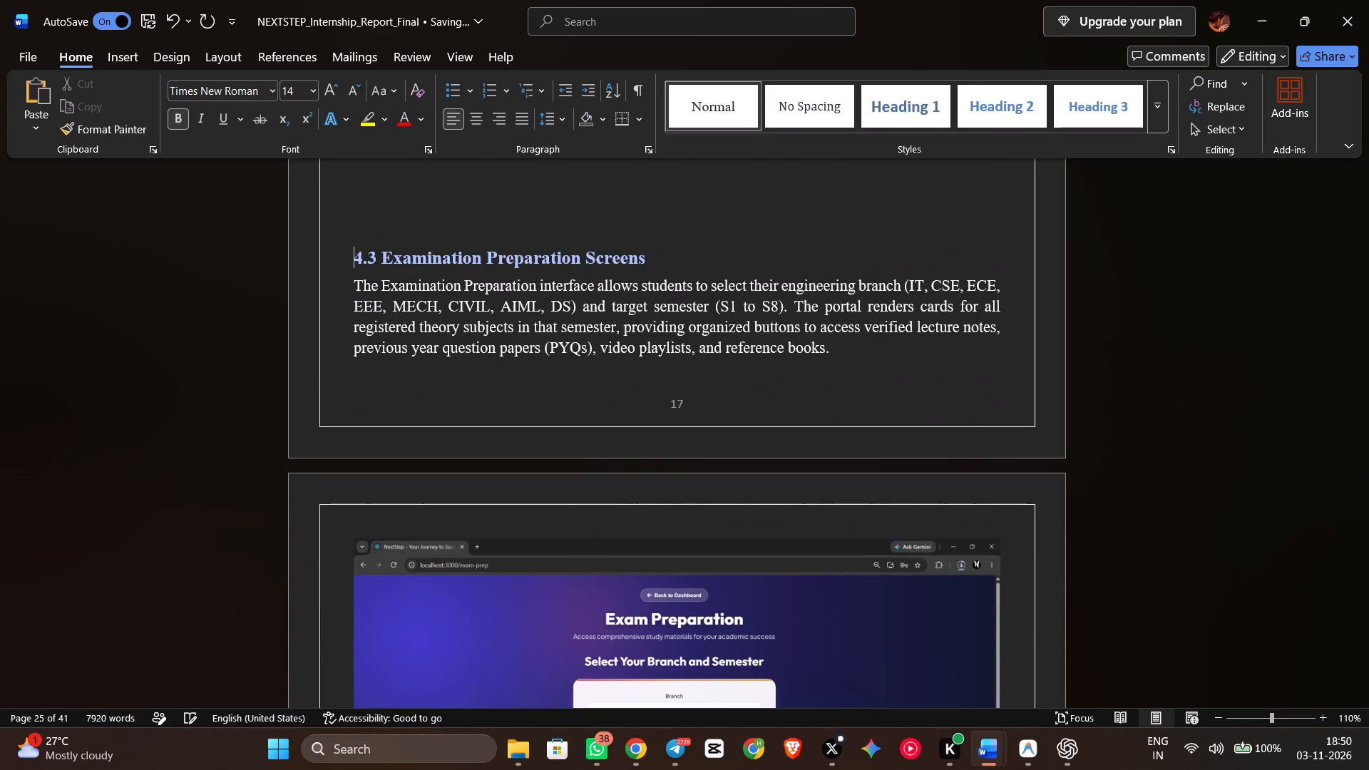
{"action": "key", "text": "Return"}
{"action": "key", "text": "Return"}
{"action": "key", "text": "Return"}
{"action": "key", "text": "Return"}
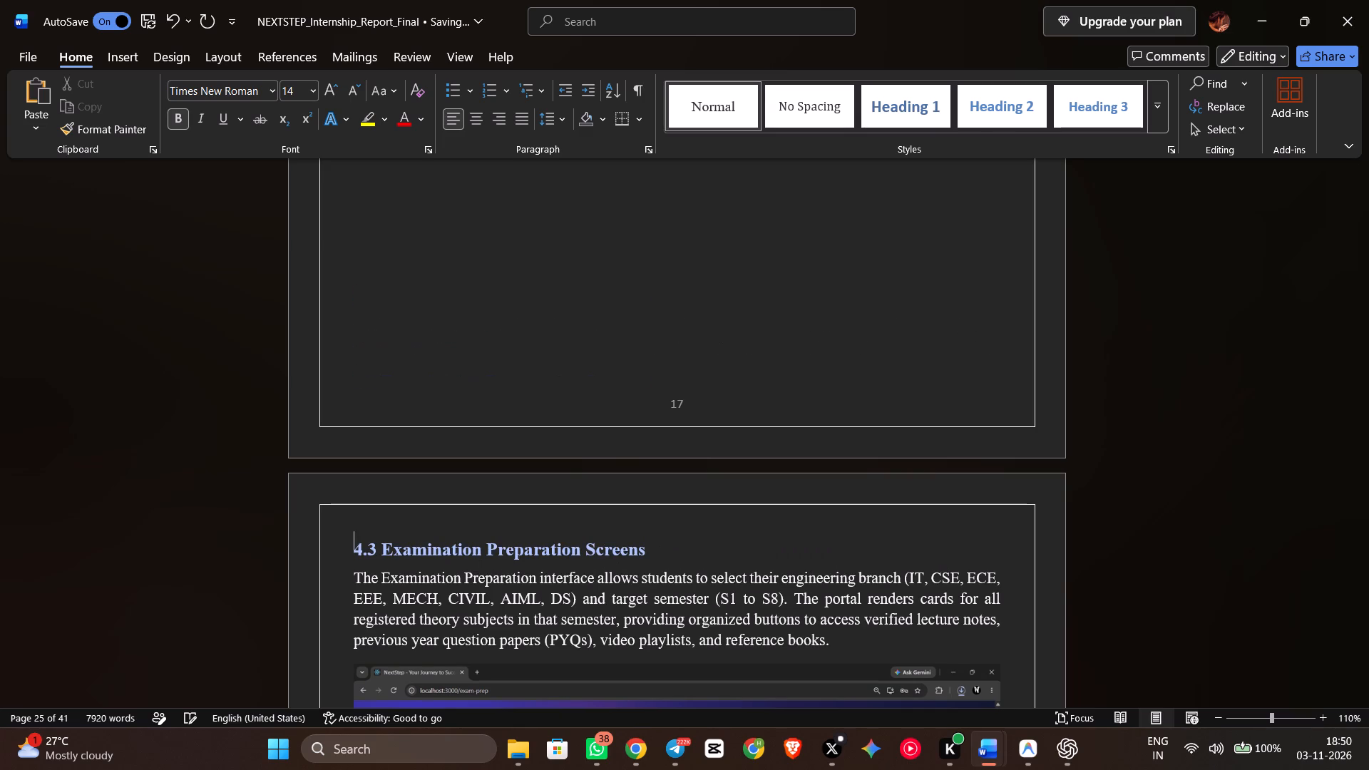
Insert three empty lines before the 4.4 Placement Preparation Screens heading to push it onto the next page.
{"action": "scroll", "coordinate": [766, 366], "scroll_direction": "down", "scroll_amount": 14}
{"action": "scroll", "coordinate": [764, 363], "scroll_direction": "down", "scroll_amount": 7}
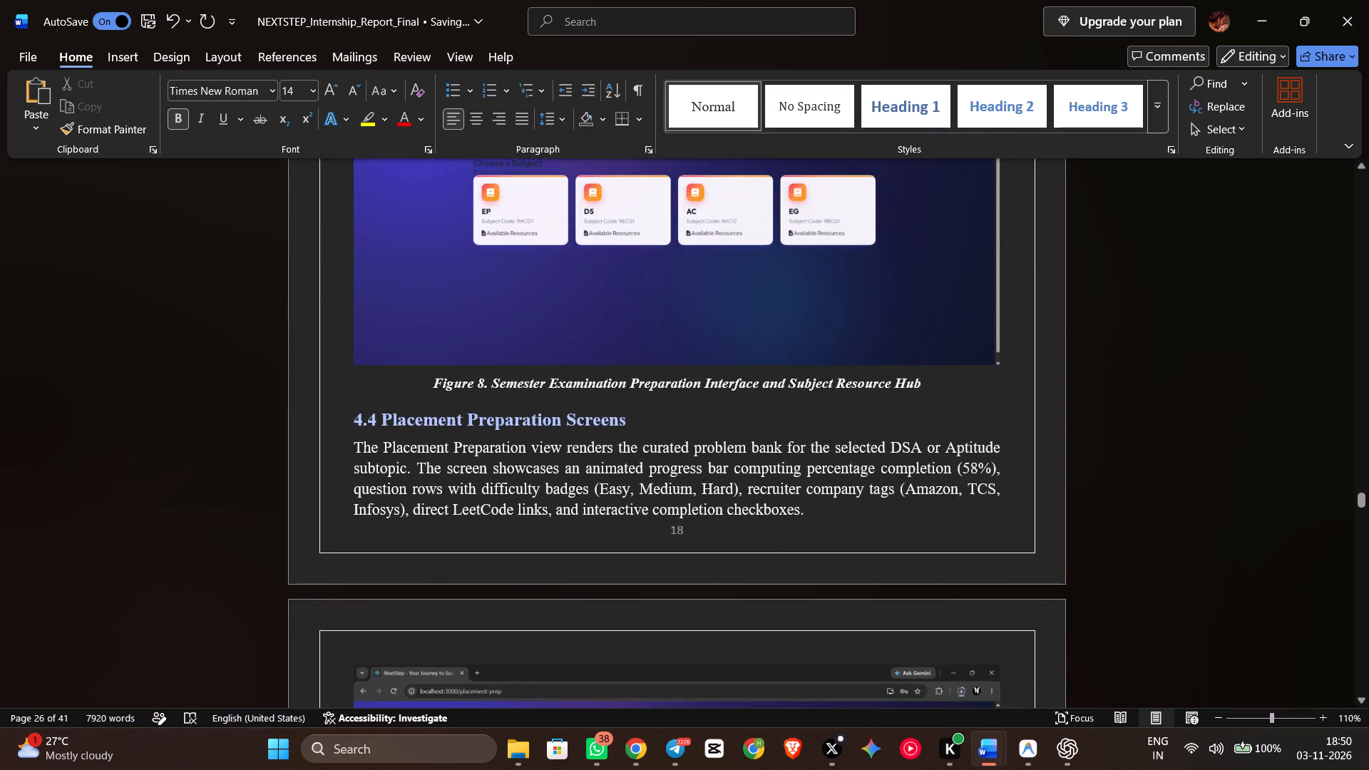
{"action": "scroll", "coordinate": [695, 392], "scroll_direction": "down", "scroll_amount": 2}
{"action": "left_click", "coordinate": [352, 322]}
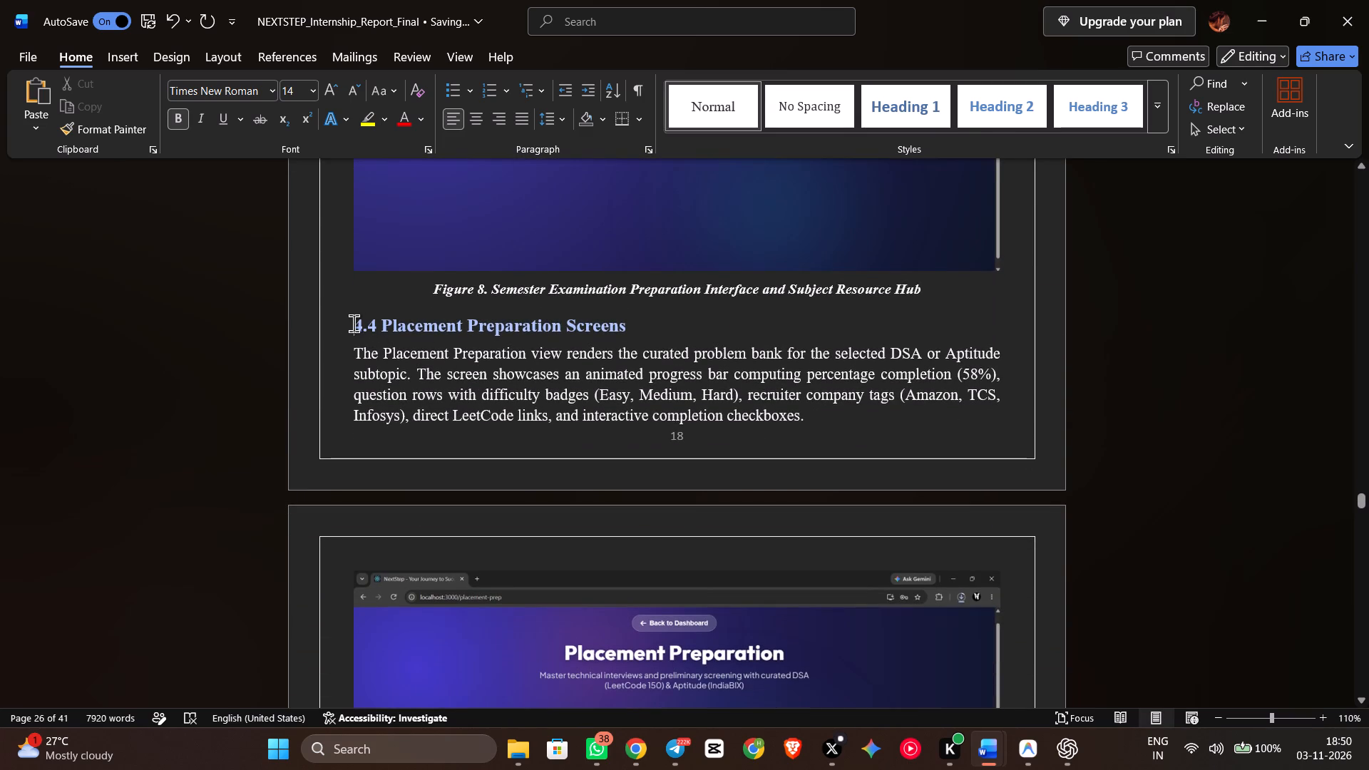
{"action": "key", "text": "Return"}
{"action": "key", "text": "Return"}
{"action": "key", "text": "Return"}
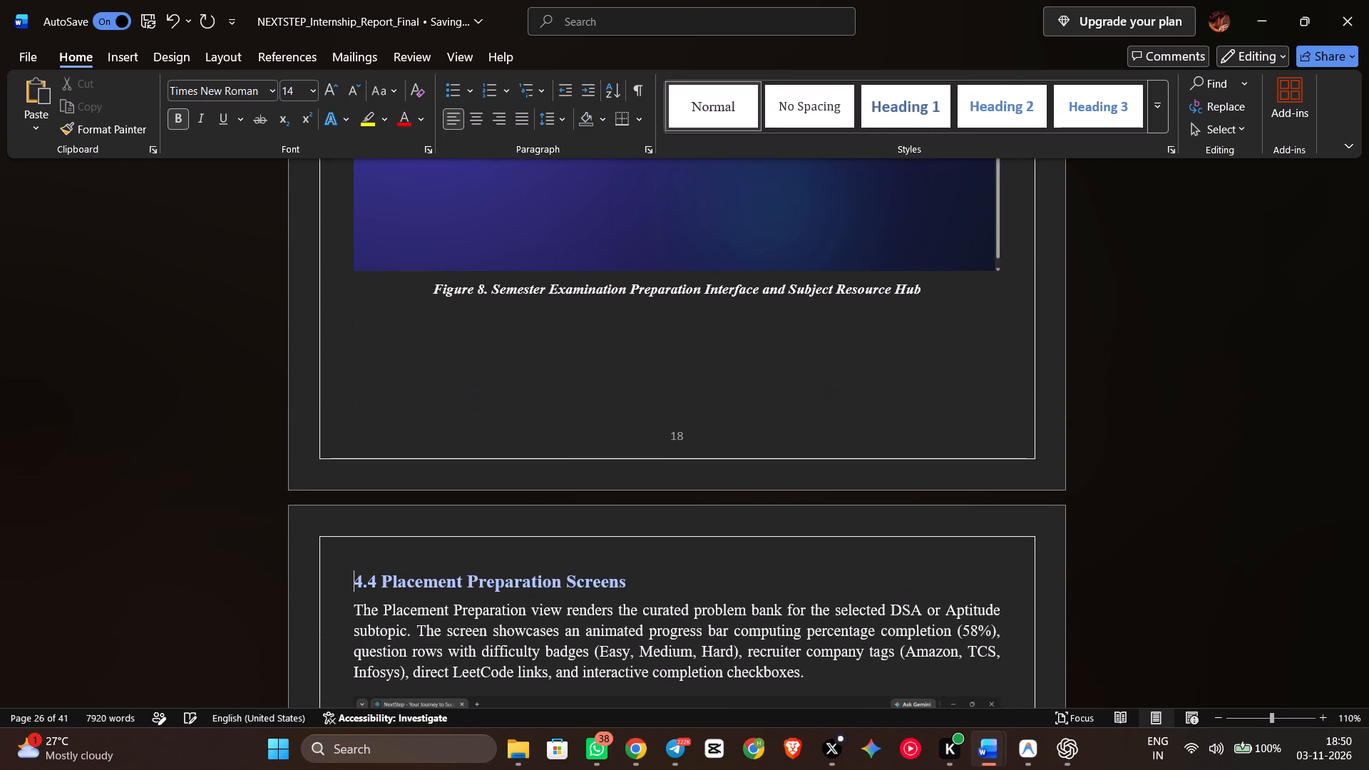
Insert three empty lines before the 4.5 AI Assistant Interface heading to push it onto the next page.
{"action": "scroll", "coordinate": [359, 319], "scroll_direction": "down", "scroll_amount": 7}
{"action": "scroll", "coordinate": [424, 354], "scroll_direction": "down", "scroll_amount": 7}
{"action": "scroll", "coordinate": [518, 391], "scroll_direction": "down", "scroll_amount": 12}
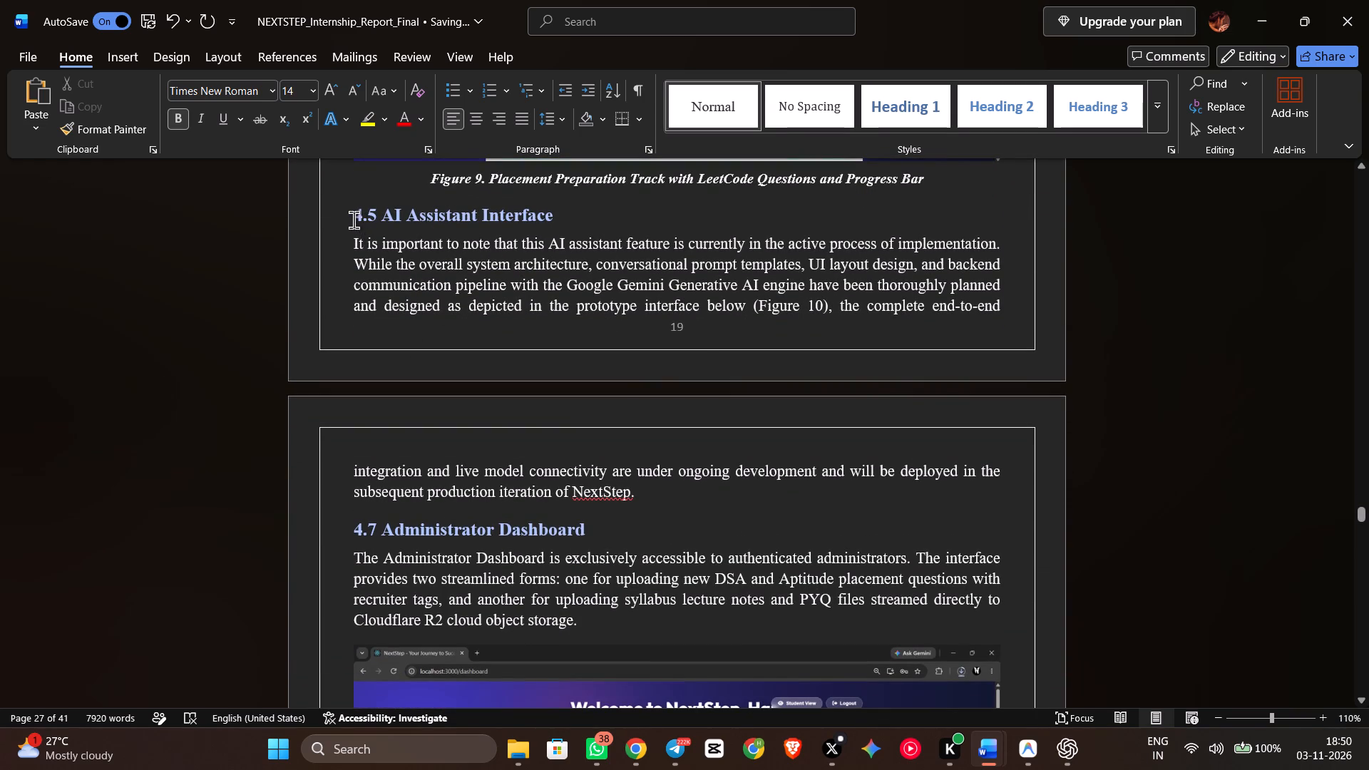
{"action": "left_click", "coordinate": [354, 220]}
{"action": "key", "text": "Return"}
{"action": "key", "text": "Return"}
{"action": "key", "text": "Return"}
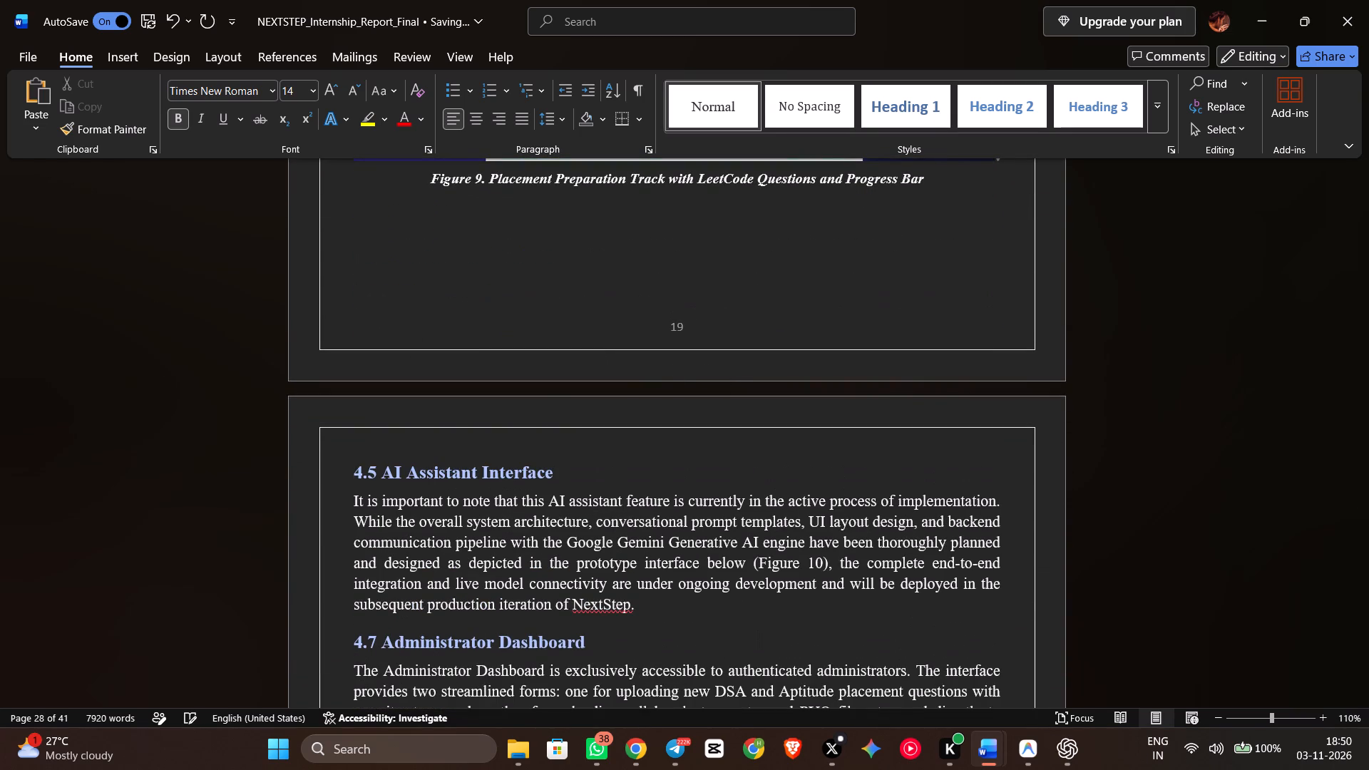
Look through the pages from section 4.7 through chapter 5 Testing and Results to the end of chapter 6 to check the page layout.
{"action": "scroll", "coordinate": [715, 364], "scroll_direction": "down", "scroll_amount": 19}
{"action": "scroll", "coordinate": [715, 364], "scroll_direction": "down", "scroll_amount": 11}
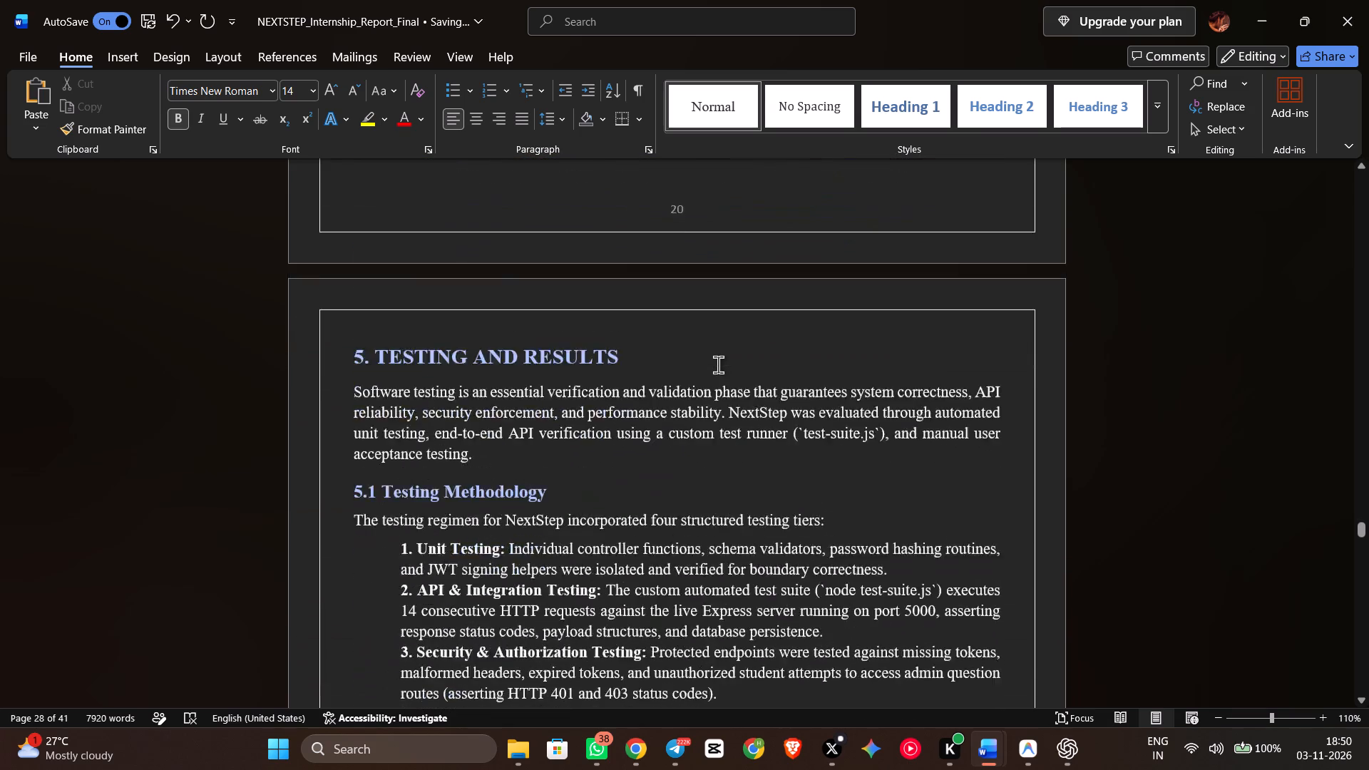
{"action": "scroll", "coordinate": [718, 364], "scroll_direction": "down", "scroll_amount": 2}
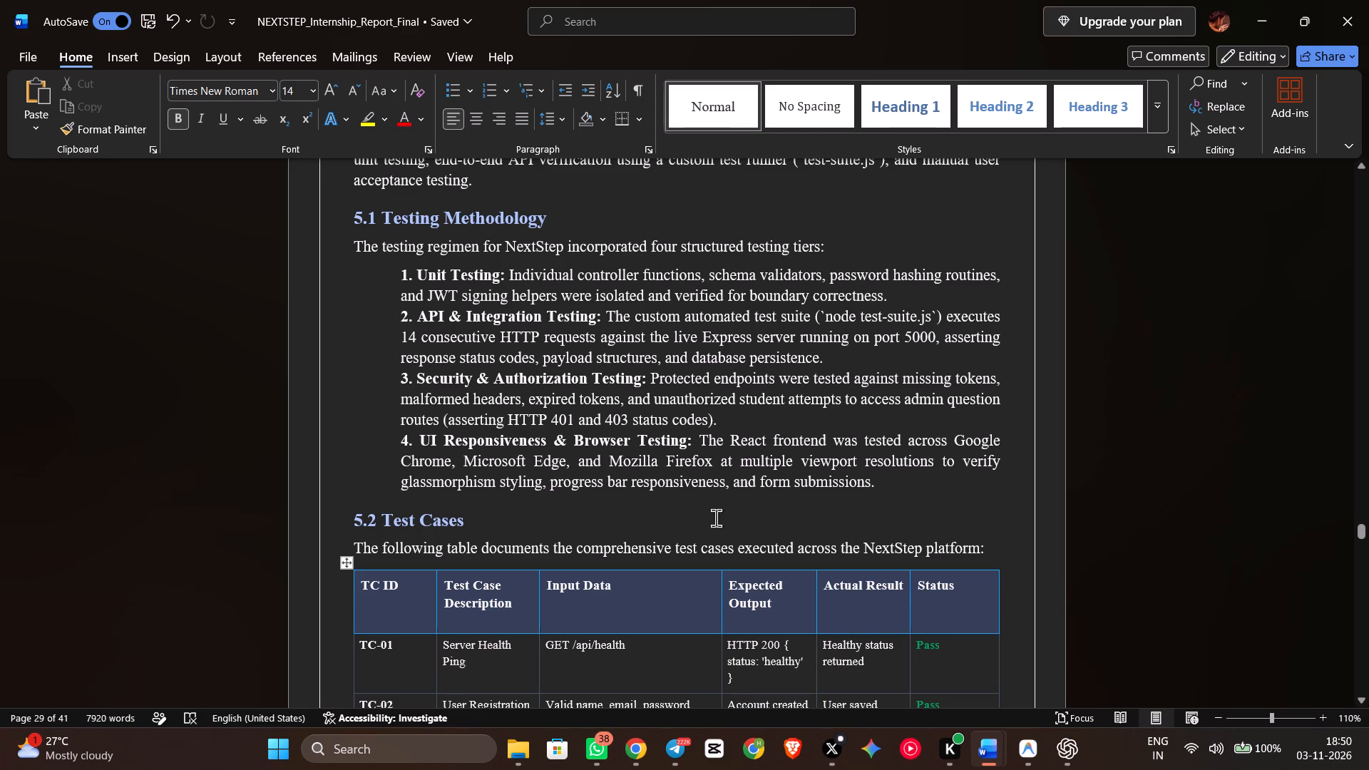
{"action": "scroll", "coordinate": [468, 510], "scroll_direction": "down", "scroll_amount": 3}
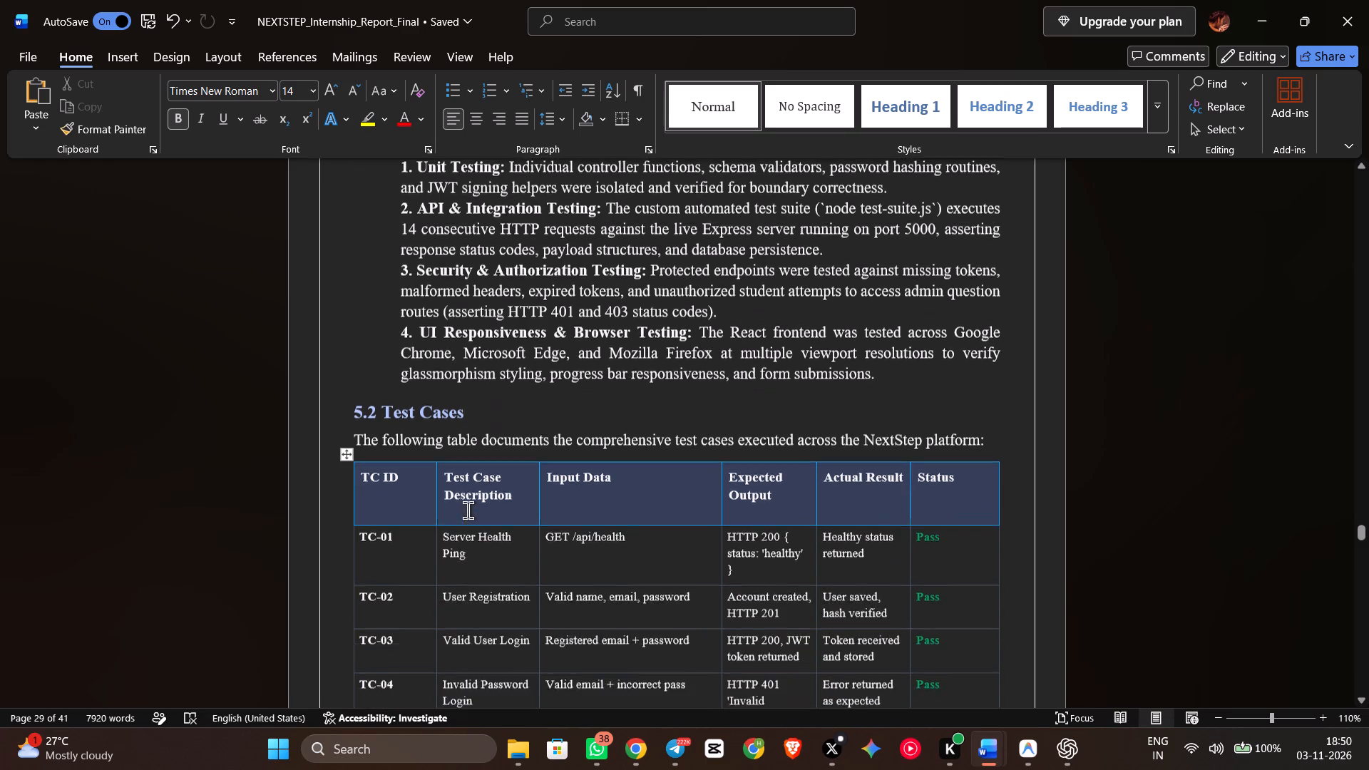
{"action": "scroll", "coordinate": [468, 510], "scroll_direction": "down", "scroll_amount": 11}
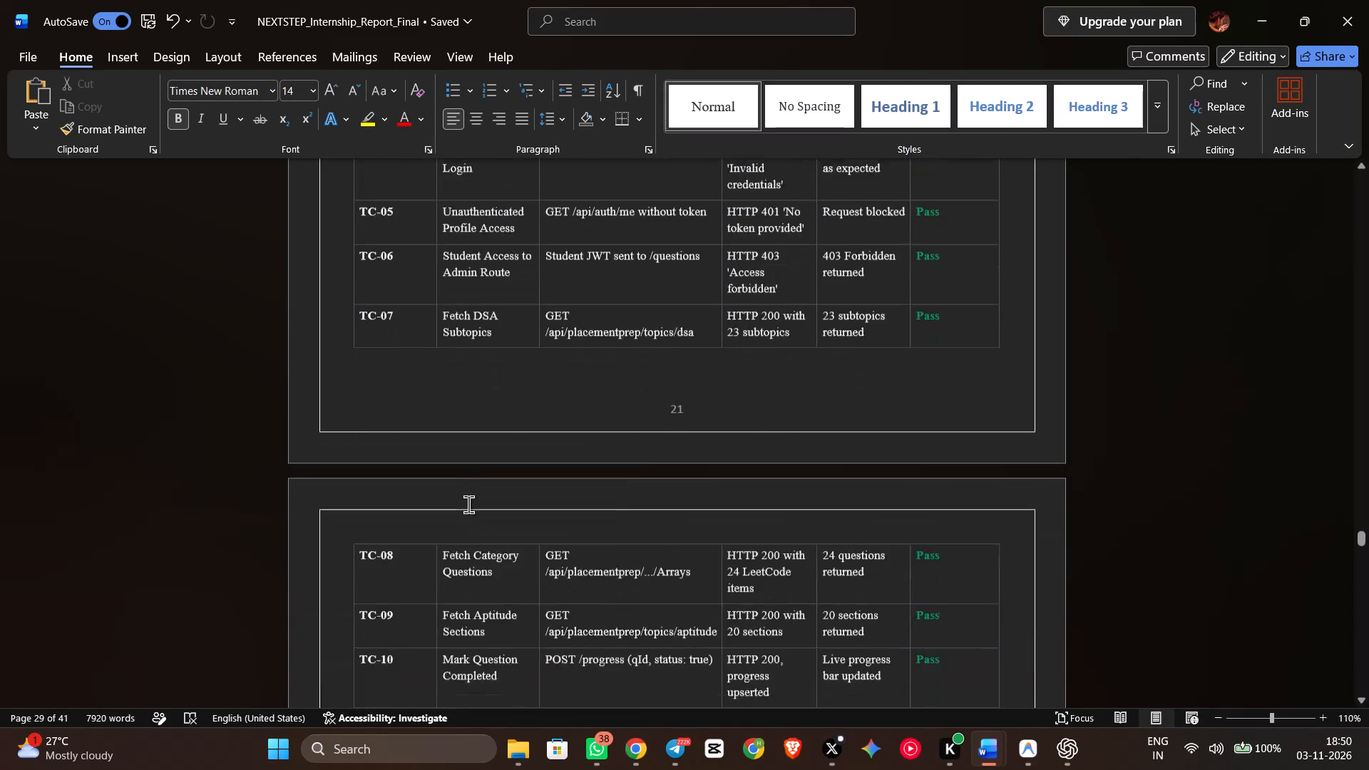
{"action": "scroll", "coordinate": [468, 504], "scroll_direction": "down", "scroll_amount": 18}
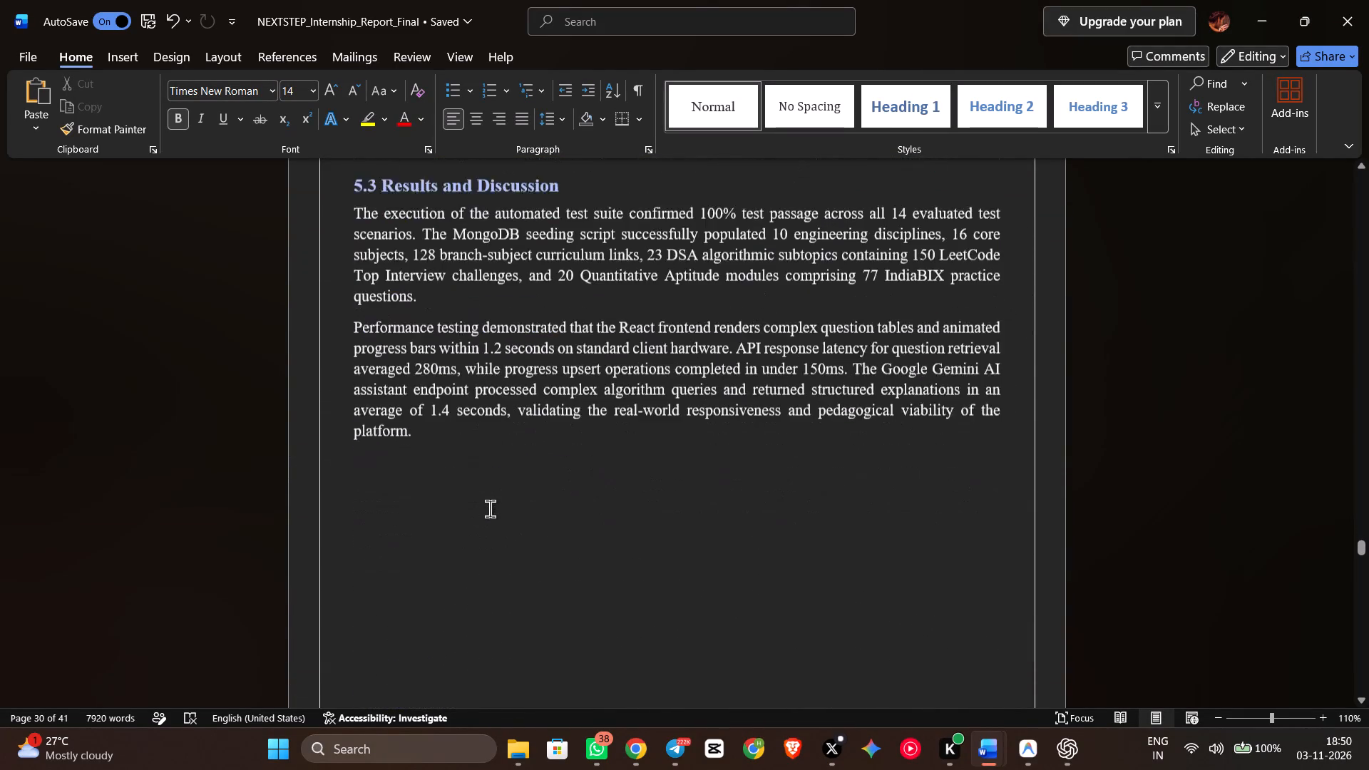
{"action": "scroll", "coordinate": [490, 508], "scroll_direction": "down", "scroll_amount": 16}
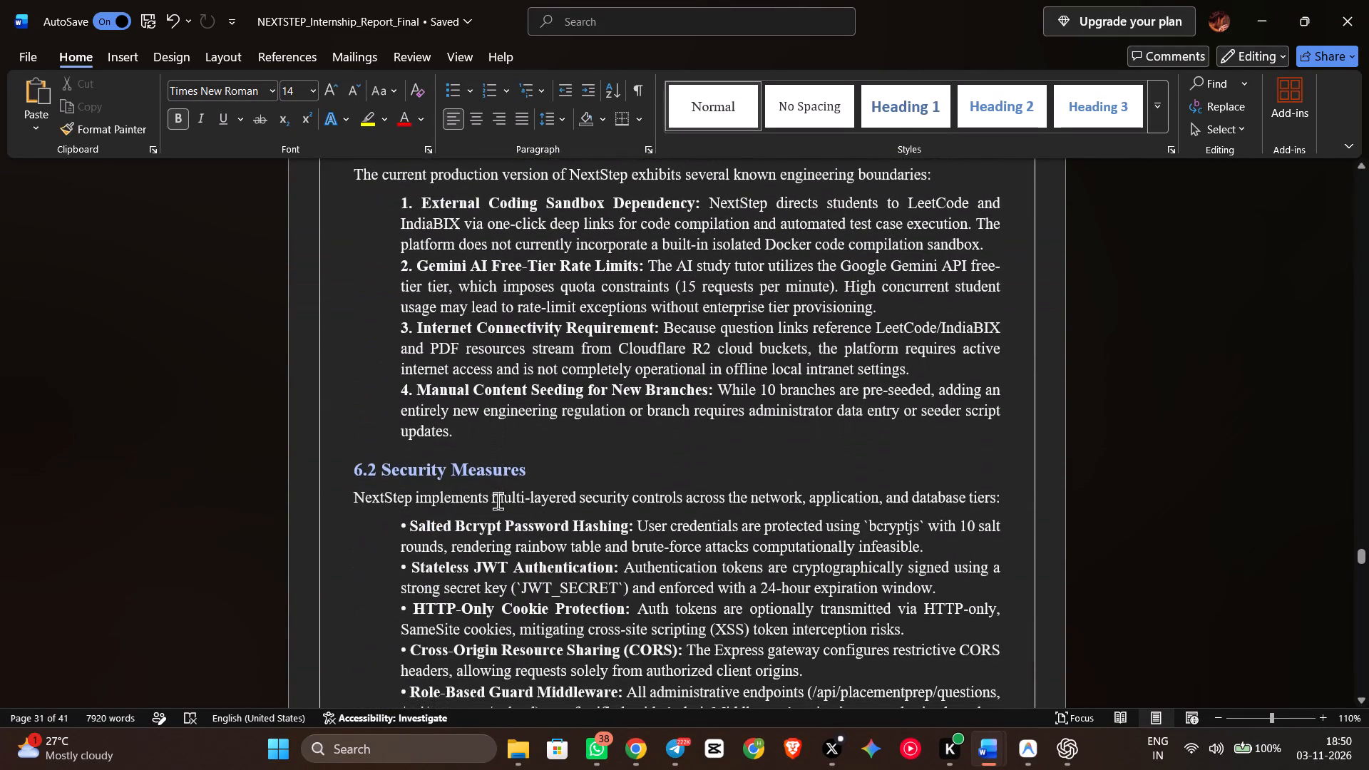
{"action": "scroll", "coordinate": [498, 500], "scroll_direction": "down", "scroll_amount": 16}
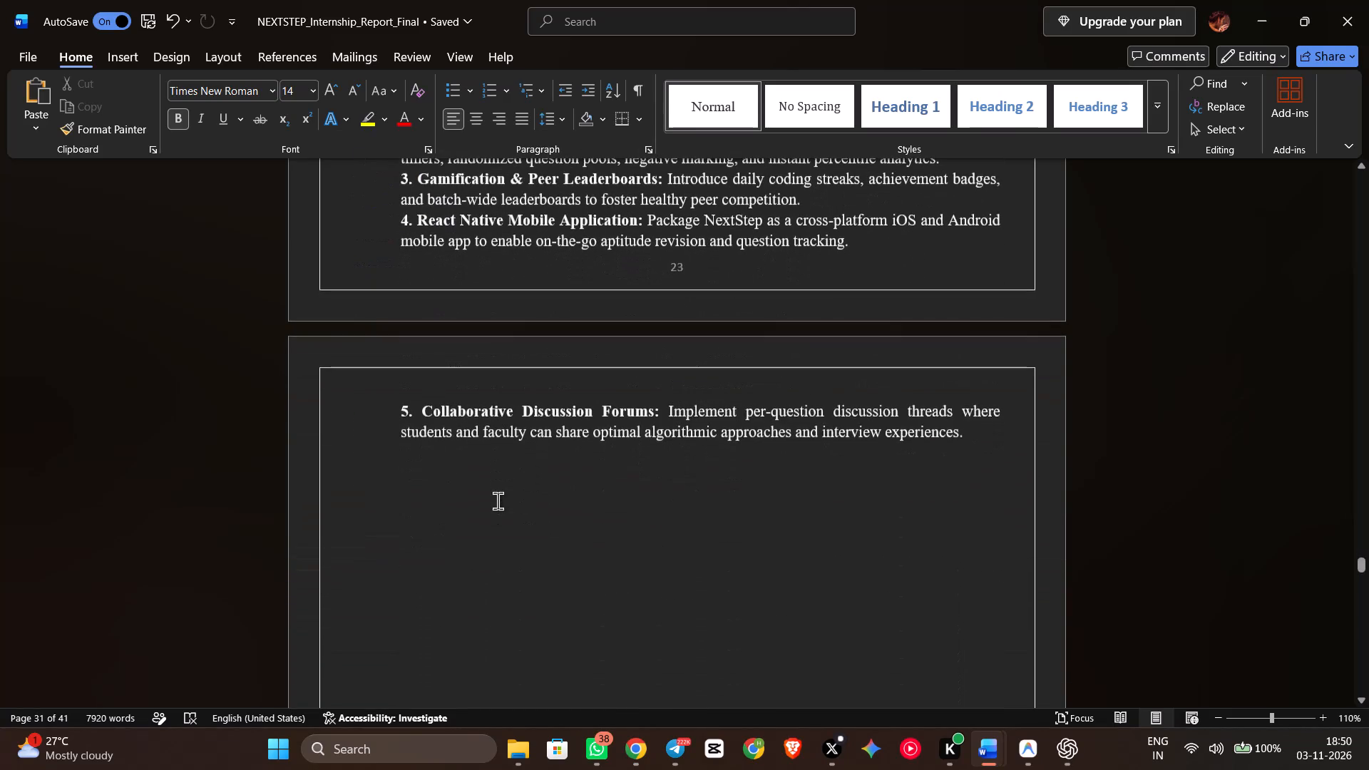
{"action": "scroll", "coordinate": [498, 500], "scroll_direction": "down", "scroll_amount": 13}
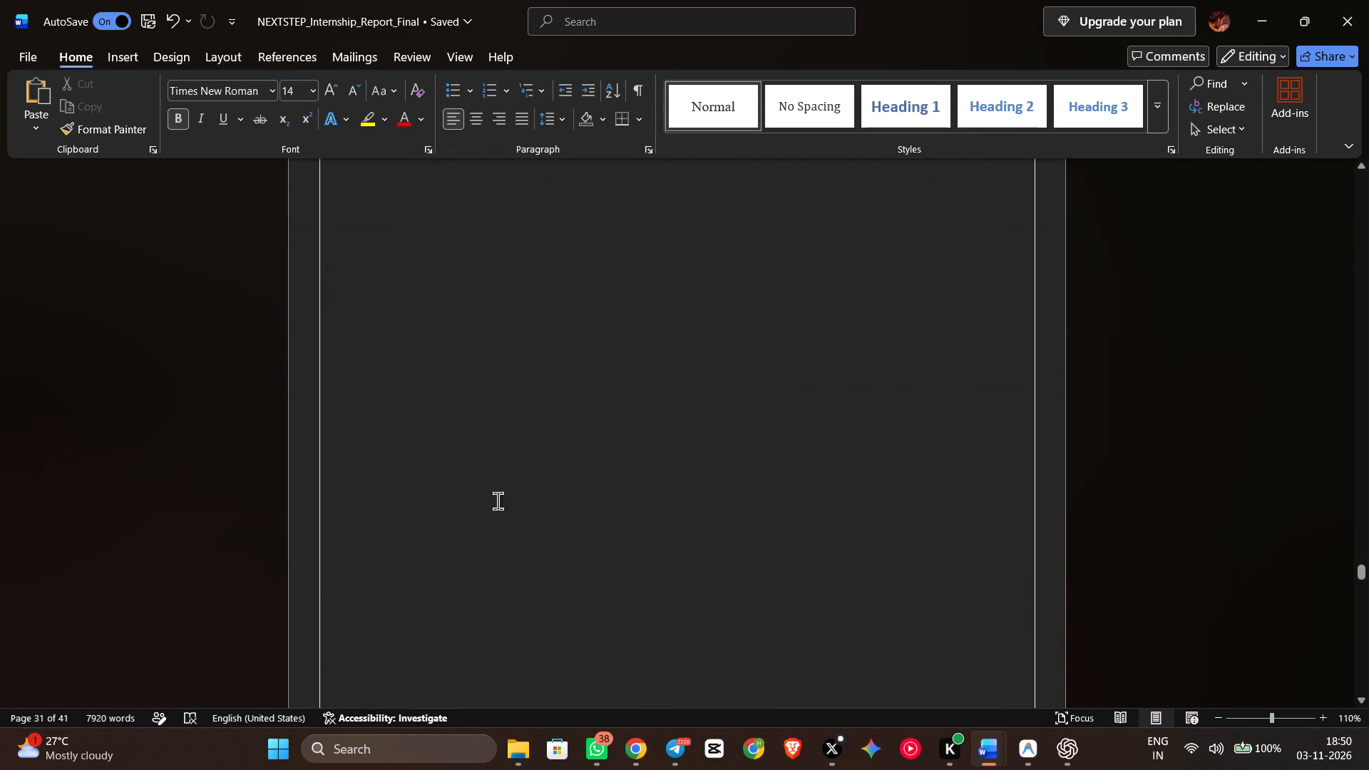
Insert six empty lines before the 6.3 Future Scope heading to push it onto the next page.
{"action": "scroll", "coordinate": [498, 500], "scroll_direction": "up", "scroll_amount": 19}
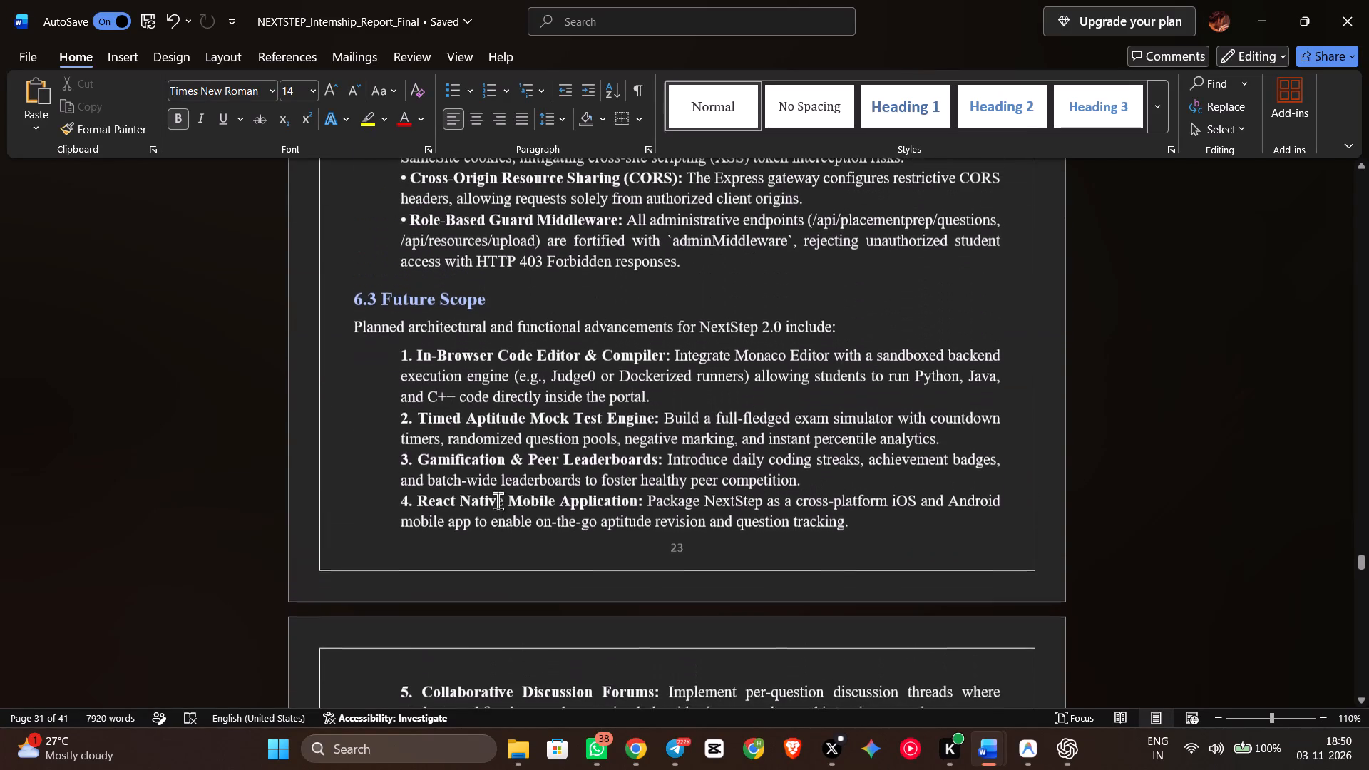
{"action": "left_click", "coordinate": [357, 298]}
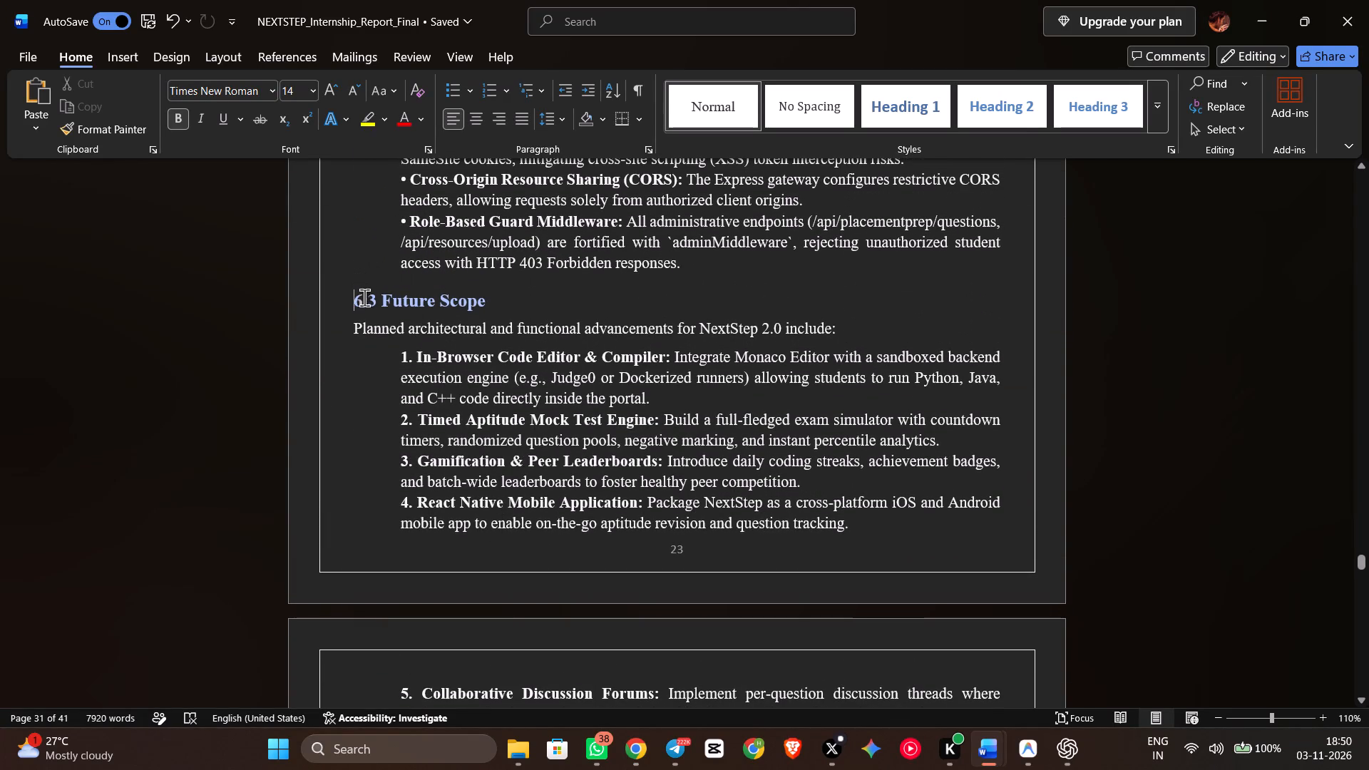
{"action": "key", "text": "Return"}
{"action": "key", "text": "Return"}
{"action": "key", "text": "Return"}
{"action": "key", "text": "Return"}
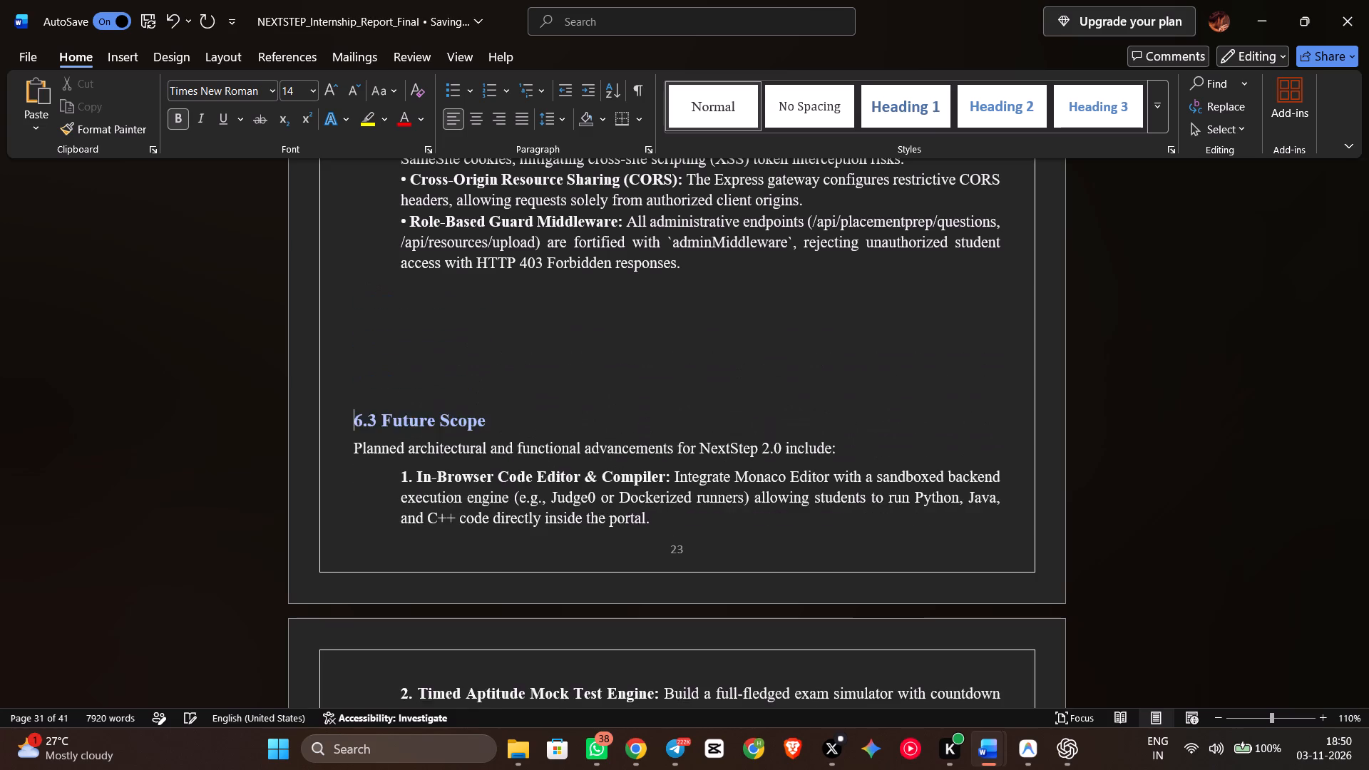
{"action": "key", "text": "Return"}
{"action": "key", "text": "Return"}
Look through the pages from 6.3 Future Scope and 7. Internship Feedback up to 9. Capstone Project to check the page layout.
{"action": "scroll", "coordinate": [372, 294], "scroll_direction": "down", "scroll_amount": 5}
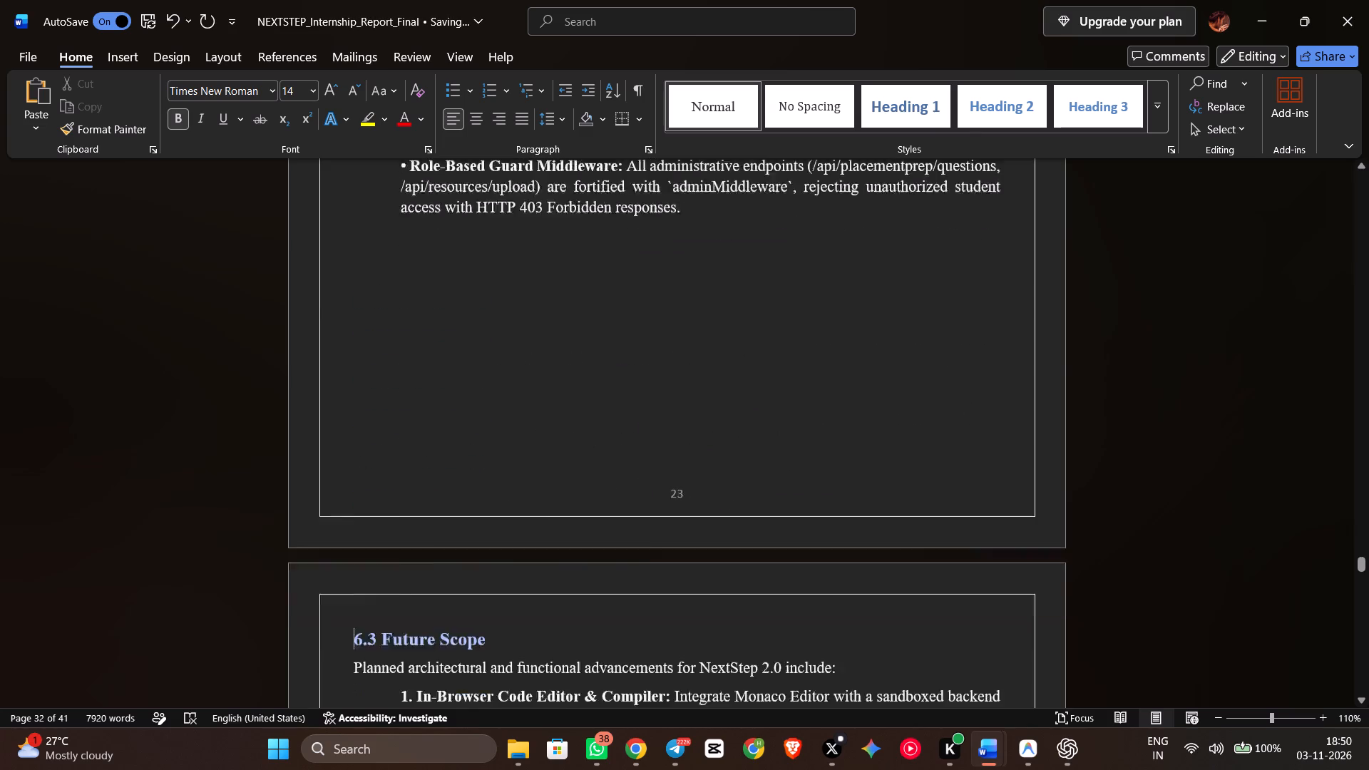
{"action": "scroll", "coordinate": [372, 294], "scroll_direction": "down", "scroll_amount": 14}
{"action": "scroll", "coordinate": [372, 294], "scroll_direction": "down", "scroll_amount": 14}
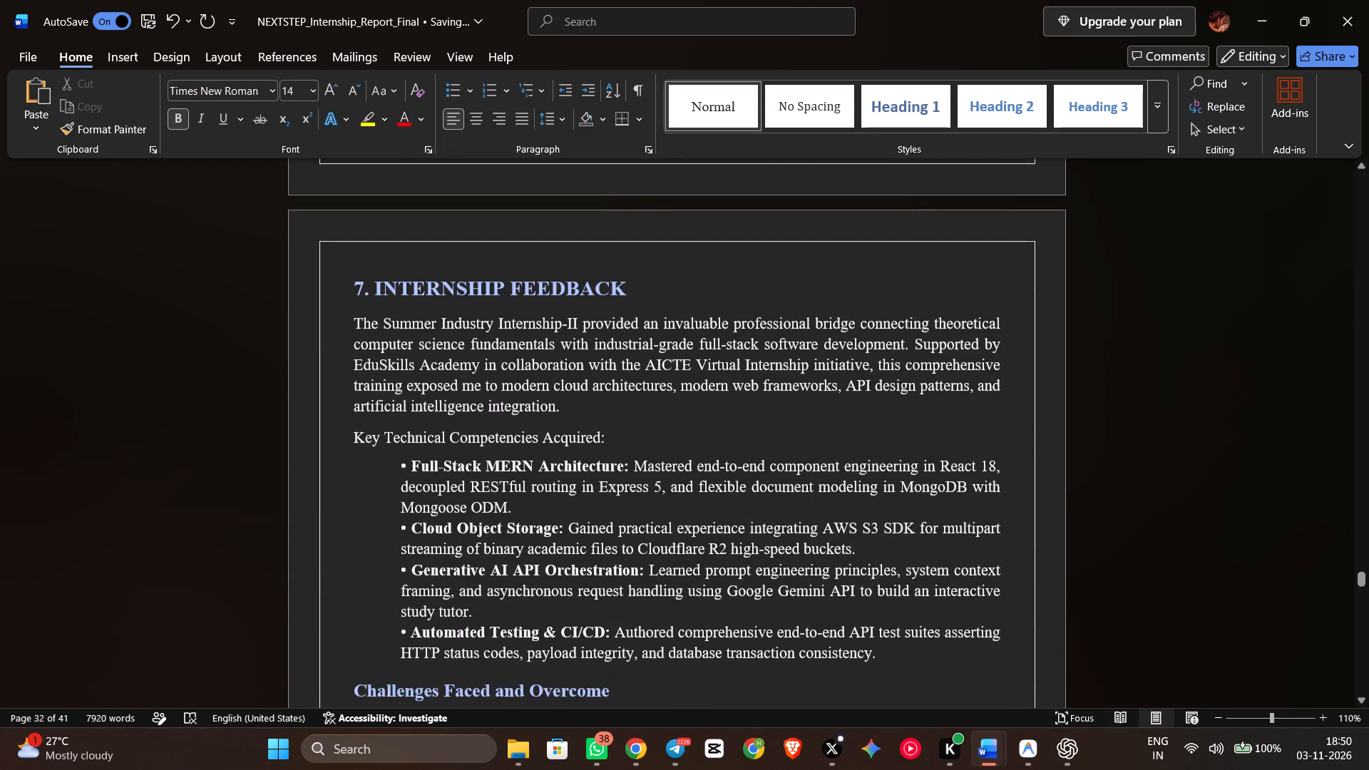
{"action": "scroll", "coordinate": [372, 294], "scroll_direction": "up", "scroll_amount": 1}
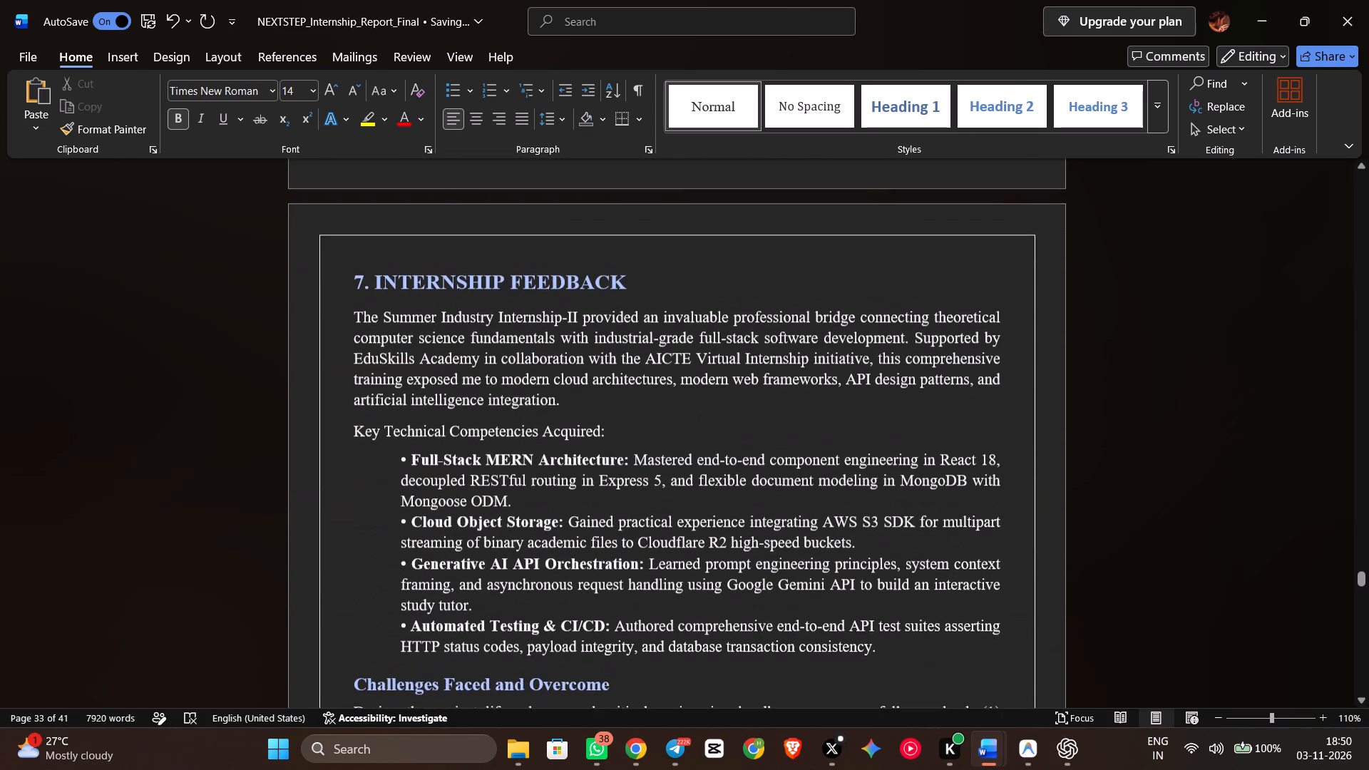
{"action": "scroll", "coordinate": [372, 294], "scroll_direction": "down", "scroll_amount": 14}
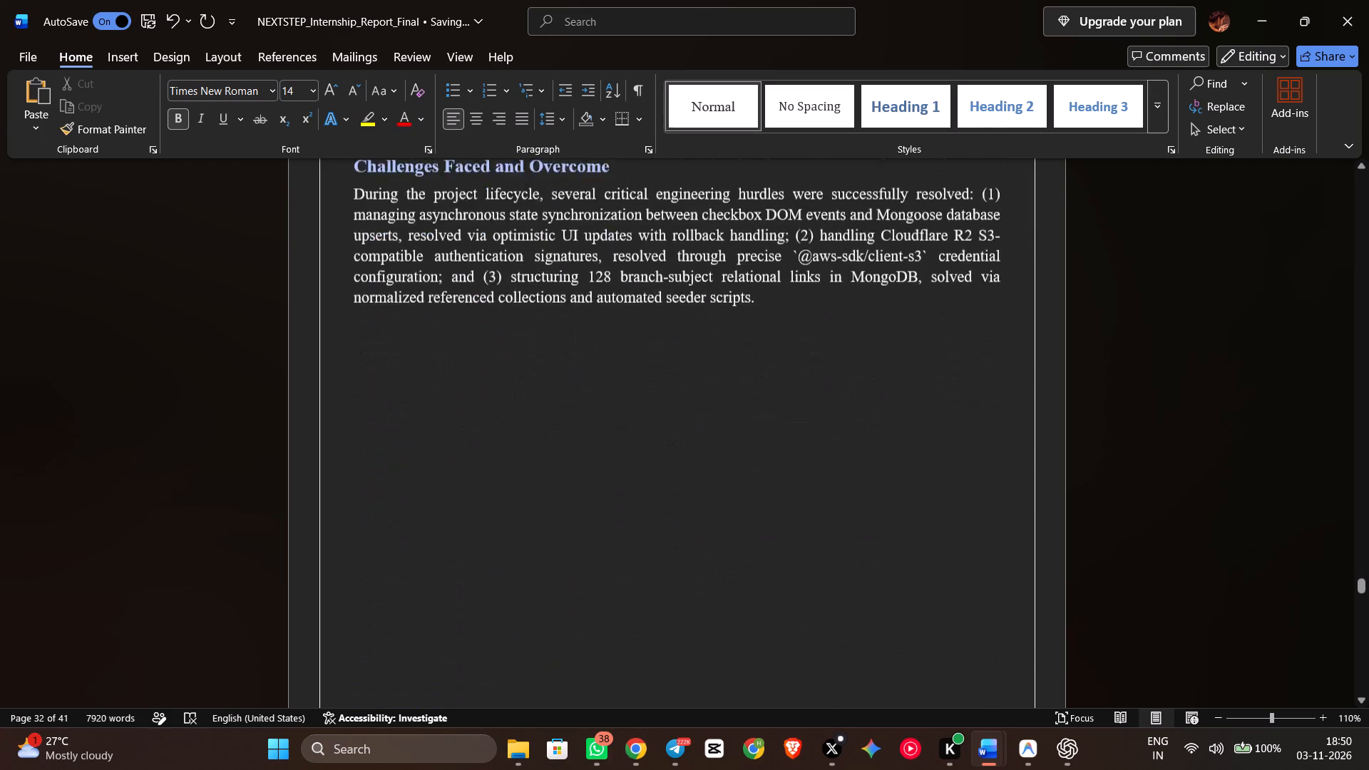
{"action": "scroll", "coordinate": [372, 294], "scroll_direction": "down", "scroll_amount": 20}
{"action": "scroll", "coordinate": [372, 294], "scroll_direction": "down", "scroll_amount": 3}
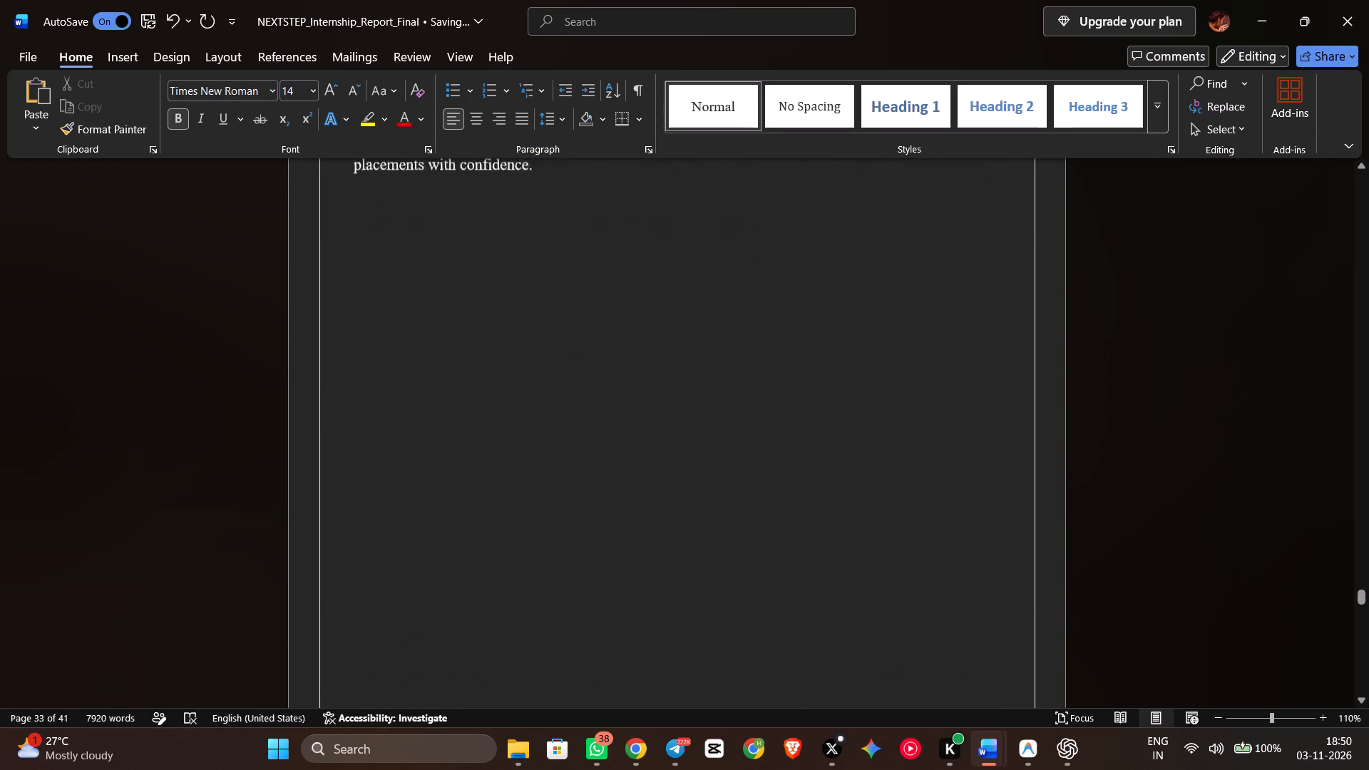
{"action": "scroll", "coordinate": [372, 294], "scroll_direction": "down", "scroll_amount": 20}
Delete the second guide's name with its title and the preceding "and" from the second paragraph of 9. Capstone Project.
{"action": "scroll", "coordinate": [372, 294], "scroll_direction": "up", "scroll_amount": 7}
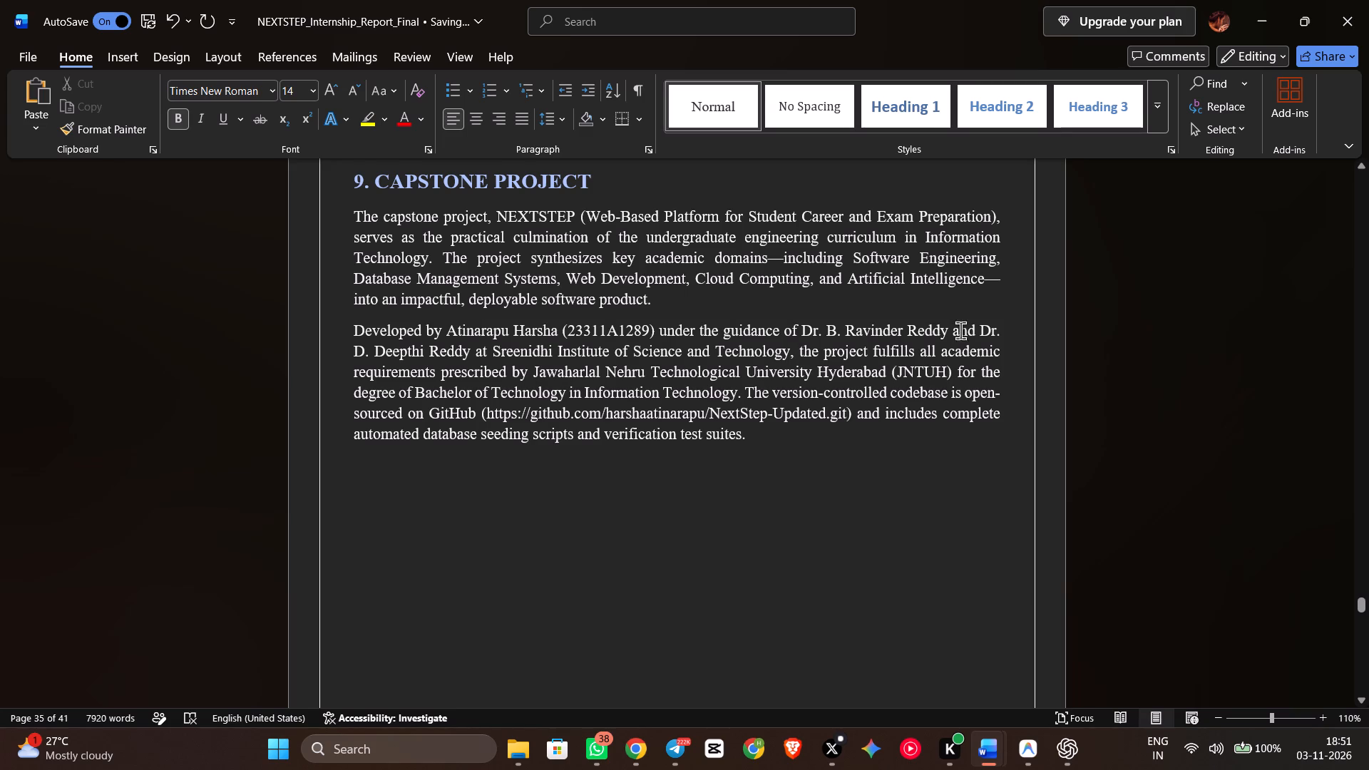
{"action": "left_click", "coordinate": [998, 332]}
{"action": "key", "text": "BackSpace"}
{"action": "key", "text": "BackSpace"}
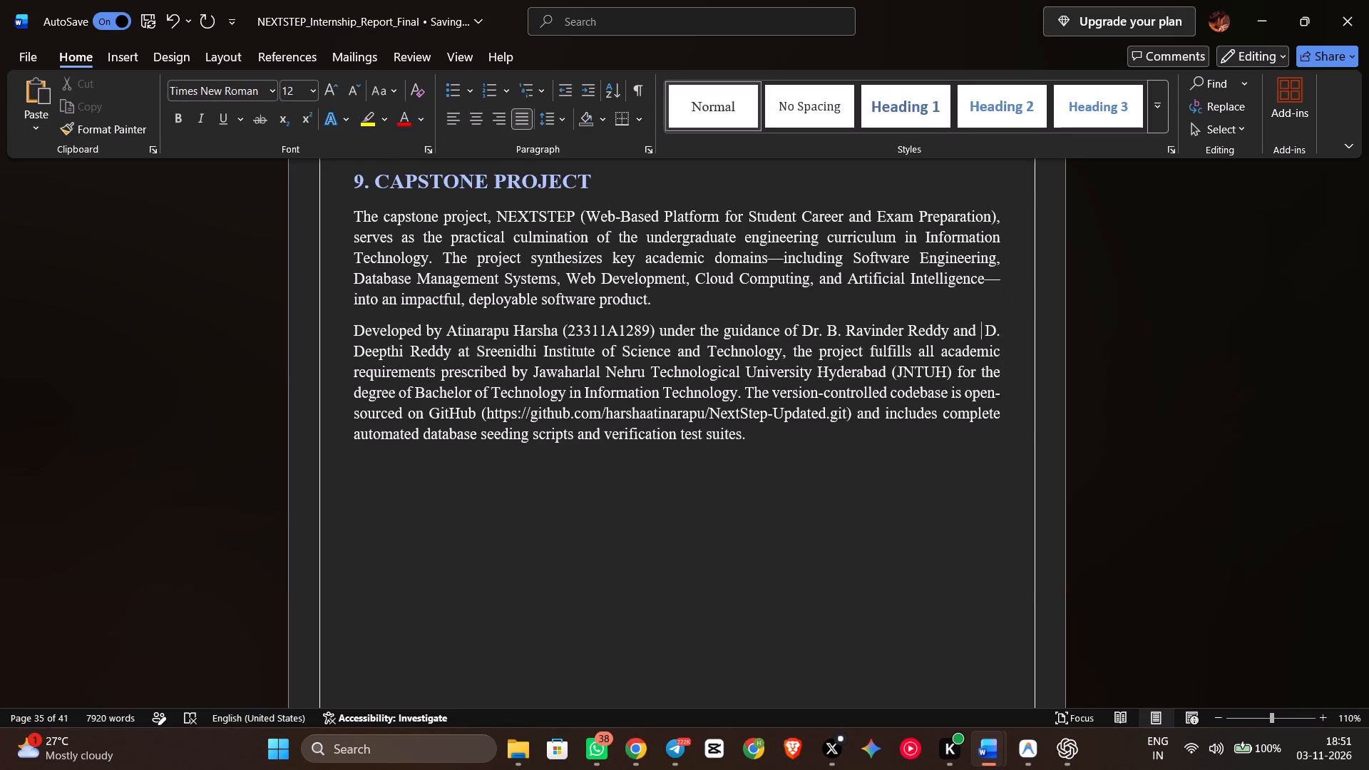
{"action": "key", "text": "BackSpace"}
{"action": "key", "text": "Delete"}
{"action": "key", "text": "Delete"}
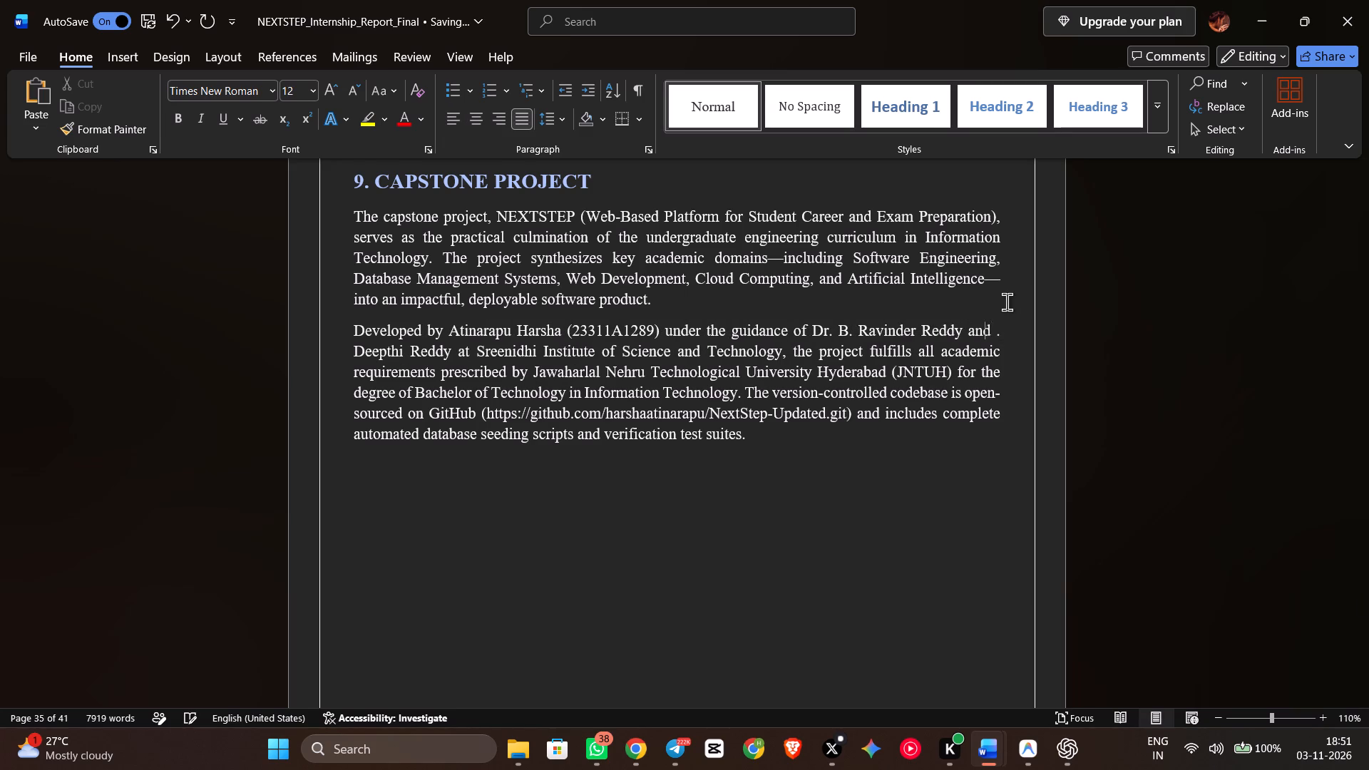
{"action": "key", "text": "Delete"}
{"action": "key", "text": "Delete"}
{"action": "key", "text": "Delete"}
{"action": "key", "text": "Delete"}
{"action": "key", "text": "Delete"}
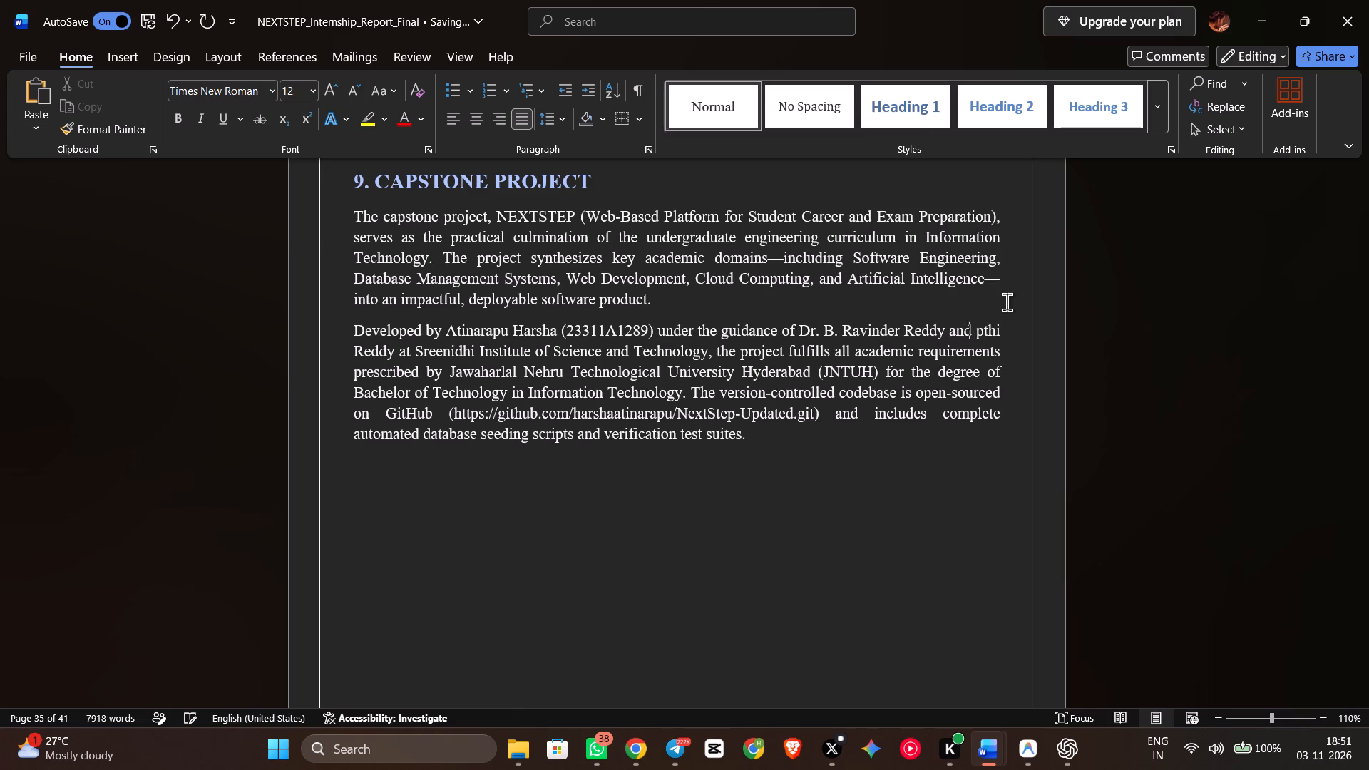
{"action": "key", "text": "Delete"}
{"action": "key", "text": "Delete"}
{"action": "key", "text": "Delete"}
{"action": "key", "text": "Delete"}
{"action": "key", "text": "Delete"}
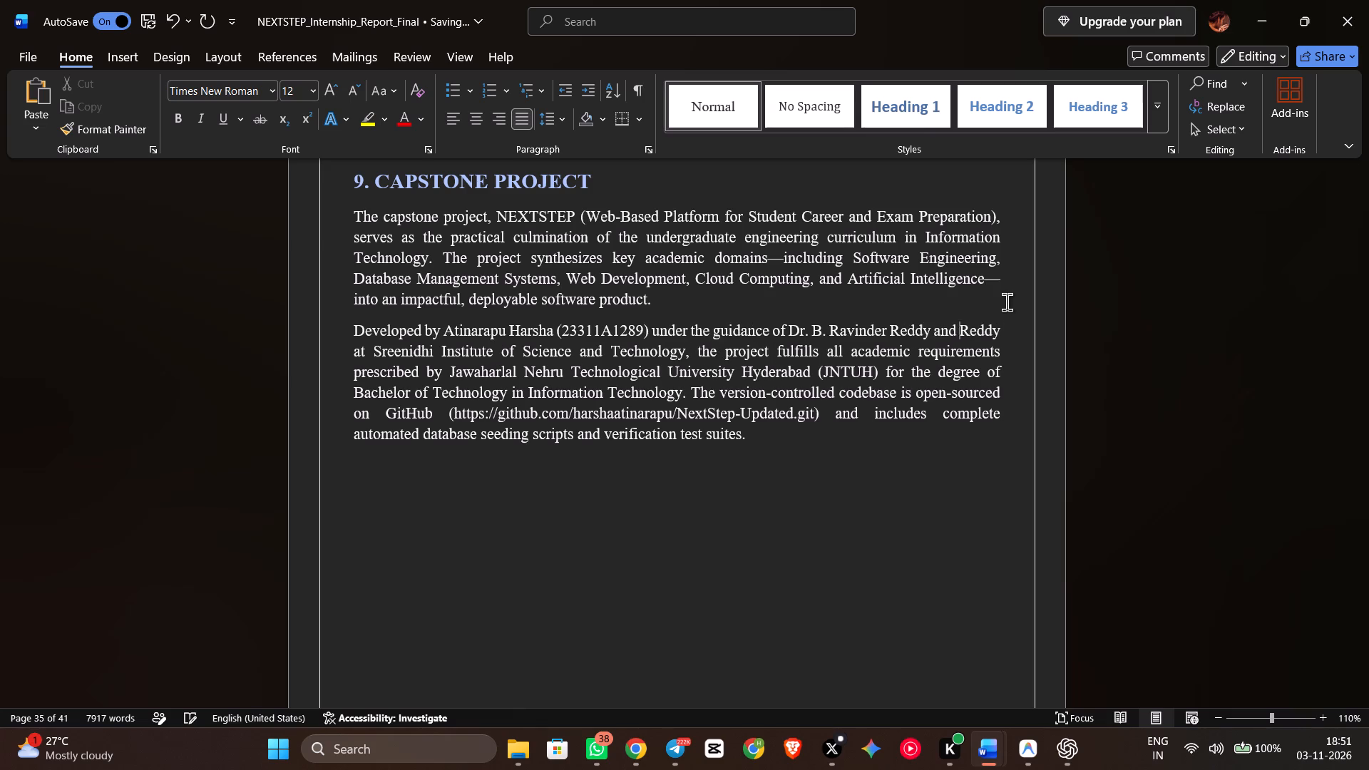
{"action": "key", "text": "Delete"}
{"action": "key", "text": "Delete"}
{"action": "key", "text": "Delete"}
{"action": "key", "text": "Delete"}
{"action": "key", "text": "Delete"}
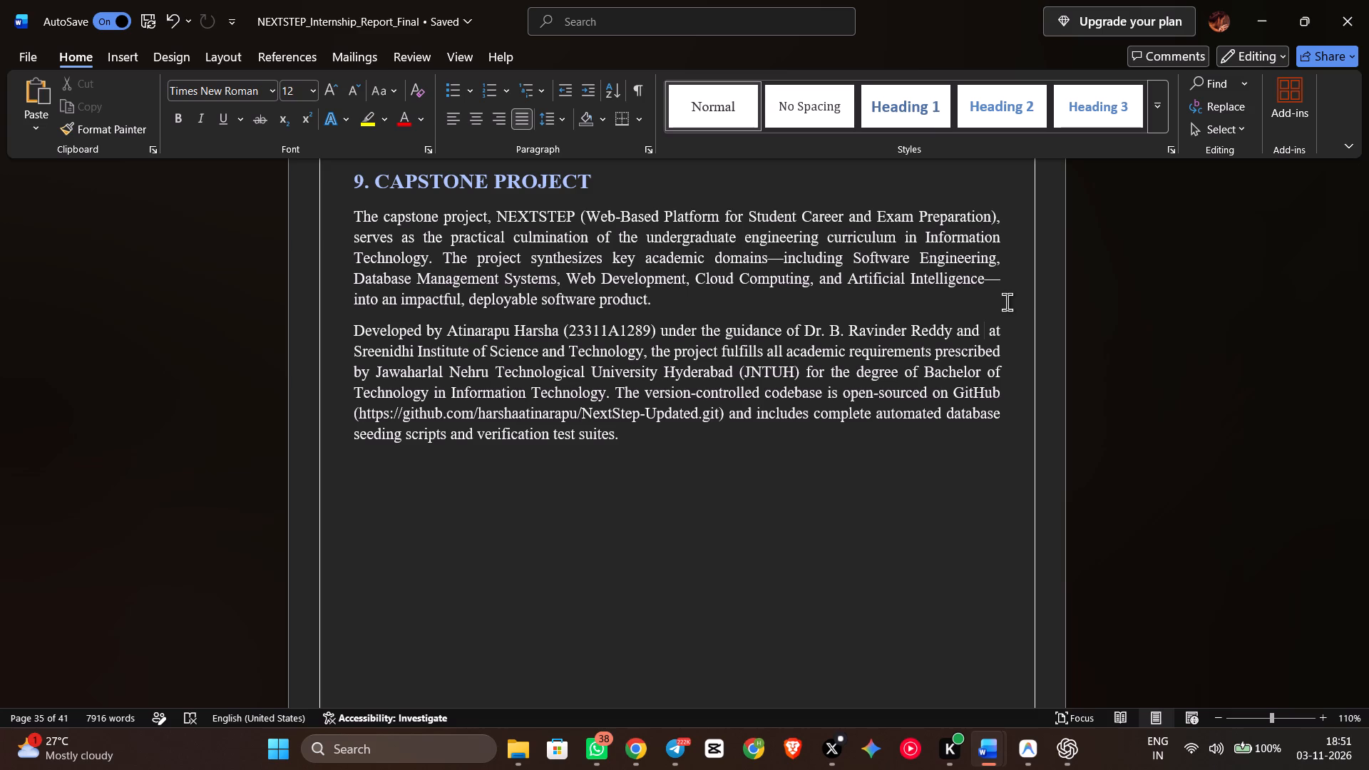
{"action": "key", "text": "BackSpace"}
{"action": "key", "text": "BackSpace"}
{"action": "key", "text": "BackSpace"}
{"action": "key", "text": "BackSpace"}
{"action": "key", "text": "BackSpace"}
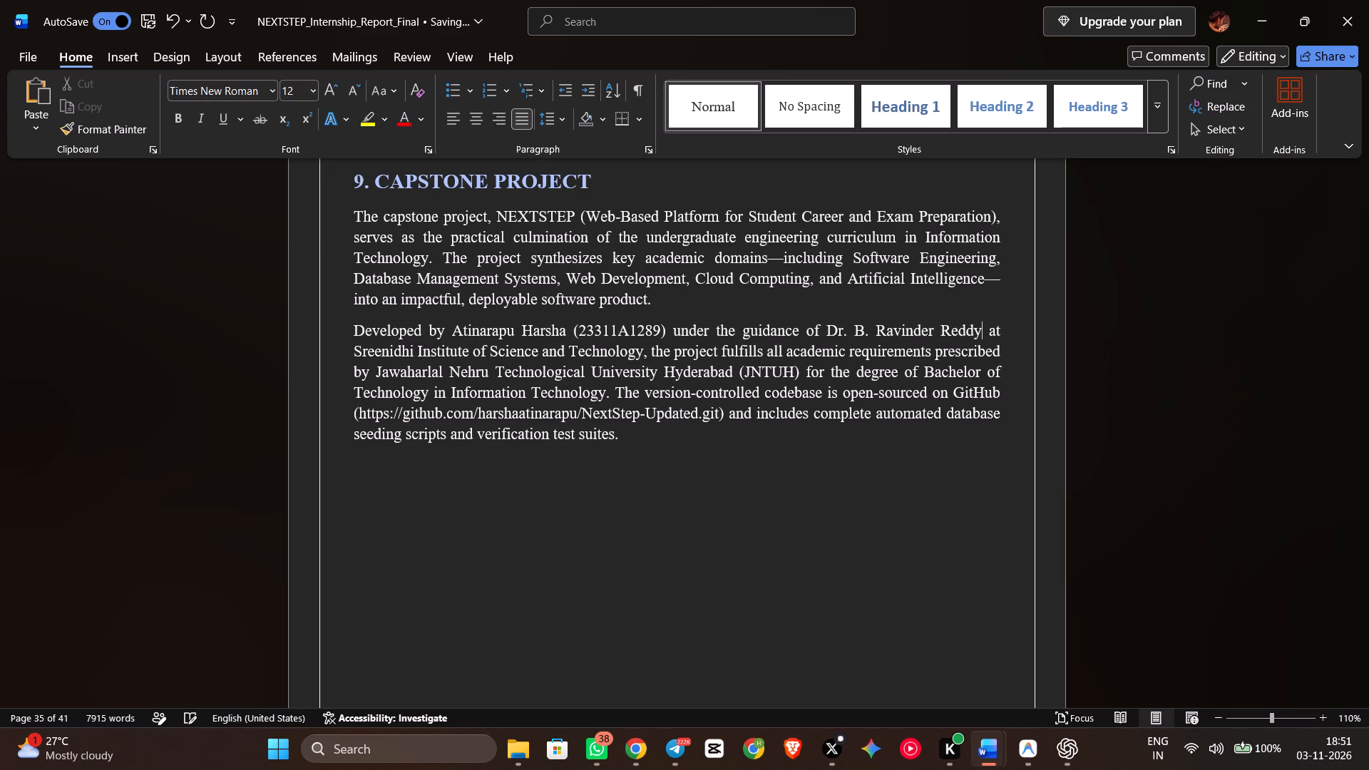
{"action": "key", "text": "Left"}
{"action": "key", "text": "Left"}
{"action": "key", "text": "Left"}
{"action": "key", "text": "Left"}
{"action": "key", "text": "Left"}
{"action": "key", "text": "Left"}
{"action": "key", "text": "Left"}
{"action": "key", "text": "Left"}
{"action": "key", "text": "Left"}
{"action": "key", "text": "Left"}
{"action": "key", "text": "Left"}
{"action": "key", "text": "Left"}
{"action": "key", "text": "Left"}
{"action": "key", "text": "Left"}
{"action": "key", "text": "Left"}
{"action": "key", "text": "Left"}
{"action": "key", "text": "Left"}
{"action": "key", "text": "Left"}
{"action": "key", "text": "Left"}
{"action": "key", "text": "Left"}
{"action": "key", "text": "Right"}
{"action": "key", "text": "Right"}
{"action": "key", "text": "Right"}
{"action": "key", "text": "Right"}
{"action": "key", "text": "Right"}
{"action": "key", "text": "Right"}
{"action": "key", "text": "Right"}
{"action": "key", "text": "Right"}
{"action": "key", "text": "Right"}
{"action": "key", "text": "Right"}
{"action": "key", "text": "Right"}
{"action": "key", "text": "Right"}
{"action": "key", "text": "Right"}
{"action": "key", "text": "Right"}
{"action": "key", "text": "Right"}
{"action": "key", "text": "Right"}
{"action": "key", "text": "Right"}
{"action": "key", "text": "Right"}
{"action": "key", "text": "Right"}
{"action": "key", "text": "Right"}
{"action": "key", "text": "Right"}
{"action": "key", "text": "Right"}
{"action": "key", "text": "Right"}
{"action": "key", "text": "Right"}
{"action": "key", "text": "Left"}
Add "and Mrs." with the new second guide's initial and name after the first guide's name in the Capstone Project paragraph.
{"action": "key", "text": "space"}
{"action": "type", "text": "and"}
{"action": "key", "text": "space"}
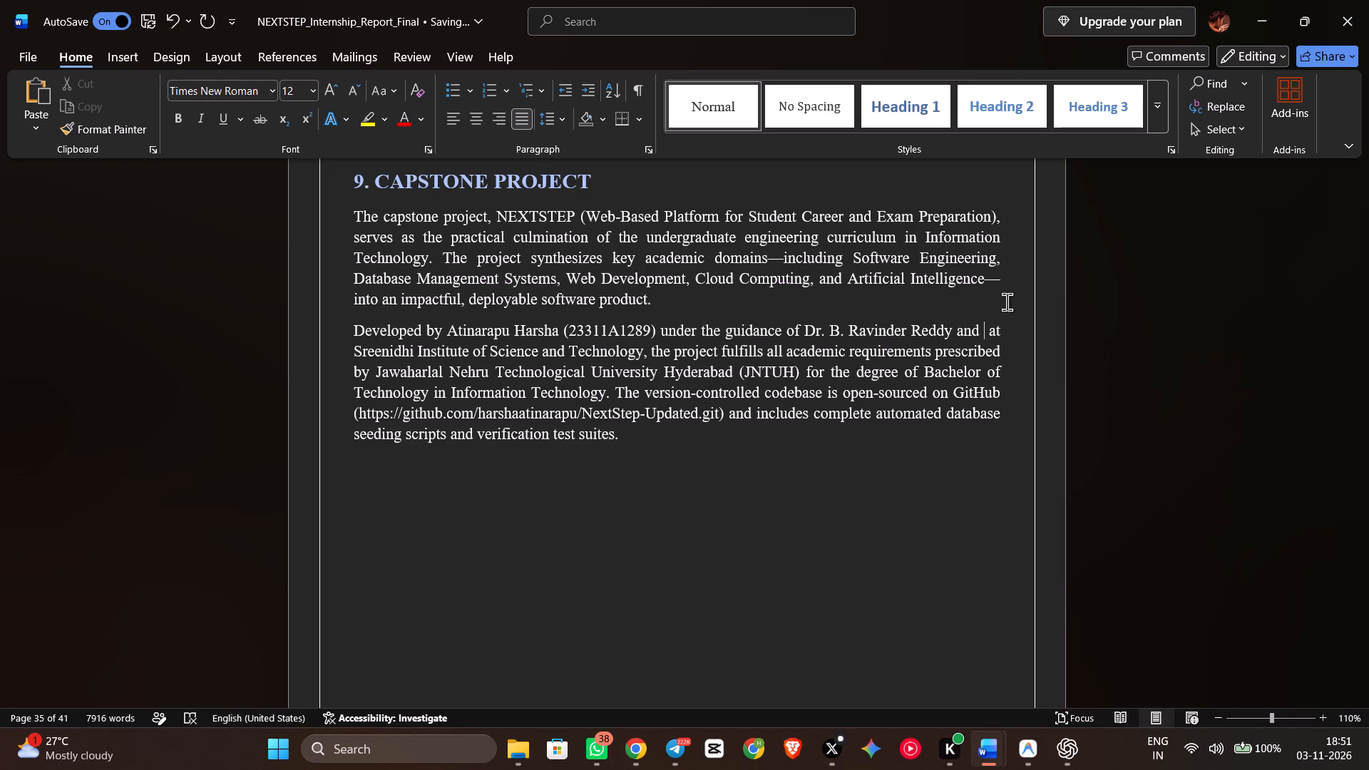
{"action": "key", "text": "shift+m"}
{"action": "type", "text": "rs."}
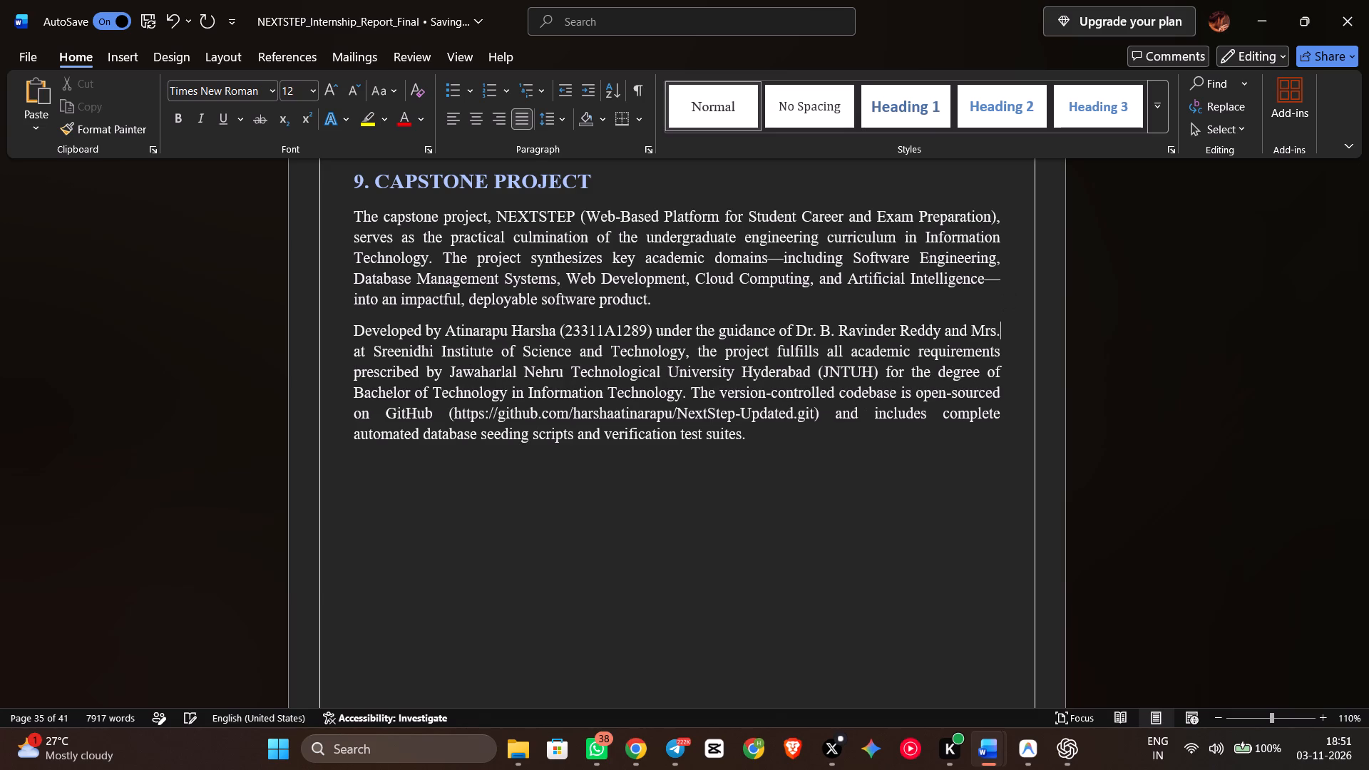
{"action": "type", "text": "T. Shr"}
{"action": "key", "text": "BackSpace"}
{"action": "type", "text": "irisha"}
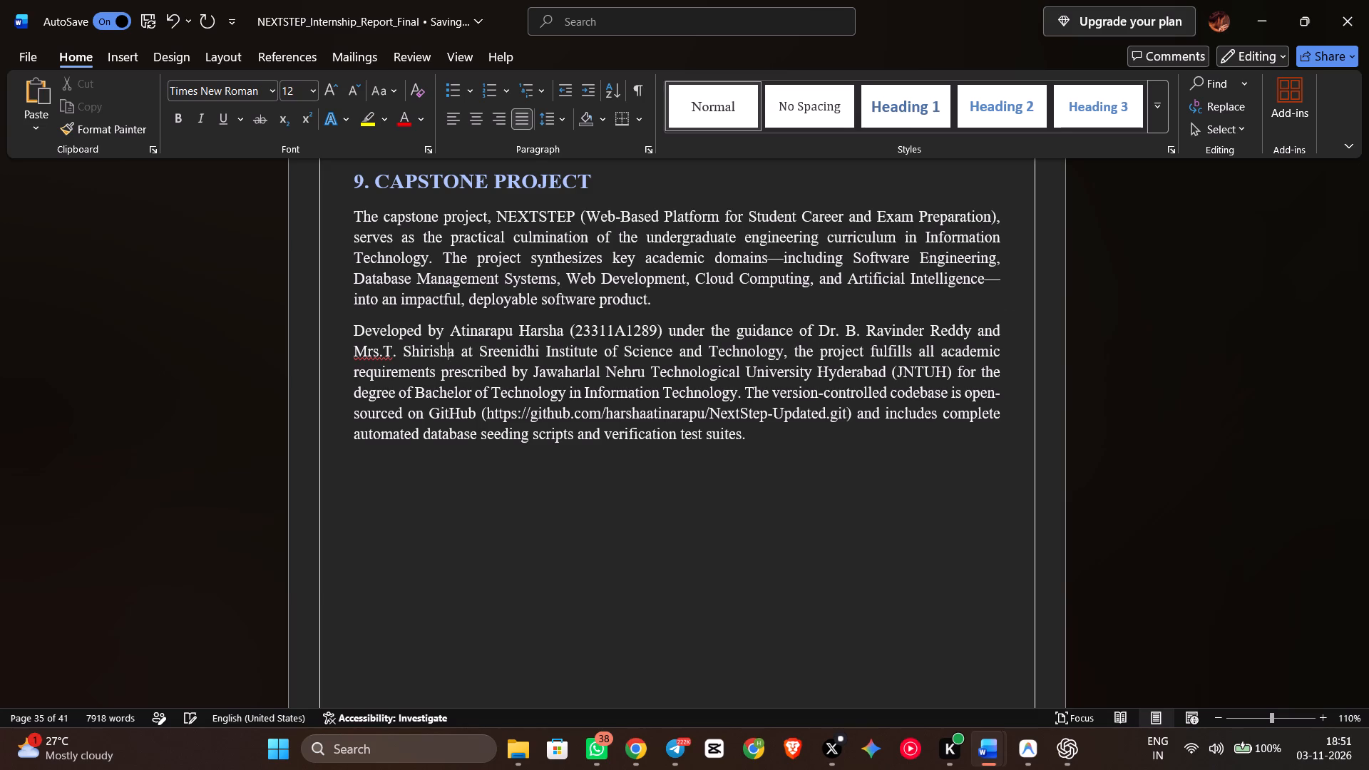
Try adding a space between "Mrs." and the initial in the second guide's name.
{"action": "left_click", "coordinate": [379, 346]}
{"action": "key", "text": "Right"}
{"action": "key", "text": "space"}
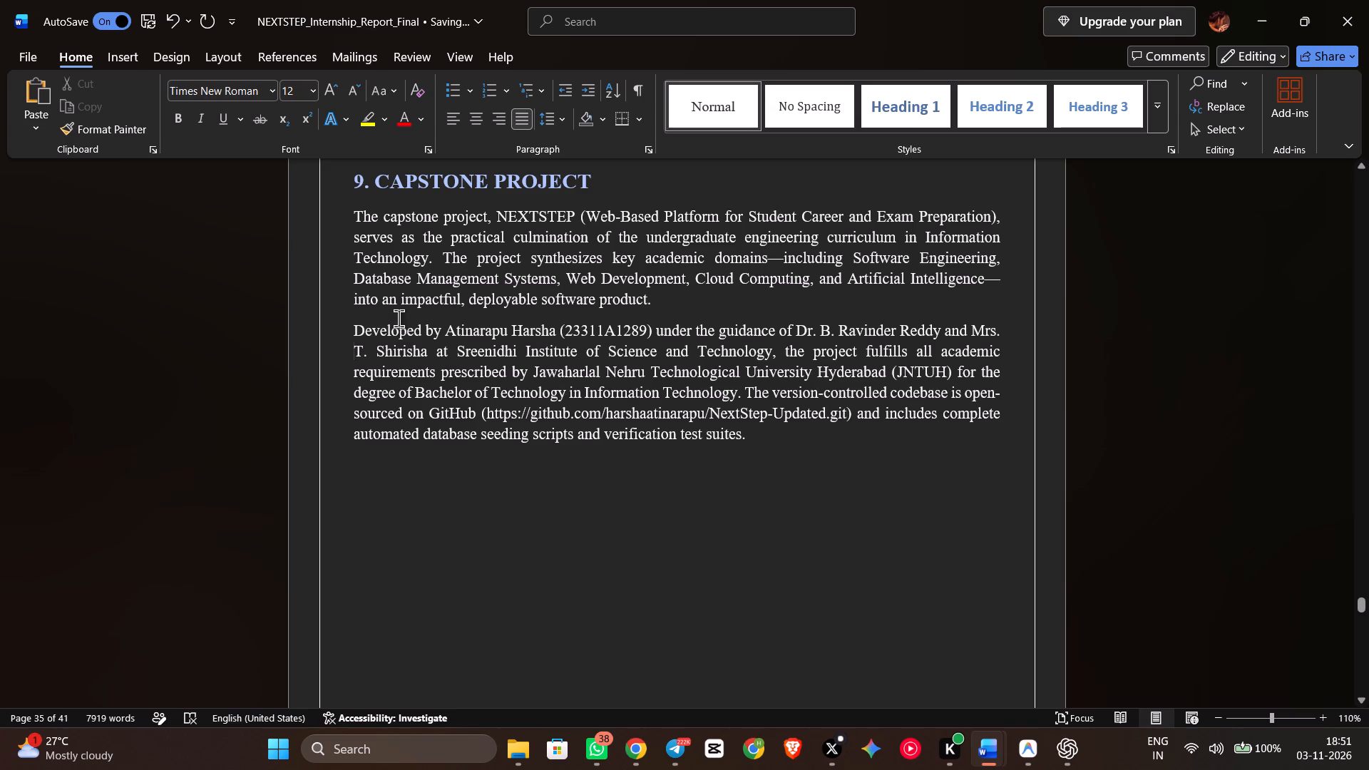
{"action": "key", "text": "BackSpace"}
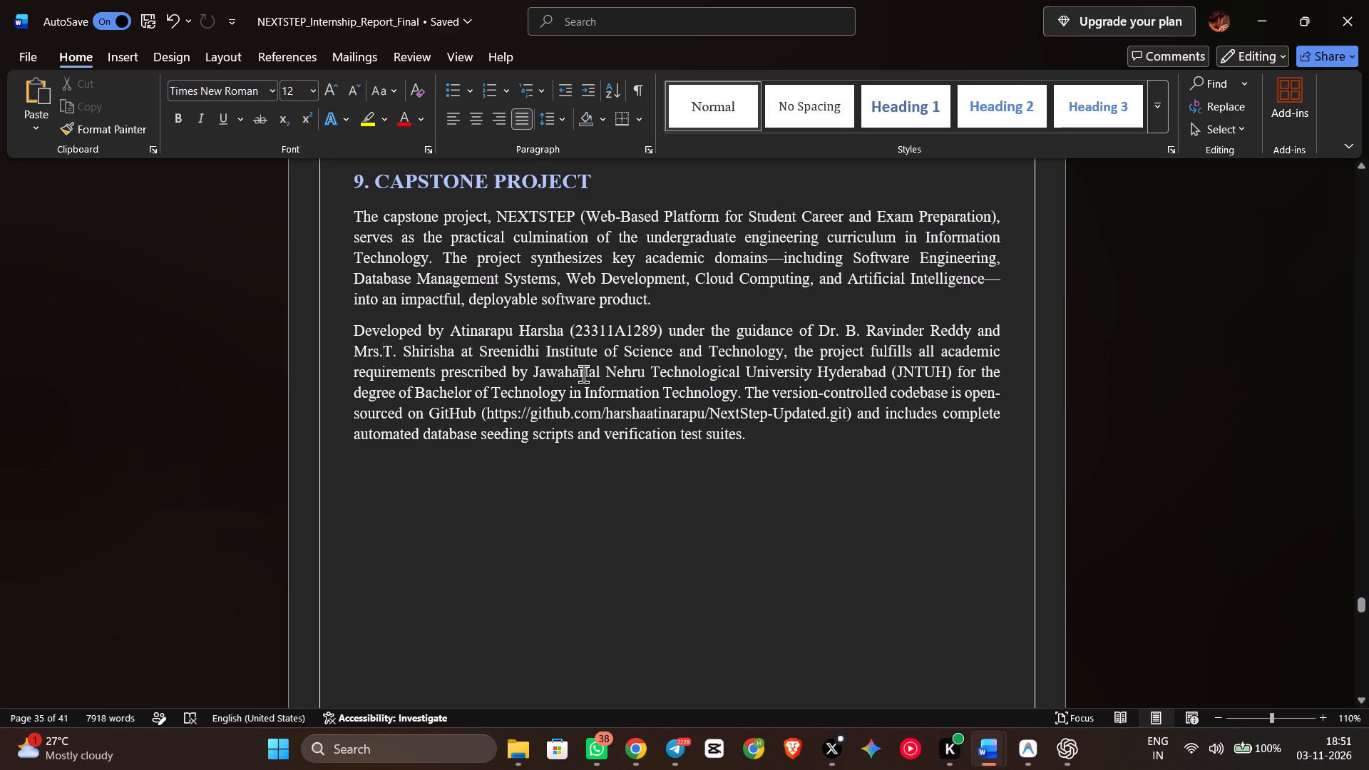
Look through the pages from chapter 9 through References, Appendix-A and the UML diagrams appendix to Appendix-C to check their content and layout.
{"action": "scroll", "coordinate": [583, 374], "scroll_direction": "down", "scroll_amount": 3}
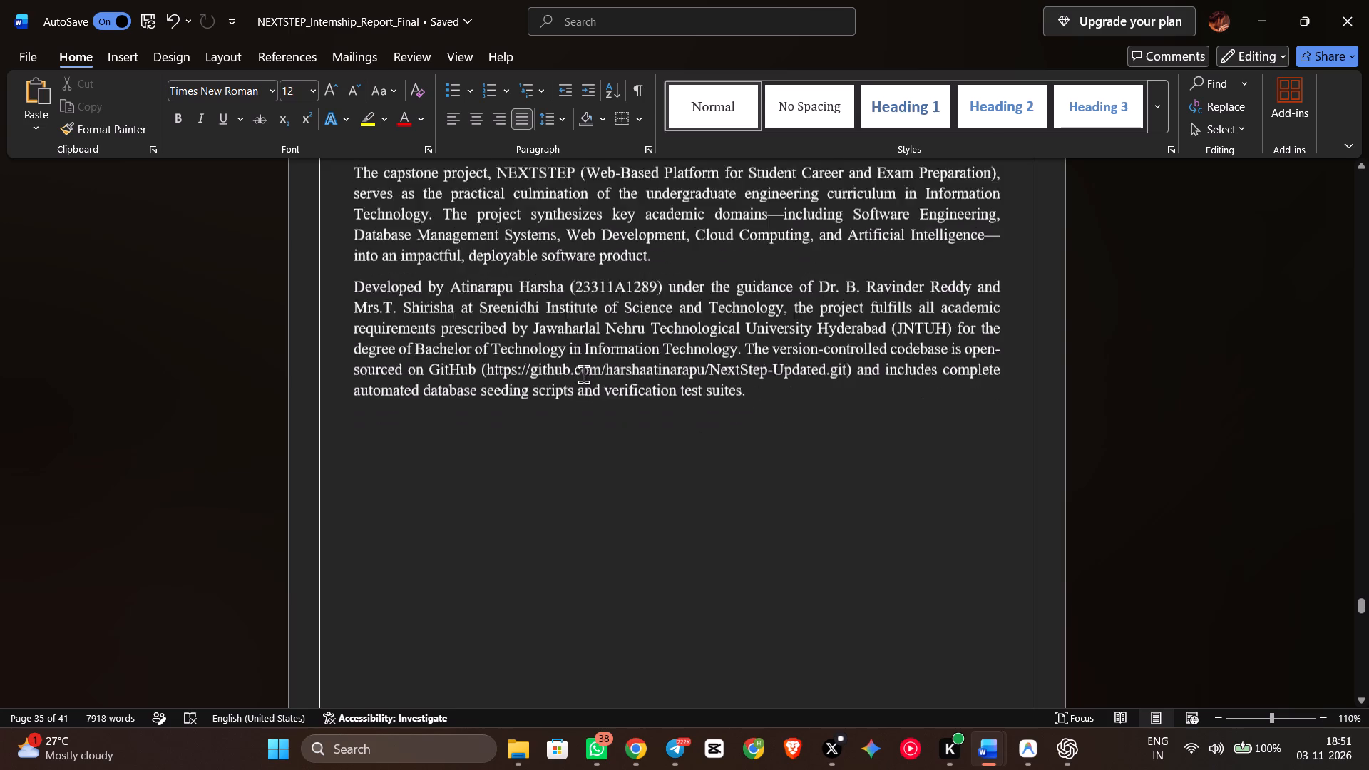
{"action": "scroll", "coordinate": [583, 374], "scroll_direction": "down", "scroll_amount": 18}
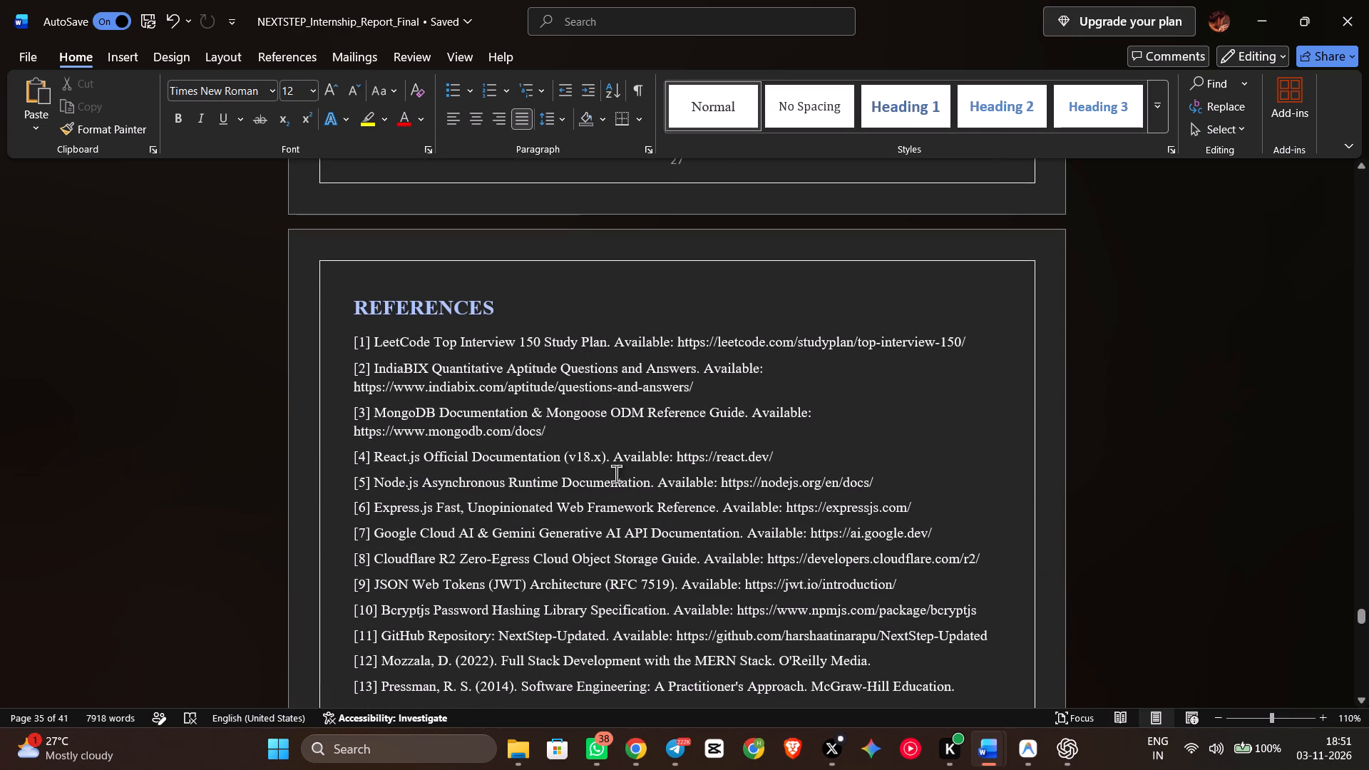
{"action": "scroll", "coordinate": [619, 476], "scroll_direction": "down", "scroll_amount": 6}
{"action": "scroll", "coordinate": [635, 466], "scroll_direction": "up", "scroll_amount": 5}
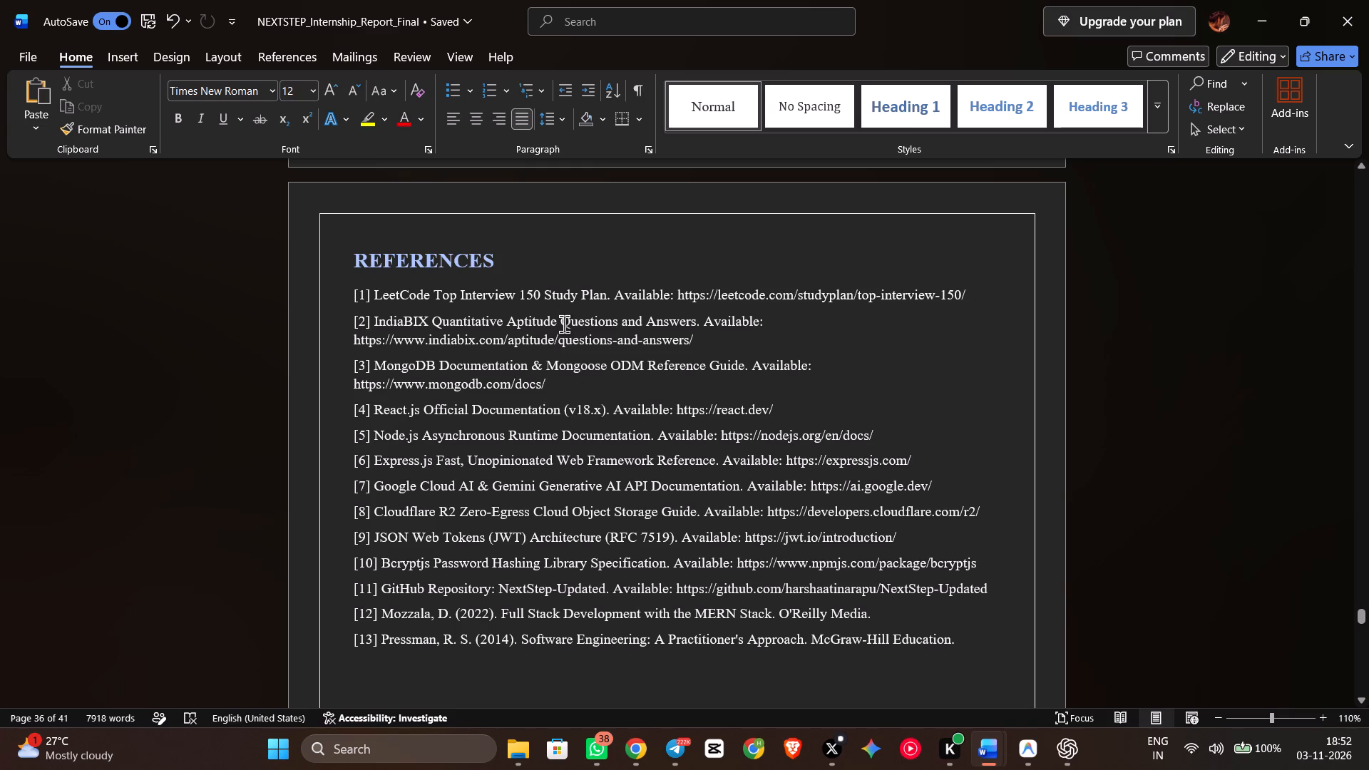
{"action": "scroll", "coordinate": [565, 320], "scroll_direction": "down", "scroll_amount": 20}
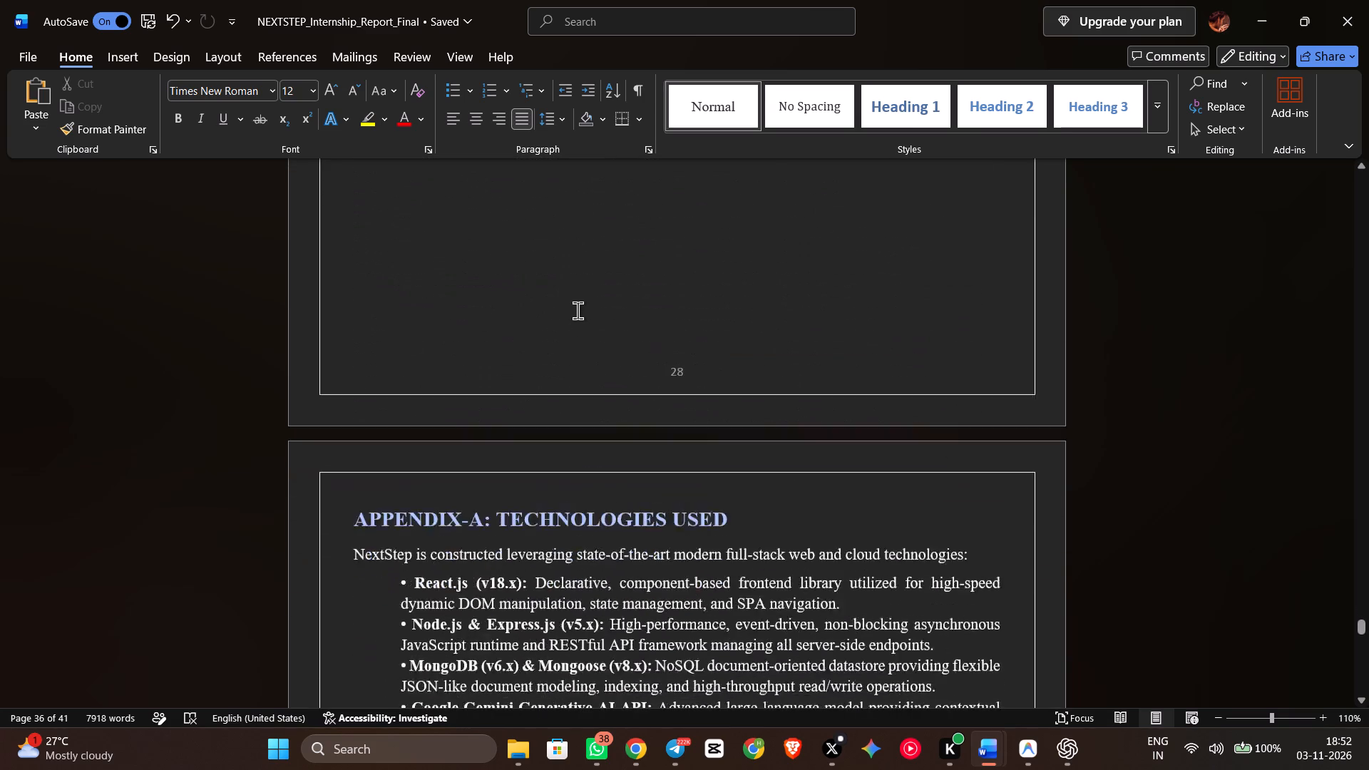
{"action": "scroll", "coordinate": [578, 310], "scroll_direction": "down", "scroll_amount": 5}
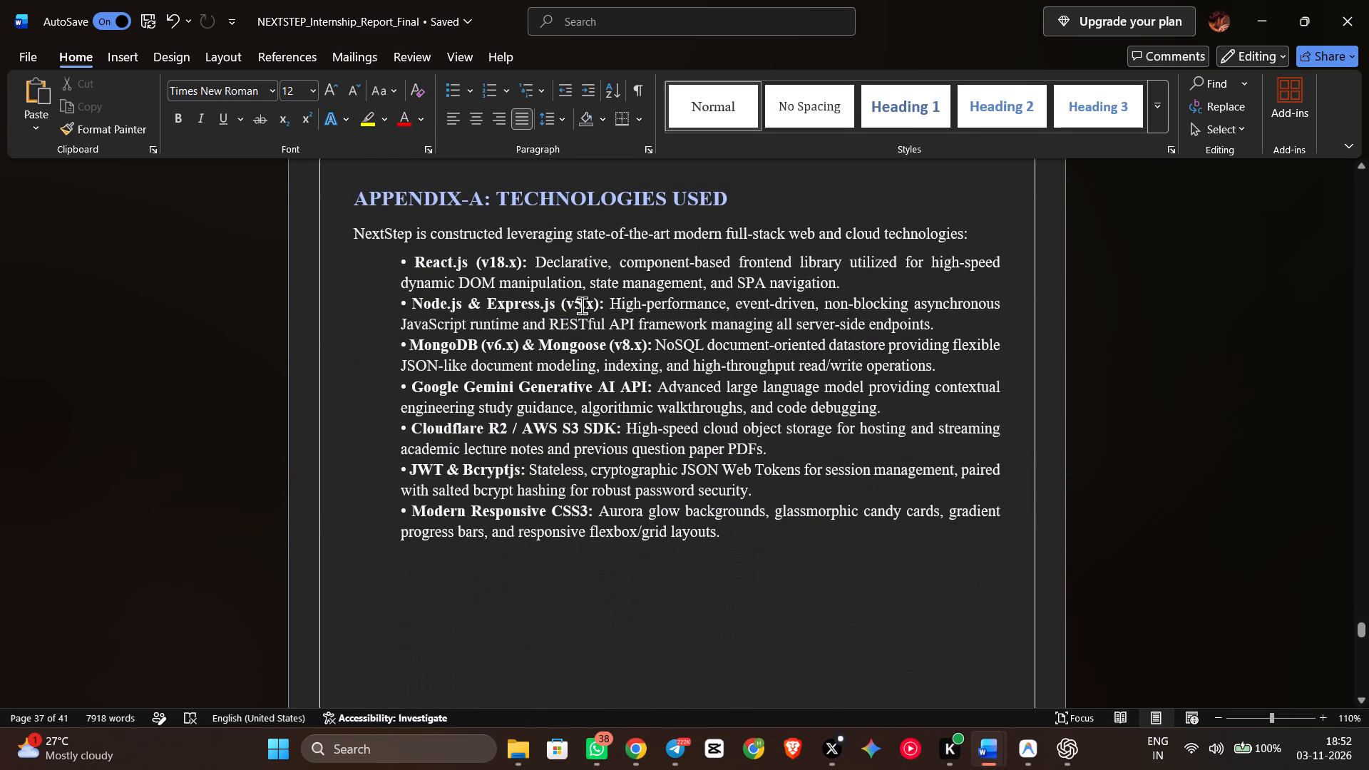
{"action": "scroll", "coordinate": [582, 305], "scroll_direction": "down", "scroll_amount": 6}
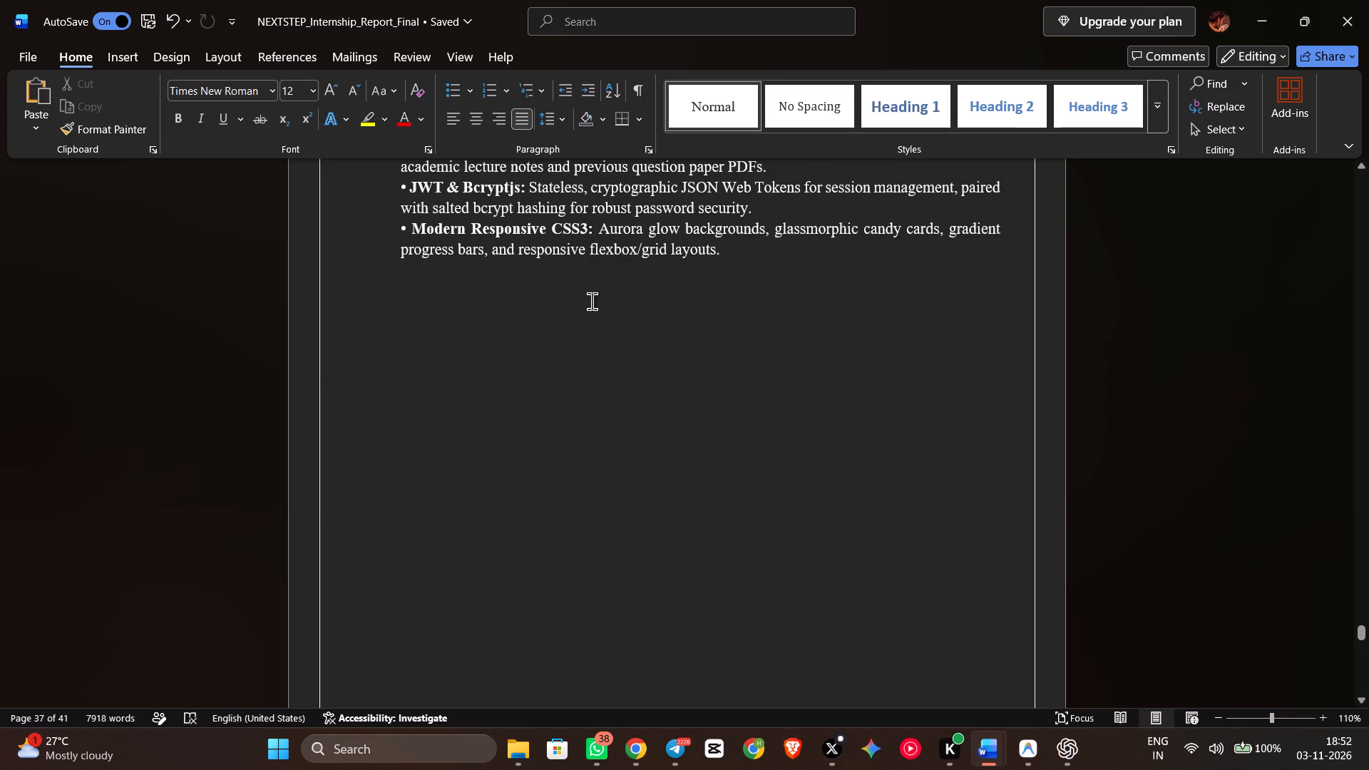
{"action": "scroll", "coordinate": [594, 300], "scroll_direction": "down", "scroll_amount": 20}
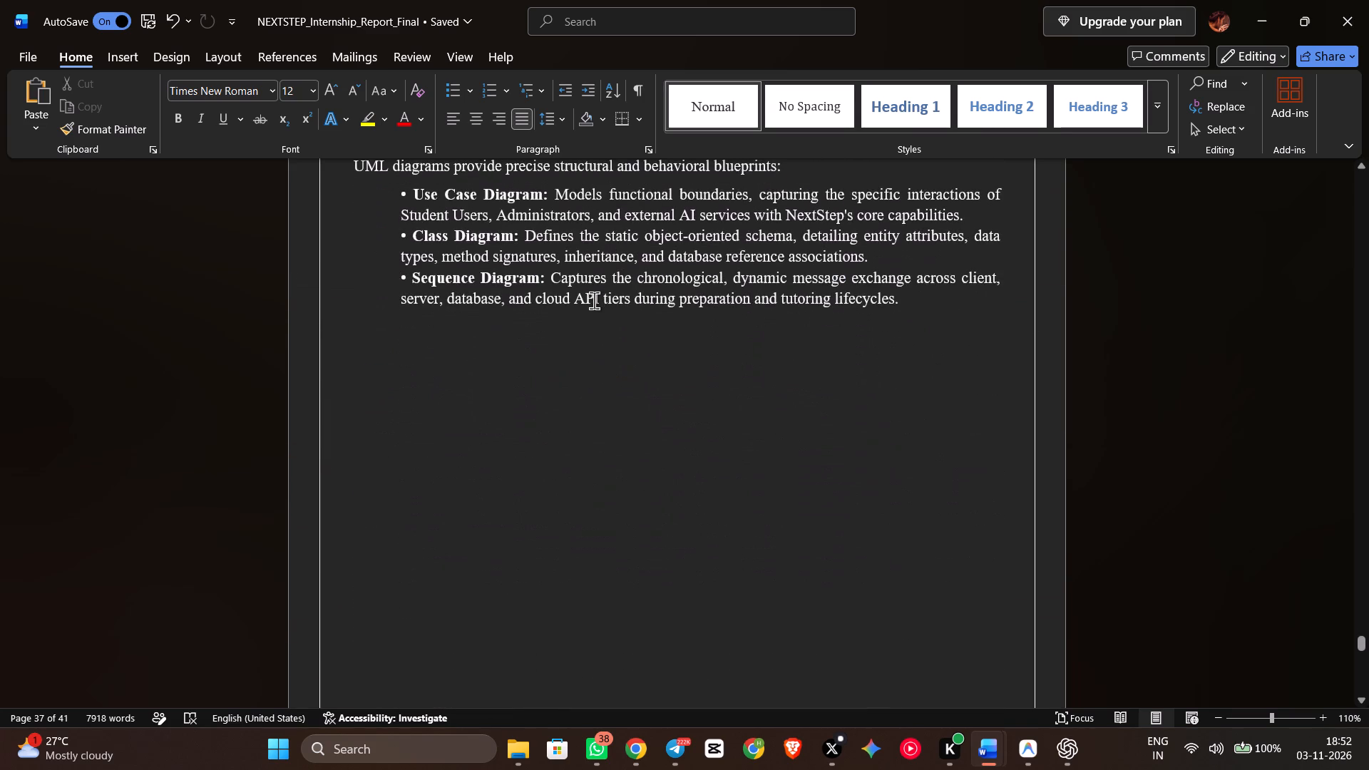
{"action": "scroll", "coordinate": [594, 300], "scroll_direction": "down", "scroll_amount": 17}
{"action": "scroll", "coordinate": [597, 299], "scroll_direction": "down", "scroll_amount": 5}
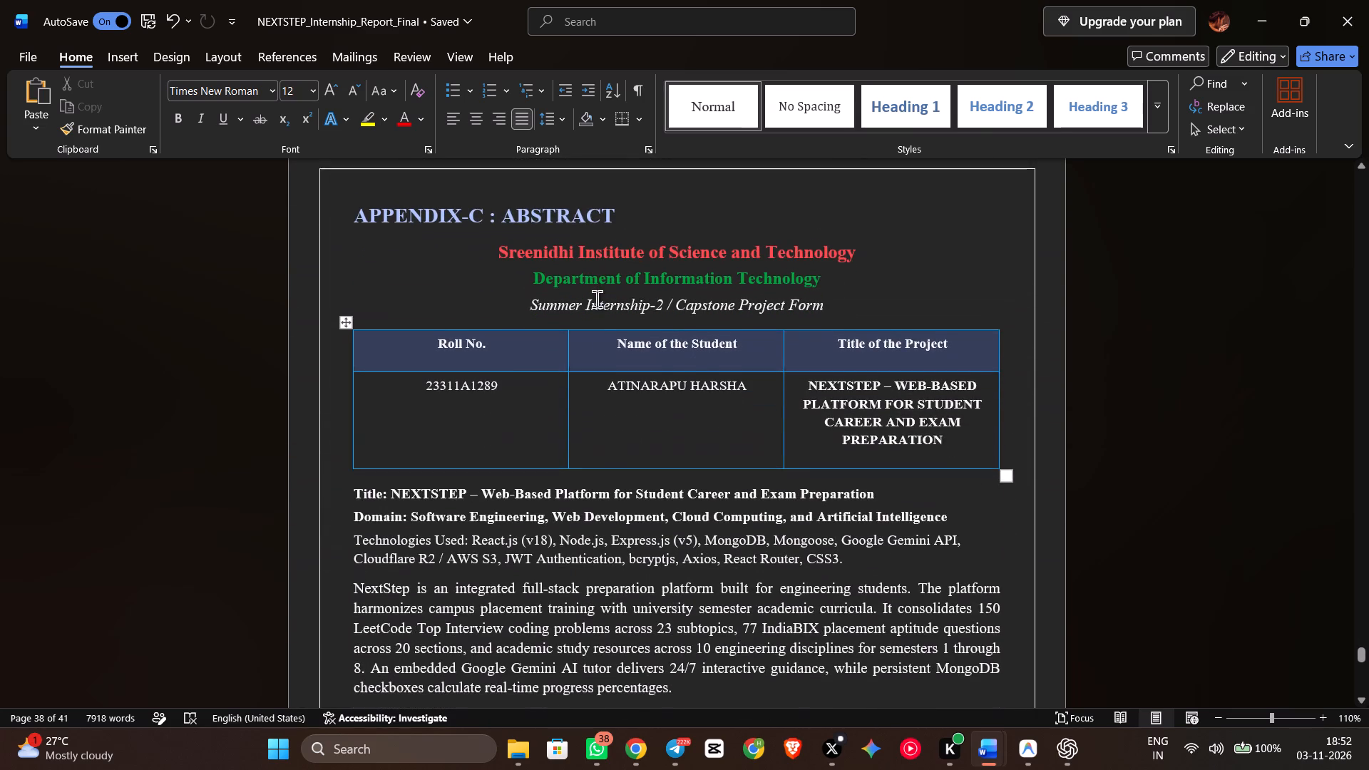
In the Appendix-C names table, replace the Internal Guide heading with a copy of the Internship Coordinator heading.
{"action": "scroll", "coordinate": [597, 318], "scroll_direction": "down", "scroll_amount": 8}
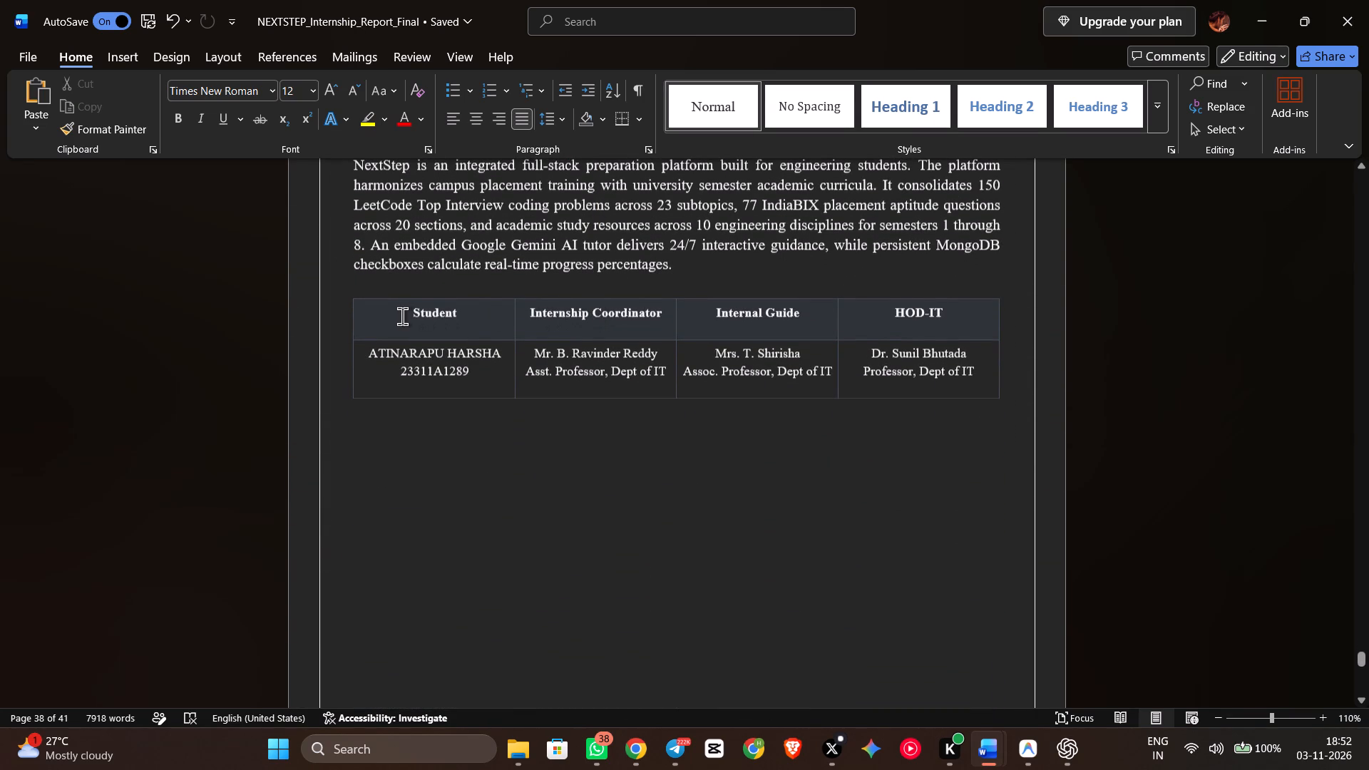
{"action": "left_click", "coordinate": [665, 315]}
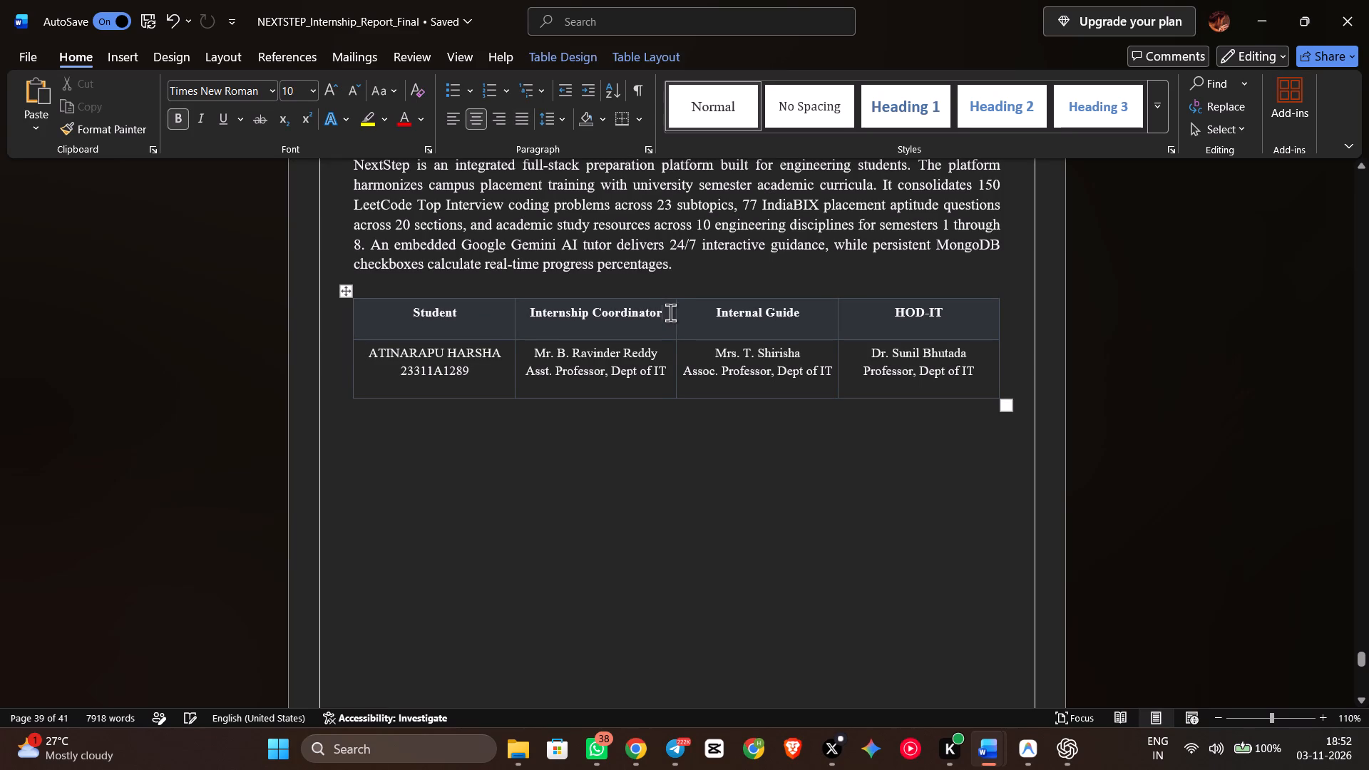
{"action": "left_click_drag", "start_coordinate": [669, 313], "coordinate": [576, 312]}
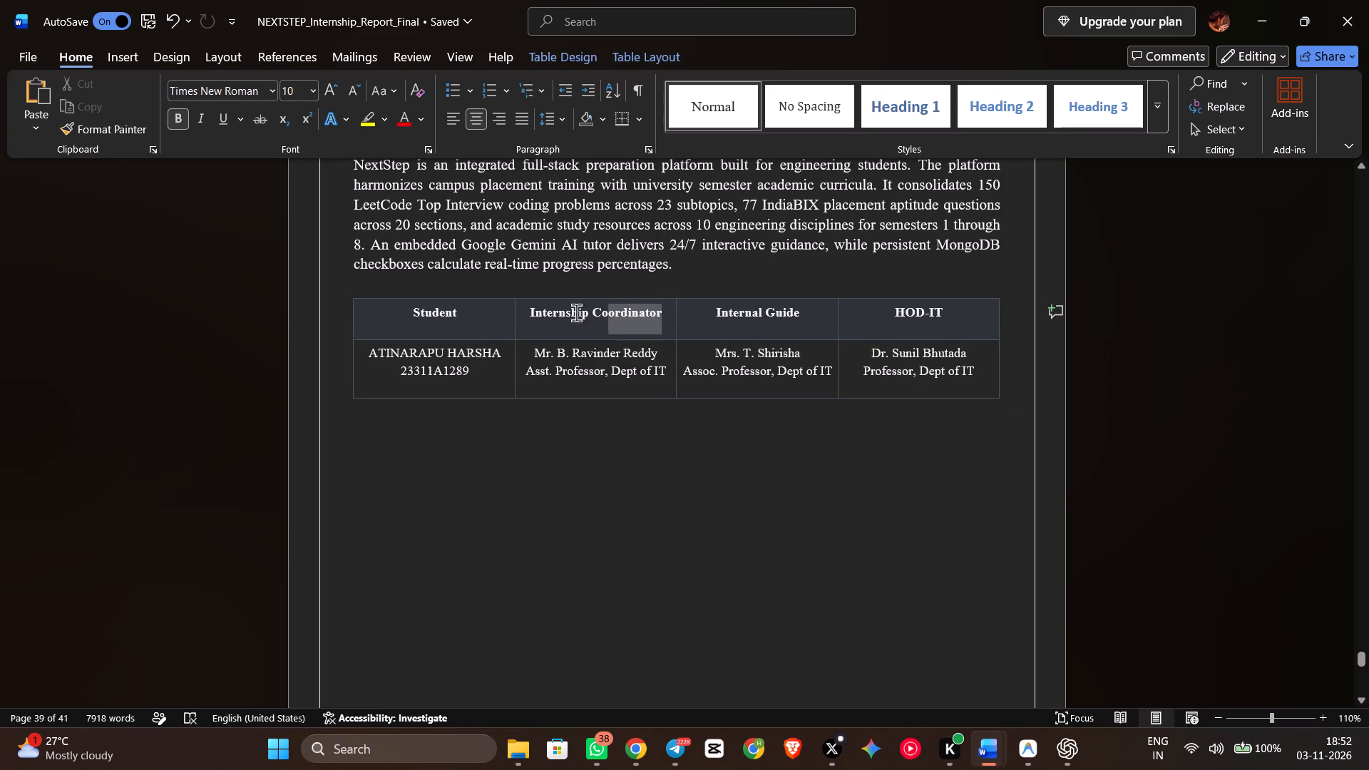
{"action": "left_click_drag", "start_coordinate": [576, 312], "coordinate": [523, 312]}
{"action": "key", "text": "ctrl+c"}
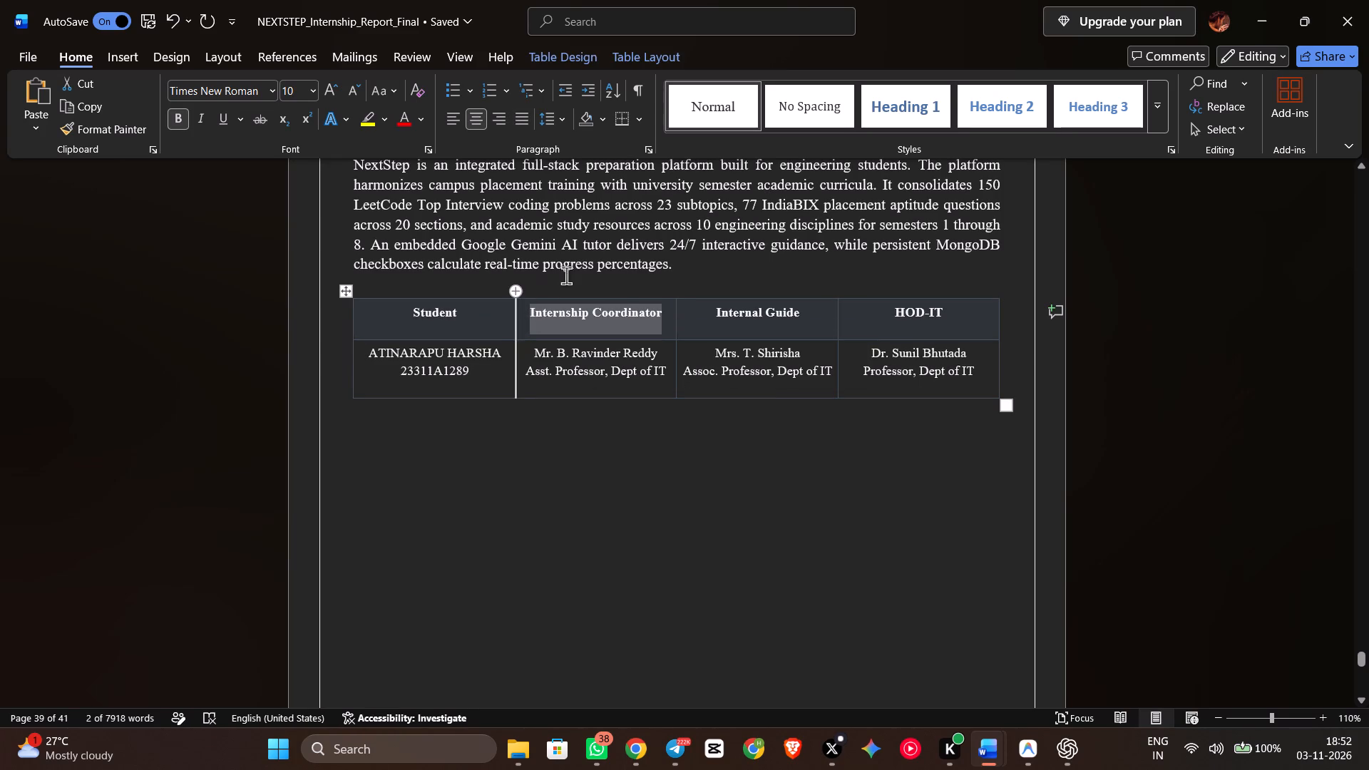
{"action": "left_click", "coordinate": [814, 314]}
{"action": "left_click_drag", "start_coordinate": [813, 314], "coordinate": [682, 317]}
{"action": "key", "text": "ctrl+v"}
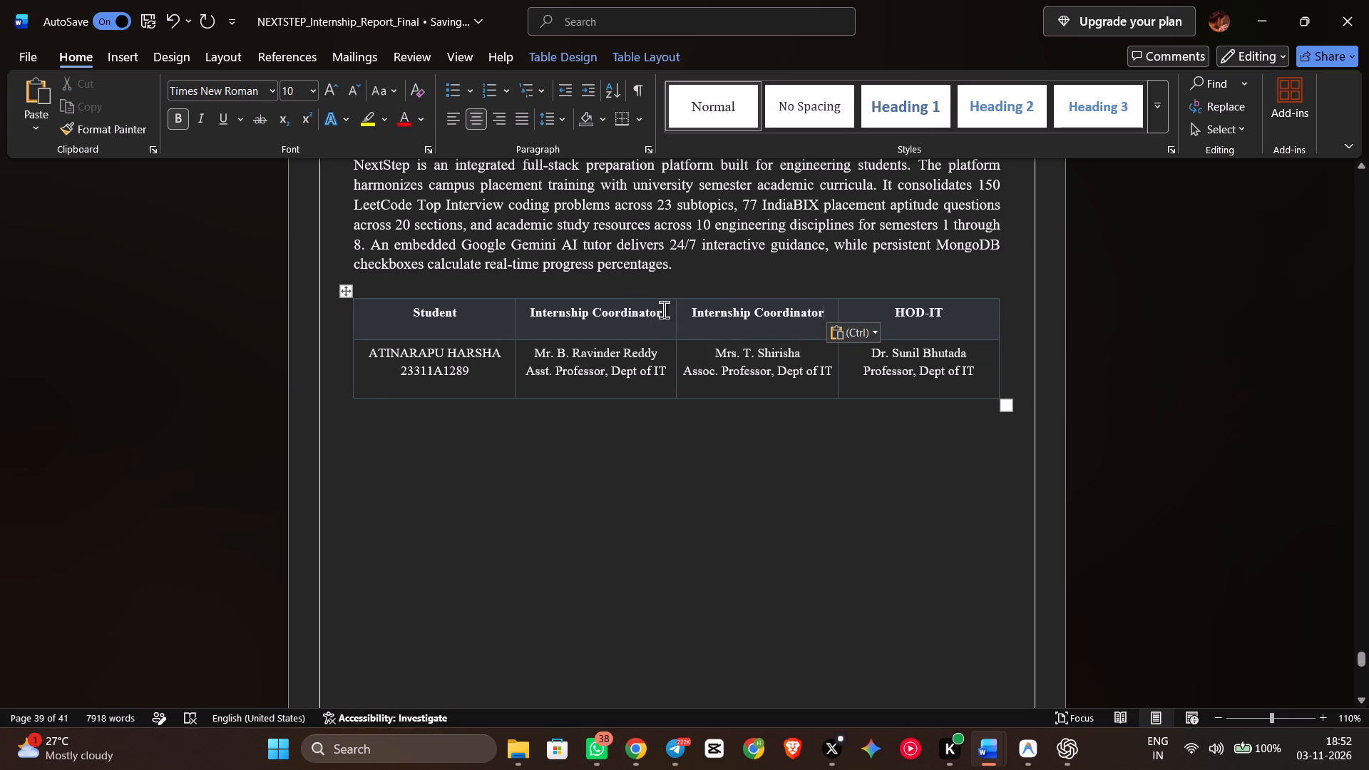
Change the second column's heading in the Appendix-C names table to Internal Guide.
{"action": "left_click_drag", "start_coordinate": [664, 309], "coordinate": [540, 313]}
{"action": "left_click", "coordinate": [540, 313]}
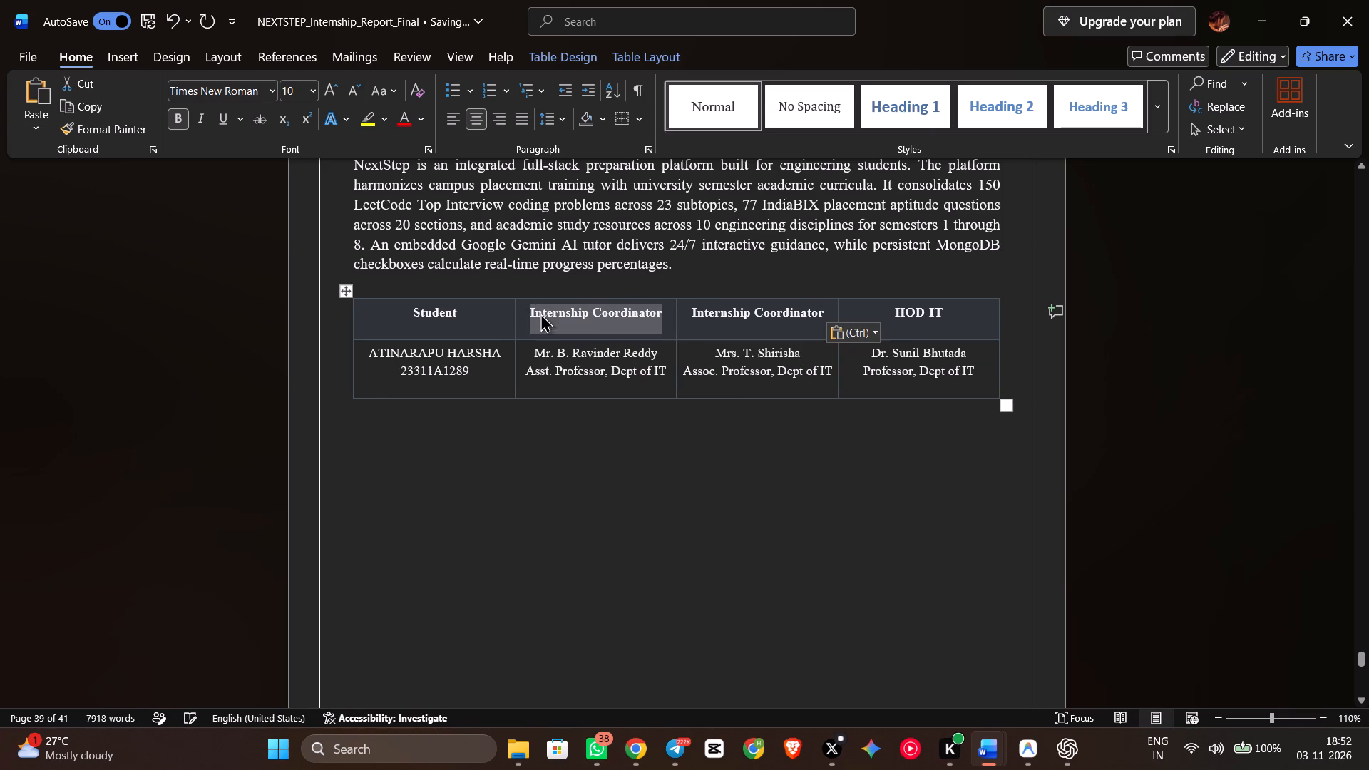
{"action": "key", "text": "Delete"}
{"action": "key", "text": "Delete"}
{"action": "key", "text": "Delete"}
{"action": "key", "text": "Delete"}
{"action": "key", "text": "Delete"}
{"action": "key", "text": "Delete"}
{"action": "key", "text": "Delete"}
{"action": "key", "text": "Delete"}
{"action": "key", "text": "Delete"}
{"action": "key", "text": "Delete"}
{"action": "key", "text": "Delete"}
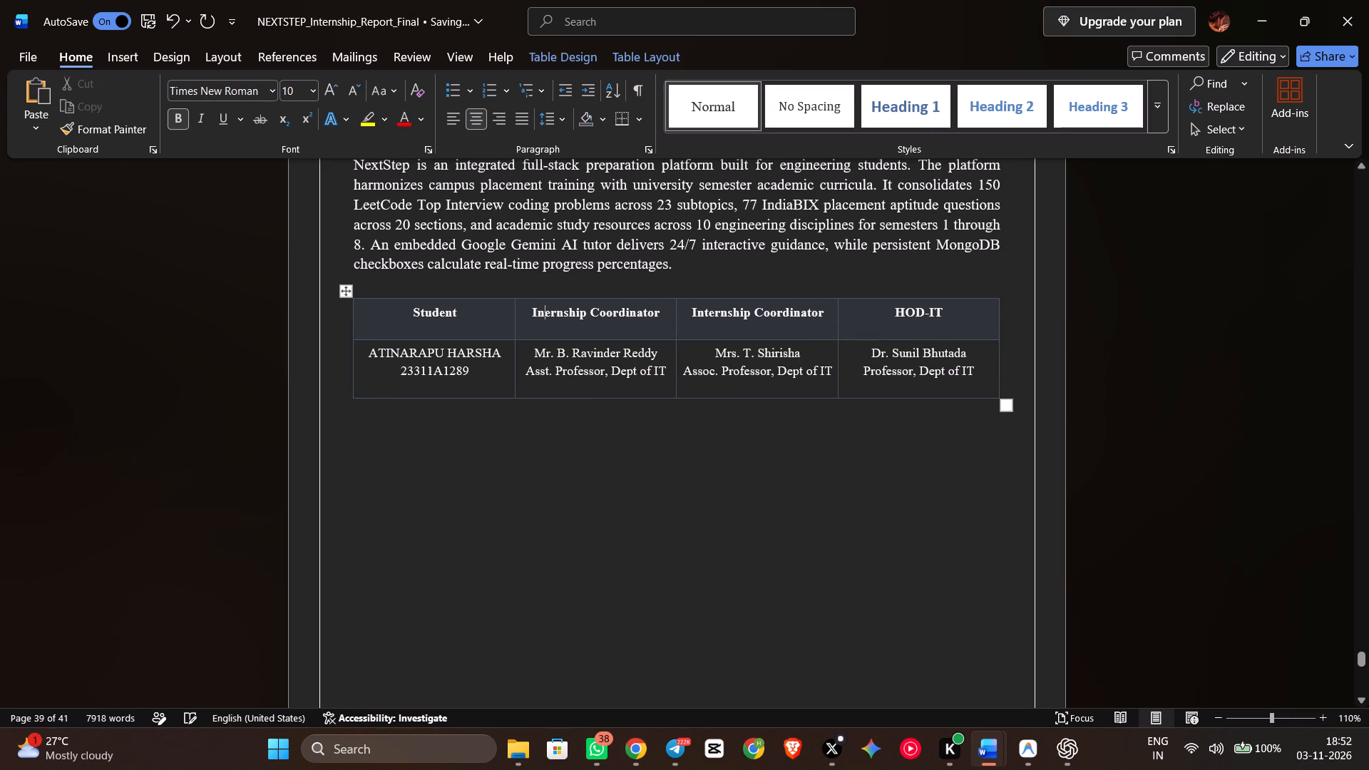
{"action": "key", "text": "Delete"}
{"action": "key", "text": "Delete"}
{"action": "key", "text": "Delete"}
{"action": "key", "text": "Delete"}
{"action": "key", "text": "Delete"}
{"action": "key", "text": "Delete"}
{"action": "key", "text": "Delete"}
{"action": "key", "text": "Delete"}
{"action": "key", "text": "Delete"}
{"action": "type", "text": "ternal Guide"}
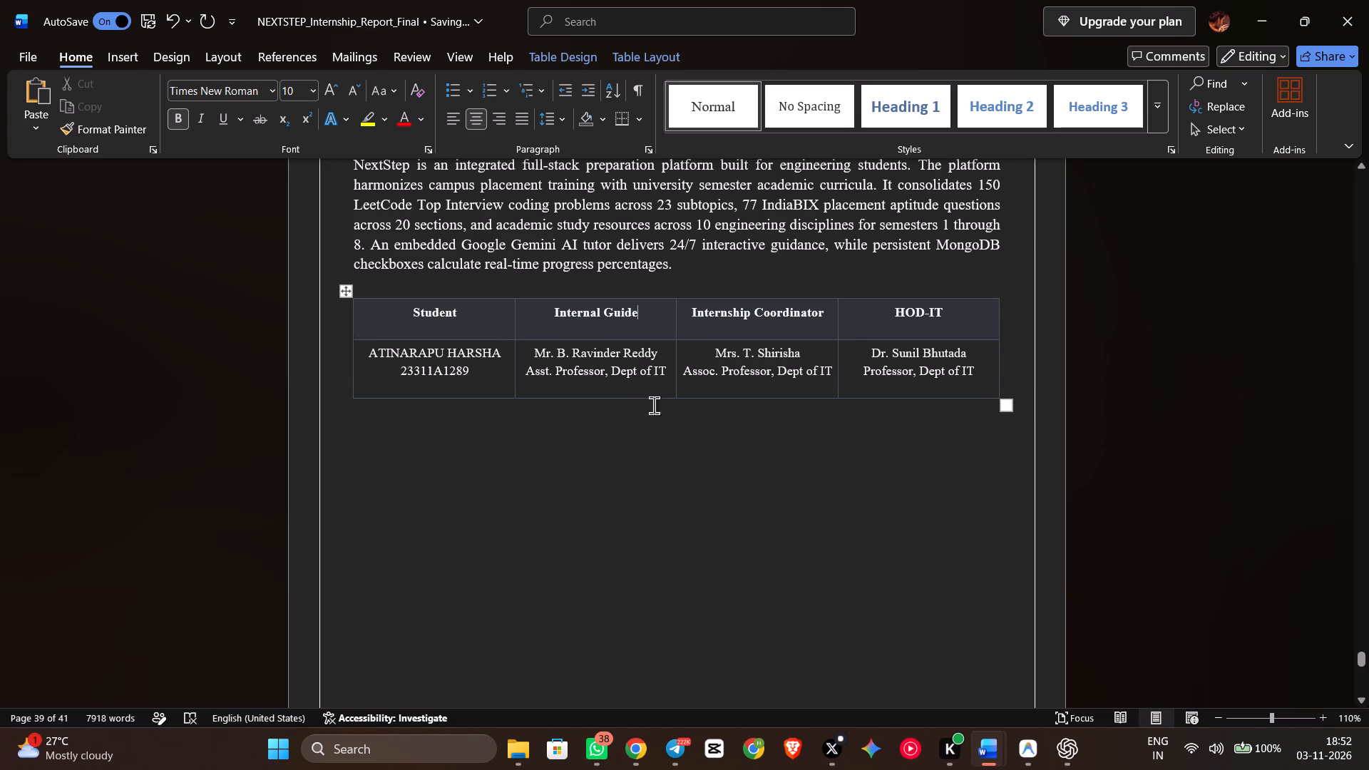
Switch to Chrome, check the spelling of "internal" against search suggestions in a new tab, and return to the internship report in Word.
{"action": "left_click", "coordinate": [627, 746]}
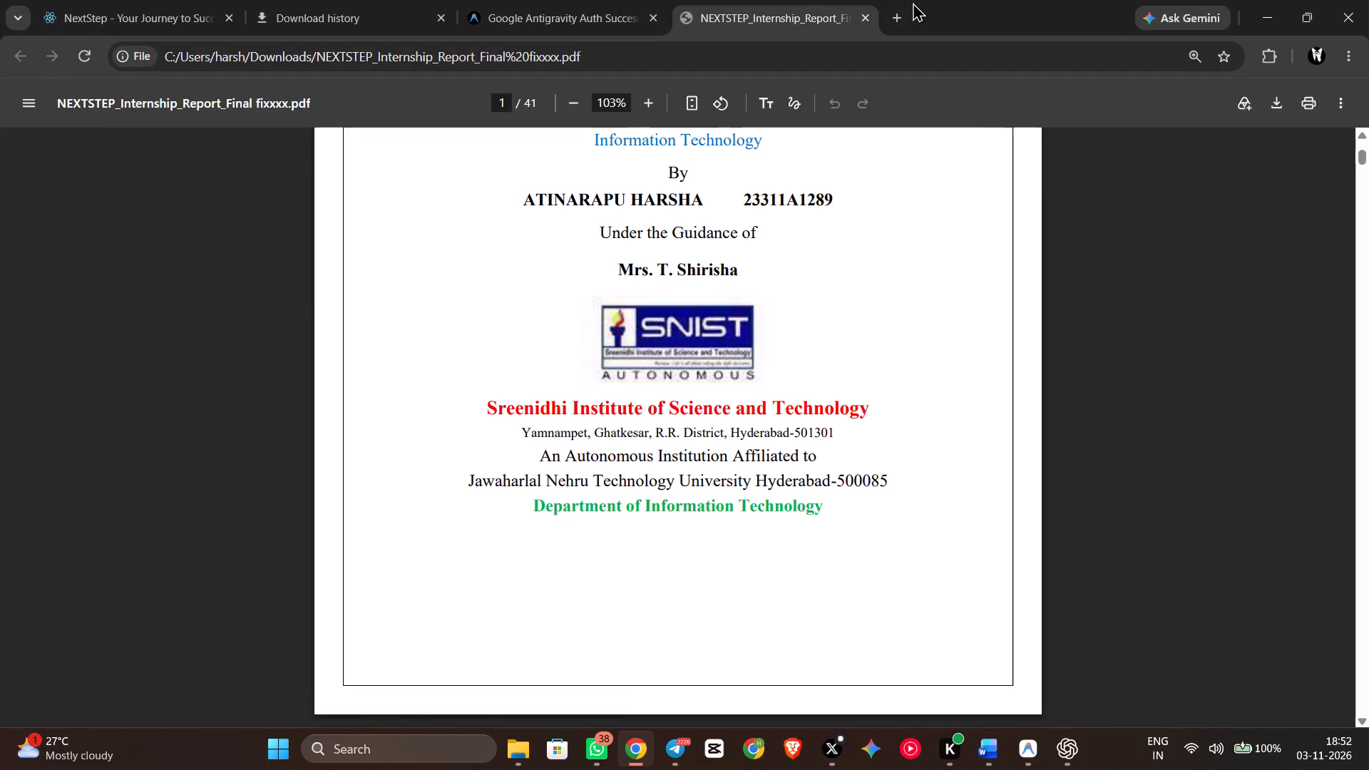
{"action": "left_click", "coordinate": [913, 2]}
{"action": "left_click", "coordinate": [903, 8]}
{"action": "type", "text": "interna"}
{"action": "key", "text": "BackSpace"}
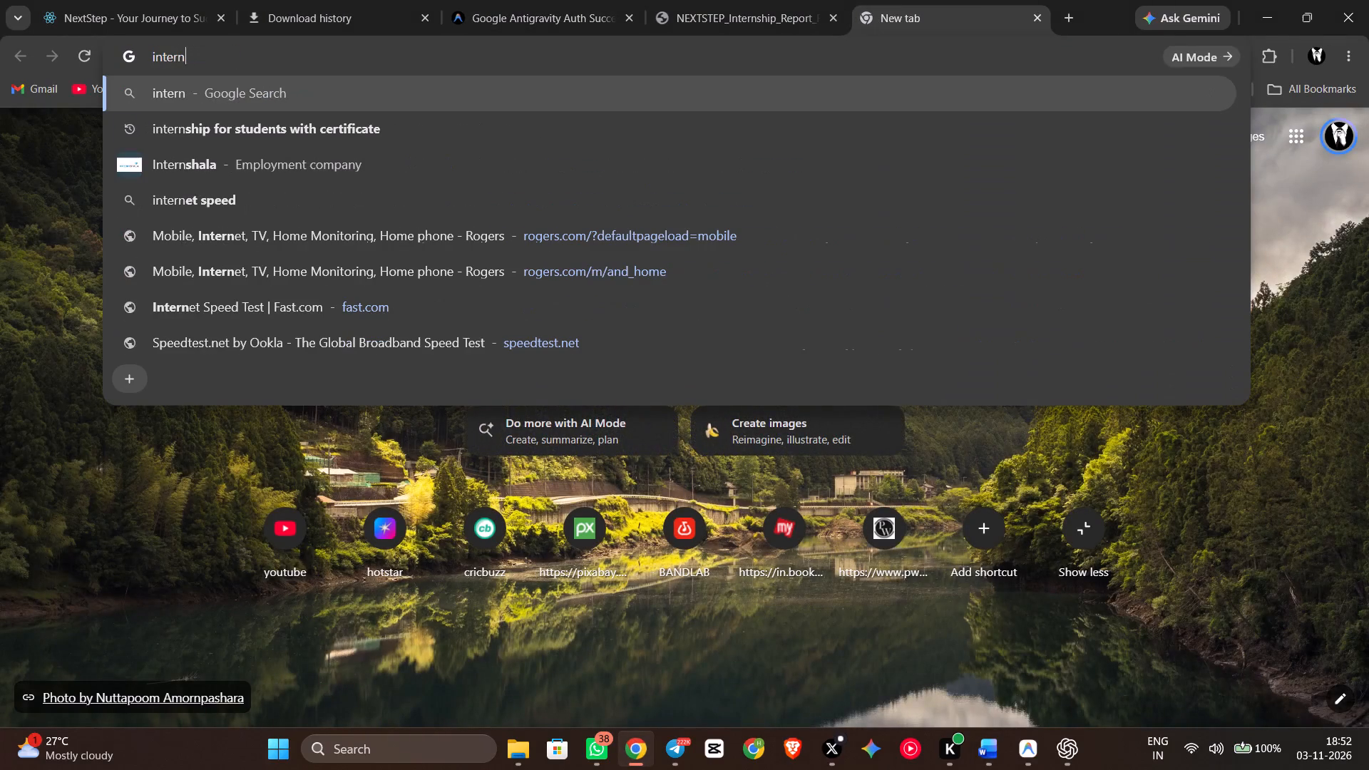
{"action": "type", "text": "el"}
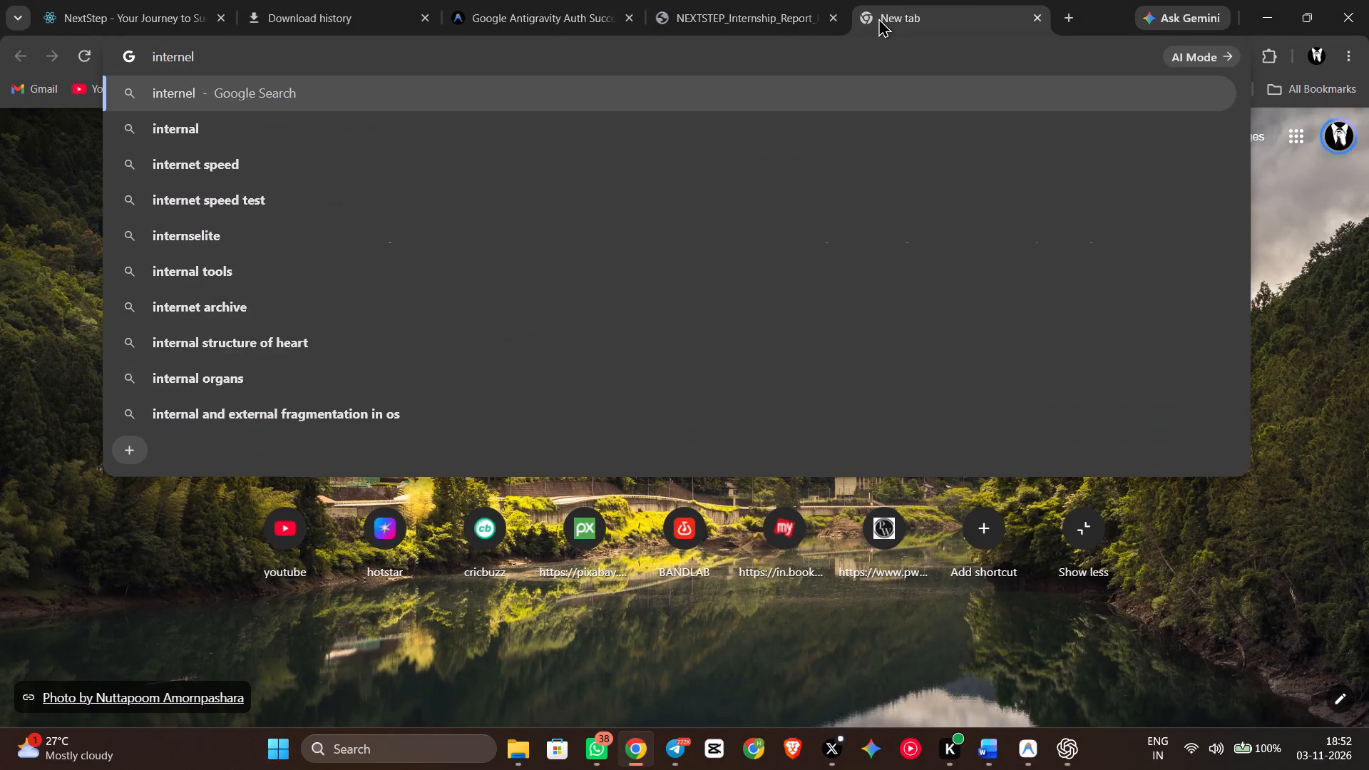
{"action": "key", "text": "BackSpace"}
{"action": "key", "text": "BackSpace"}
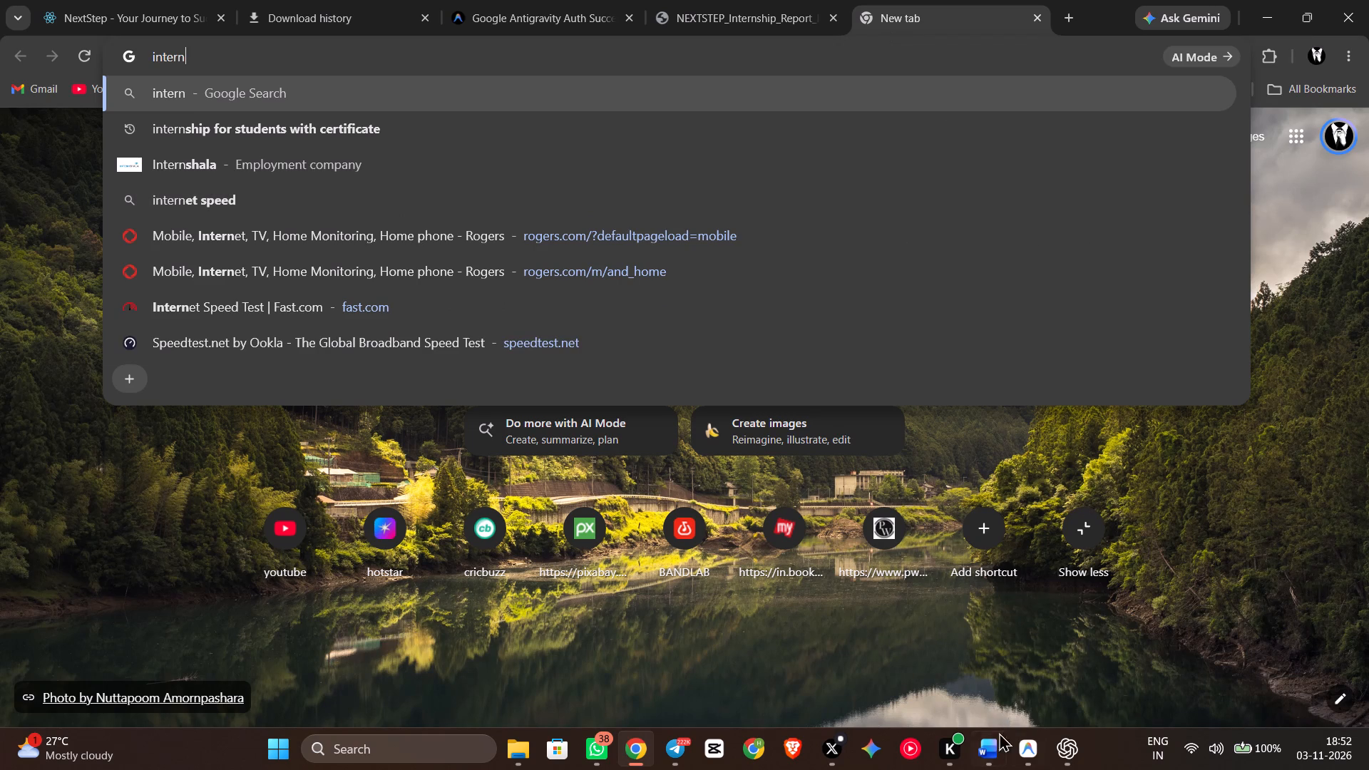
{"action": "left_click", "coordinate": [992, 743]}
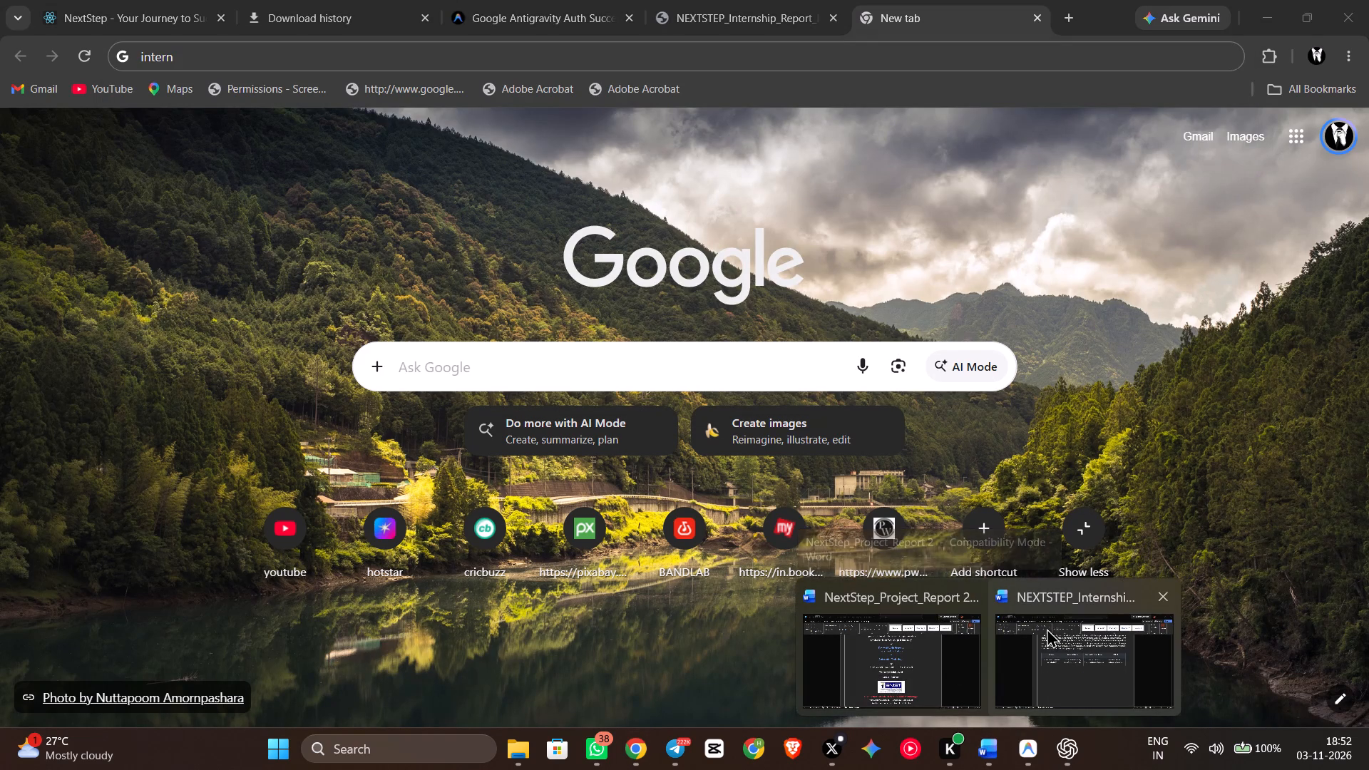
{"action": "left_click", "coordinate": [1050, 625]}
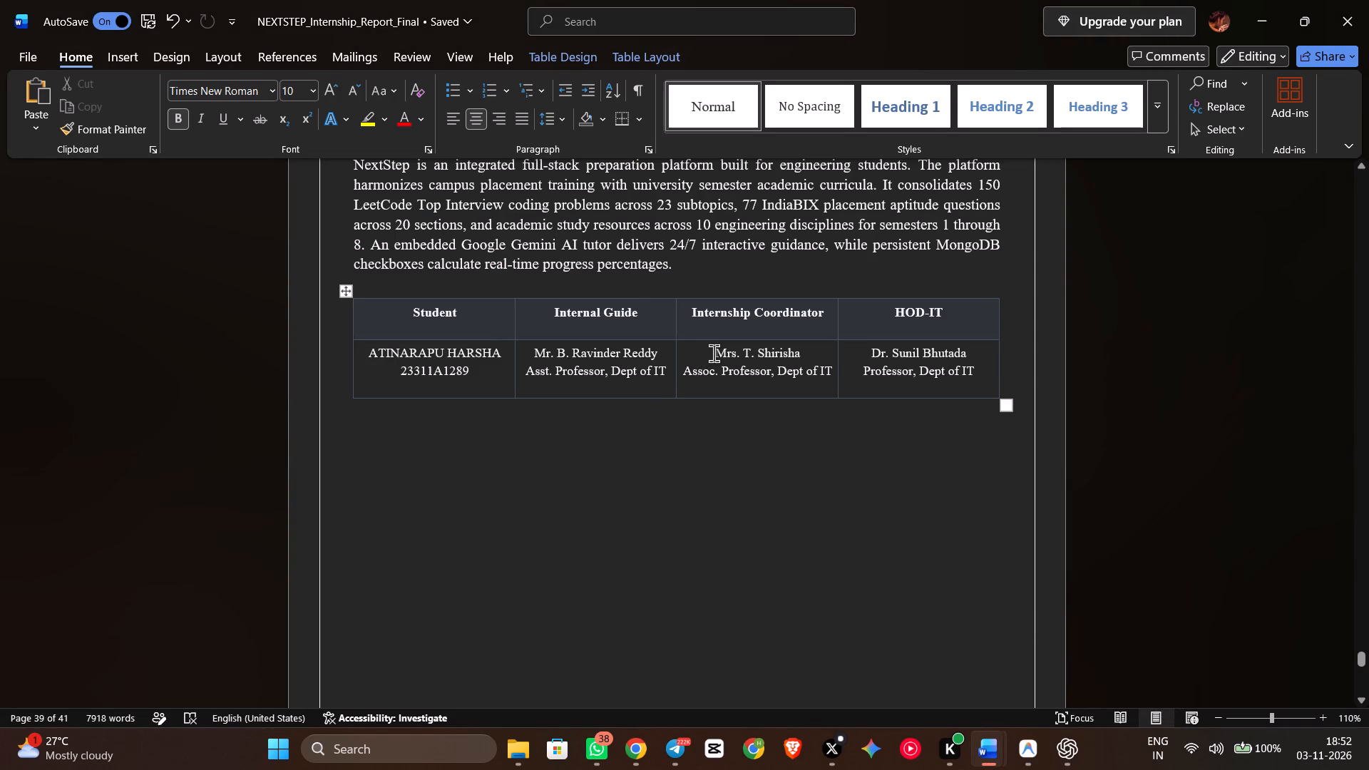
In the Appendix-C names table, copy both guides' details and replace the Internal Guide entry with the Internship Coordinator column's name and designation.
{"action": "left_click_drag", "start_coordinate": [714, 353], "coordinate": [828, 369]}
{"action": "key", "text": "ctrl+c"}
{"action": "left_click", "coordinate": [542, 353]}
{"action": "left_click_drag", "start_coordinate": [535, 354], "coordinate": [659, 369]}
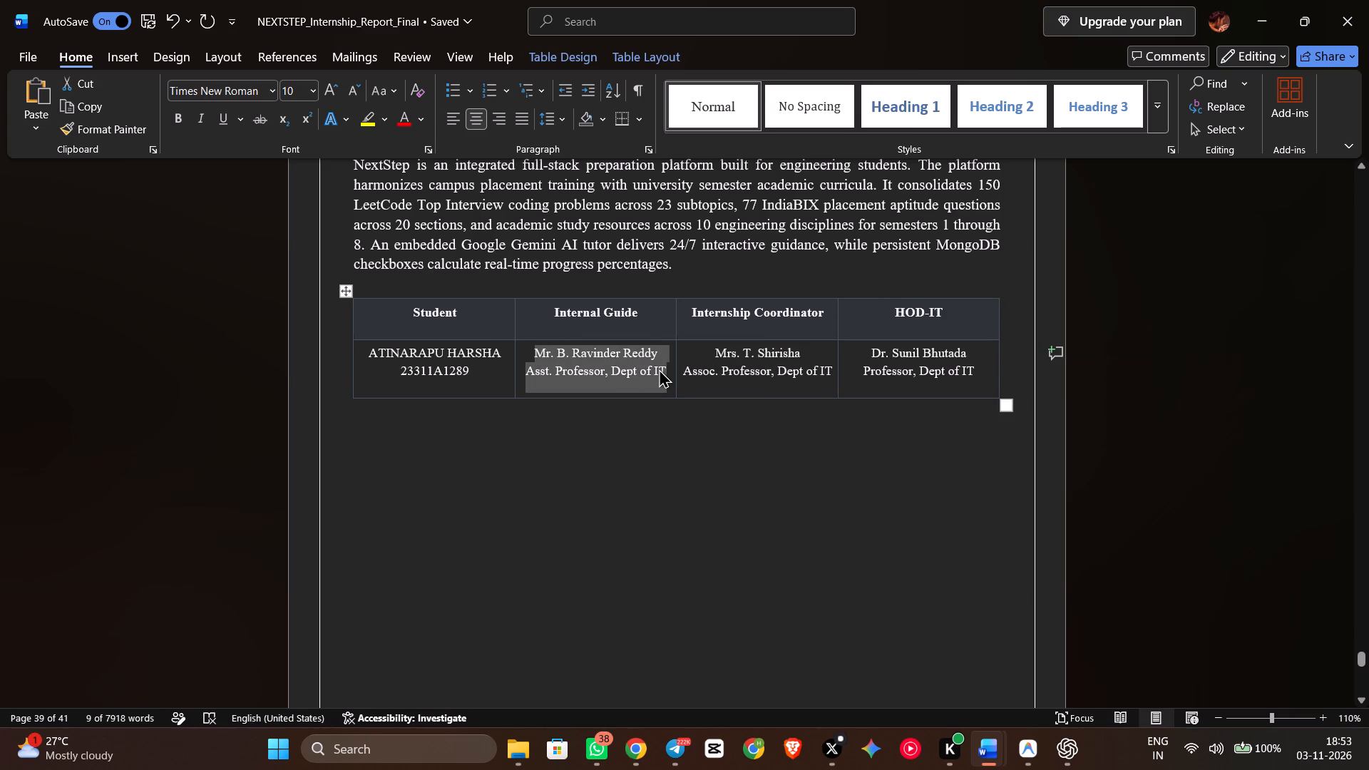
{"action": "key", "text": "ctrl+c"}
{"action": "key", "text": "BackSpace"}
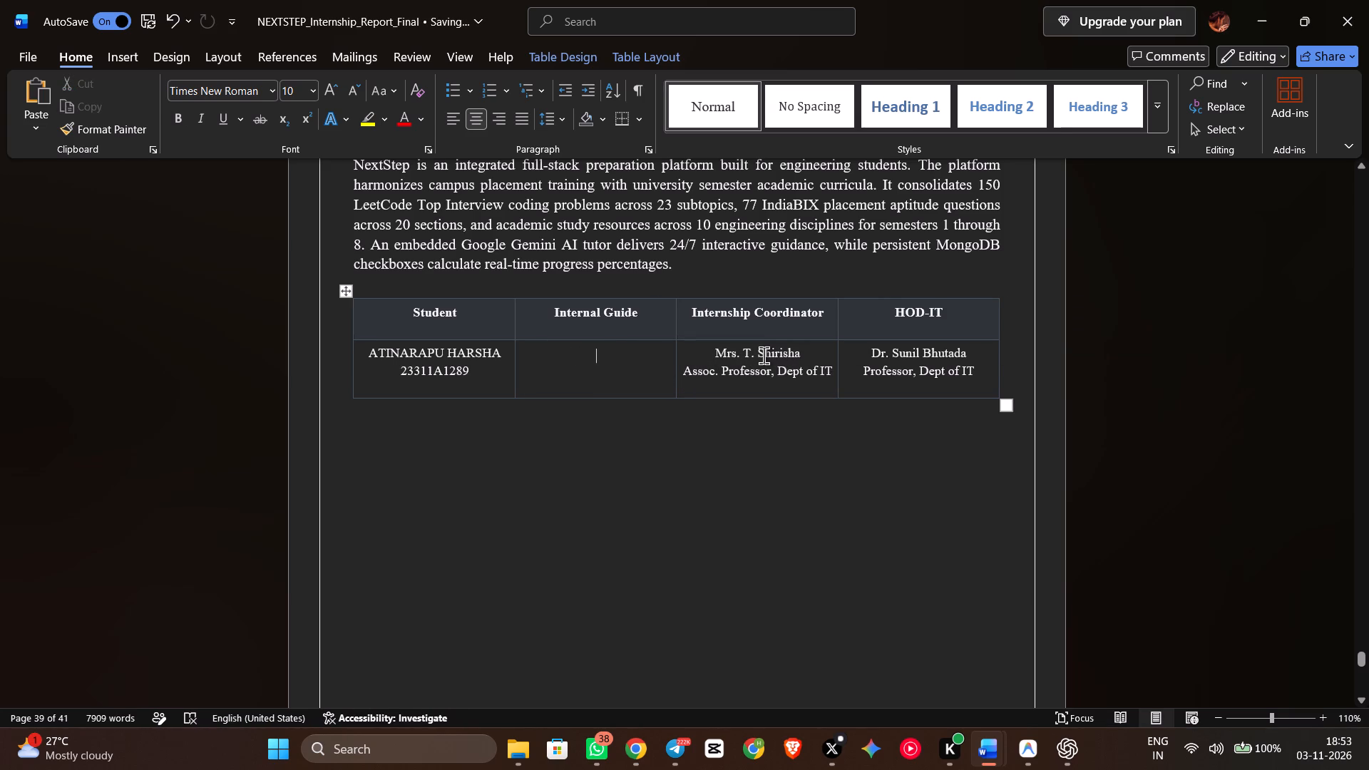
{"action": "key", "text": "super+v"}
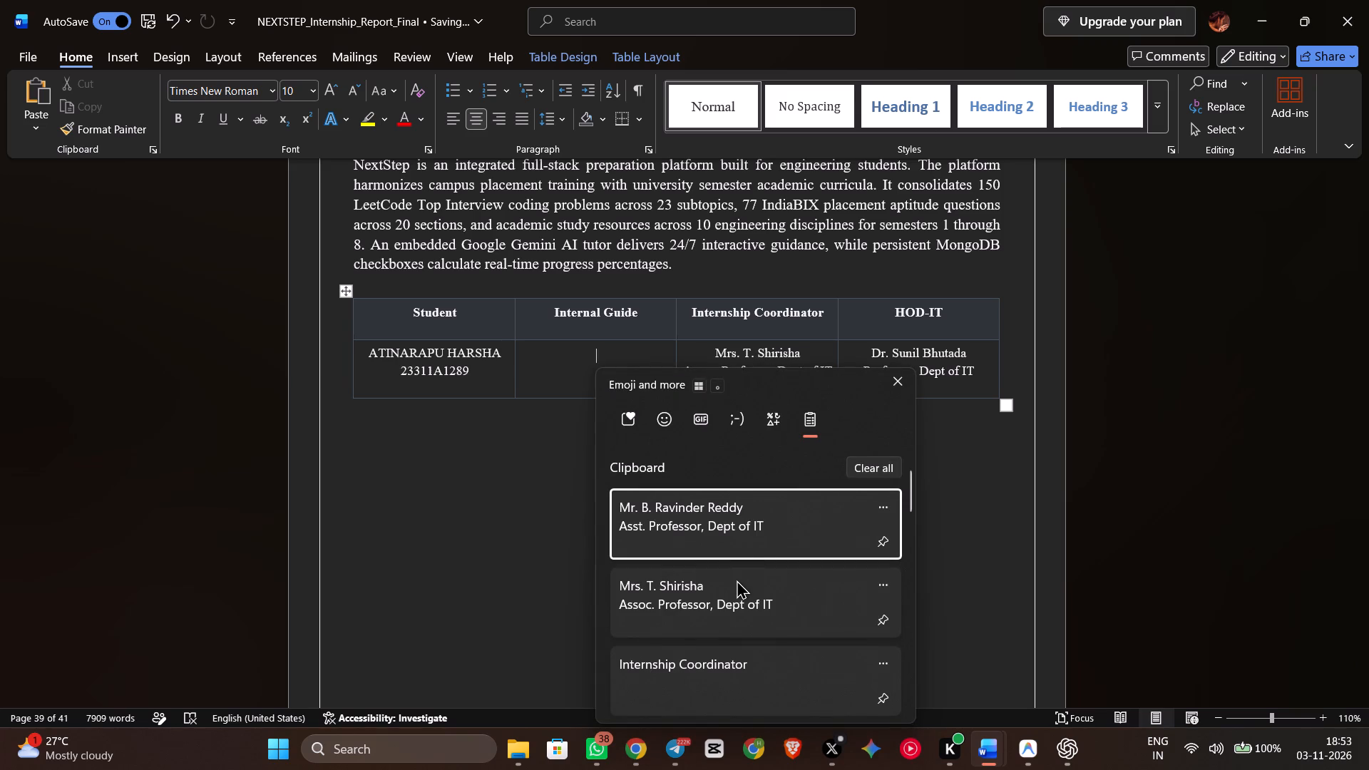
{"action": "left_click", "coordinate": [737, 580]}
{"action": "key", "text": "ctrl+v"}
Replace the Internship Coordinator entry in the names table with the copied name and designation of the former internal guide.
{"action": "left_click", "coordinate": [836, 373]}
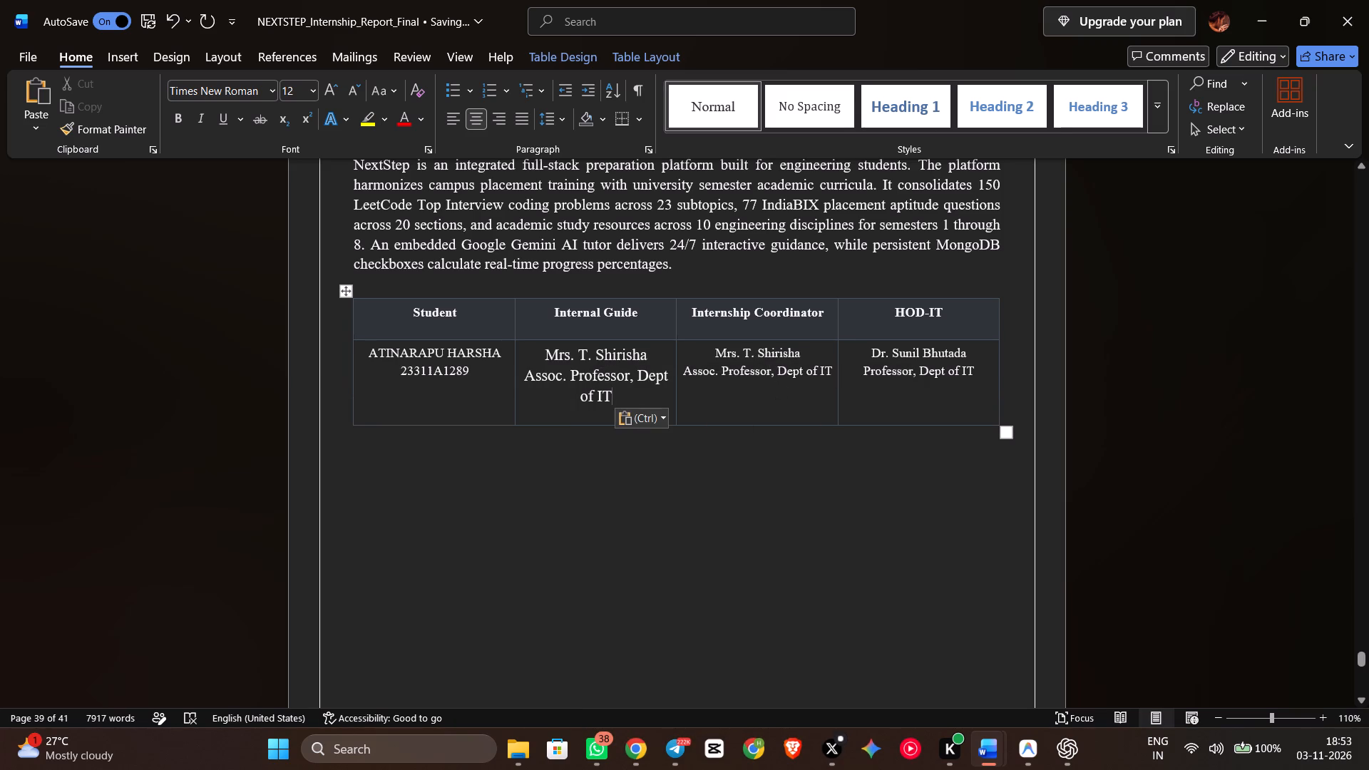
{"action": "left_click", "coordinate": [830, 374]}
{"action": "left_click_drag", "start_coordinate": [830, 374], "coordinate": [746, 367]}
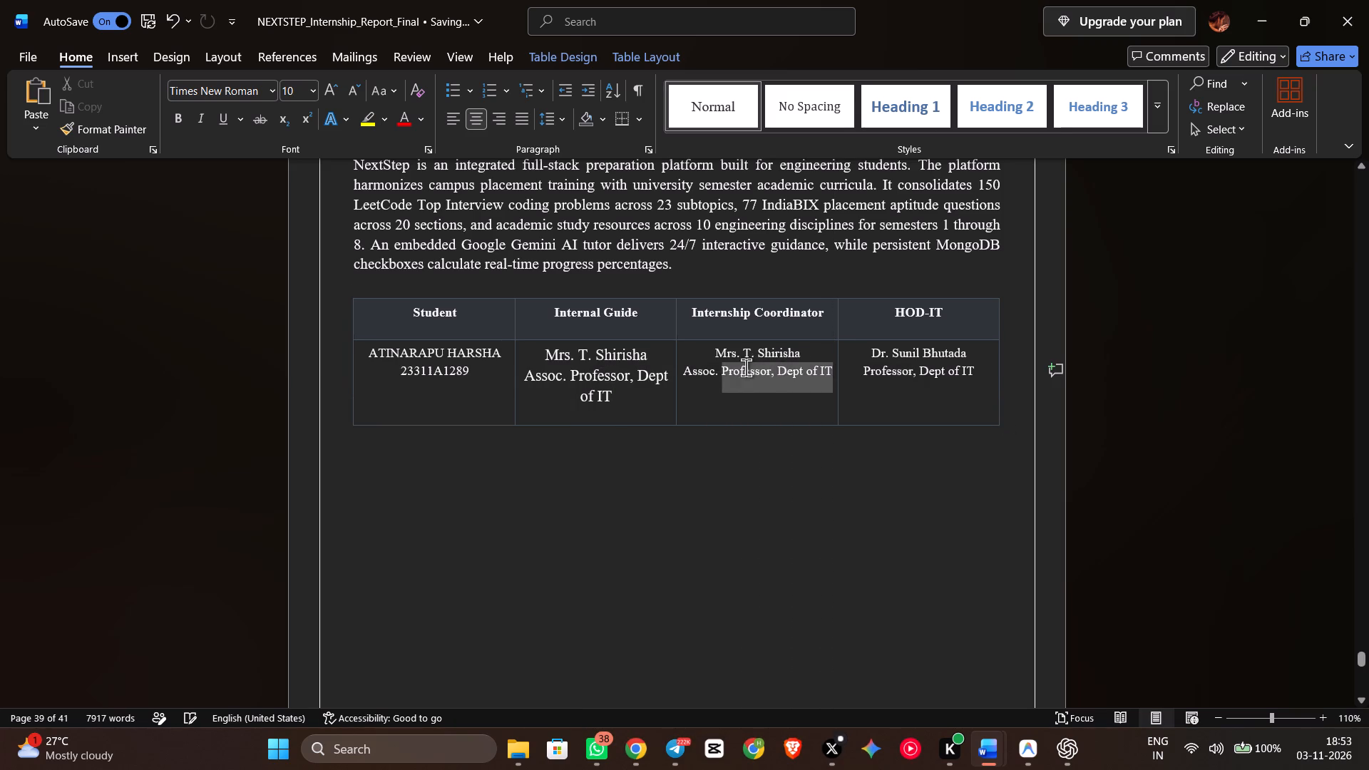
{"action": "left_click_drag", "start_coordinate": [746, 367], "coordinate": [707, 358]}
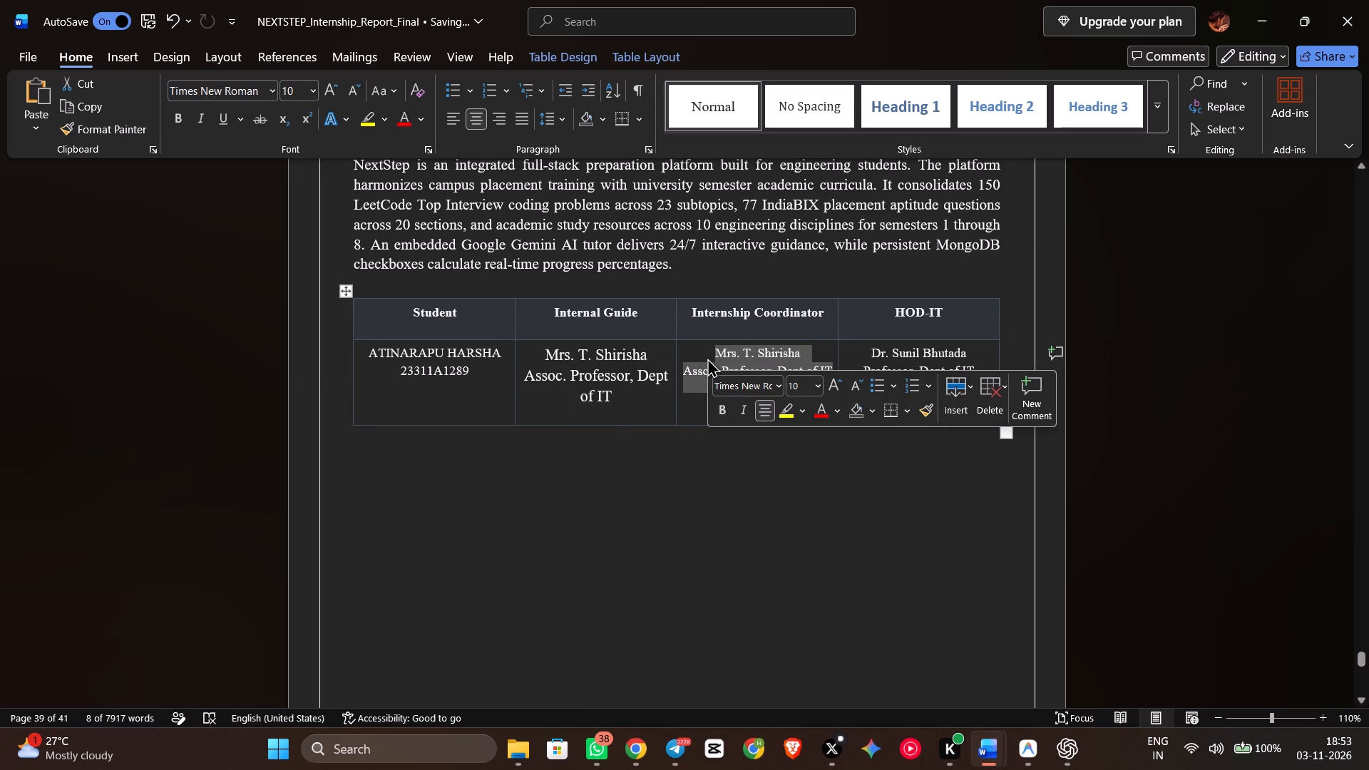
{"action": "key", "text": "super+v"}
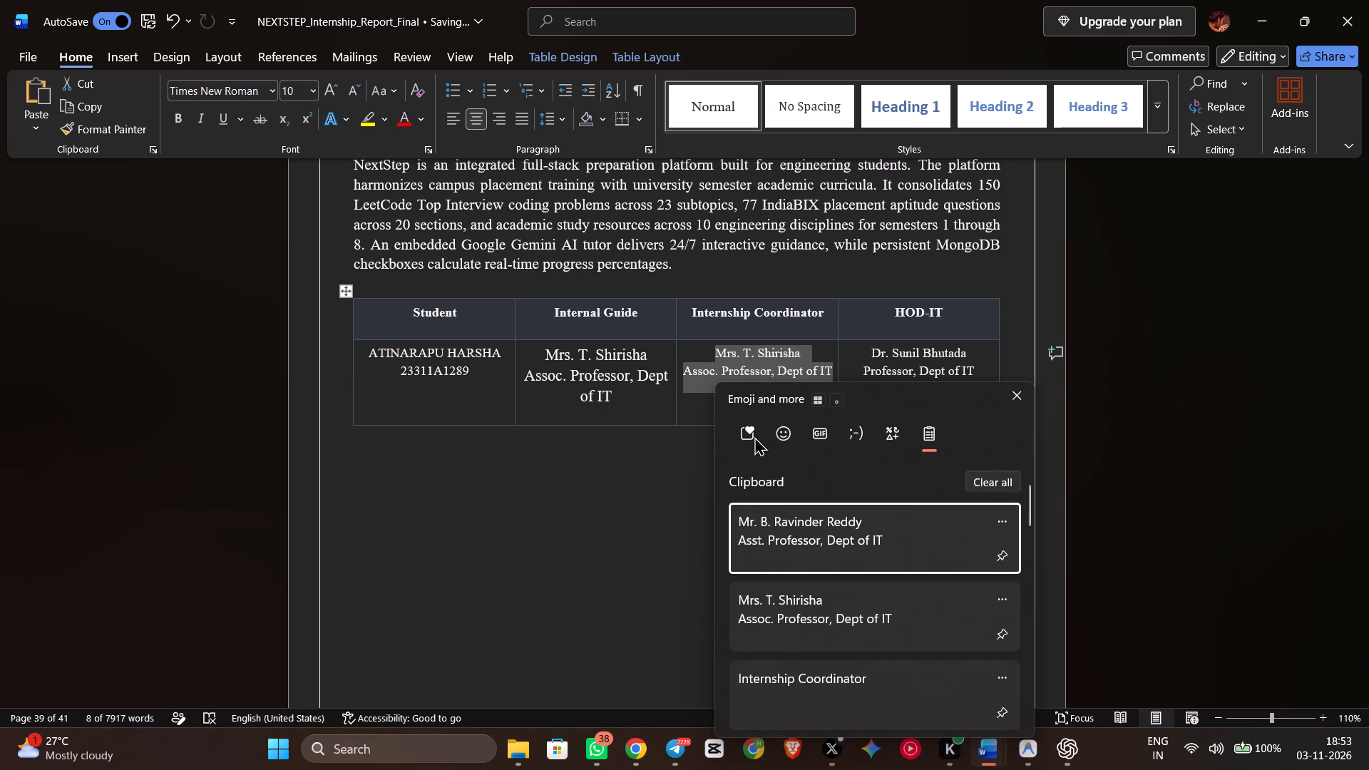
{"action": "left_click", "coordinate": [821, 528]}
{"action": "key", "text": "ctrl+v"}
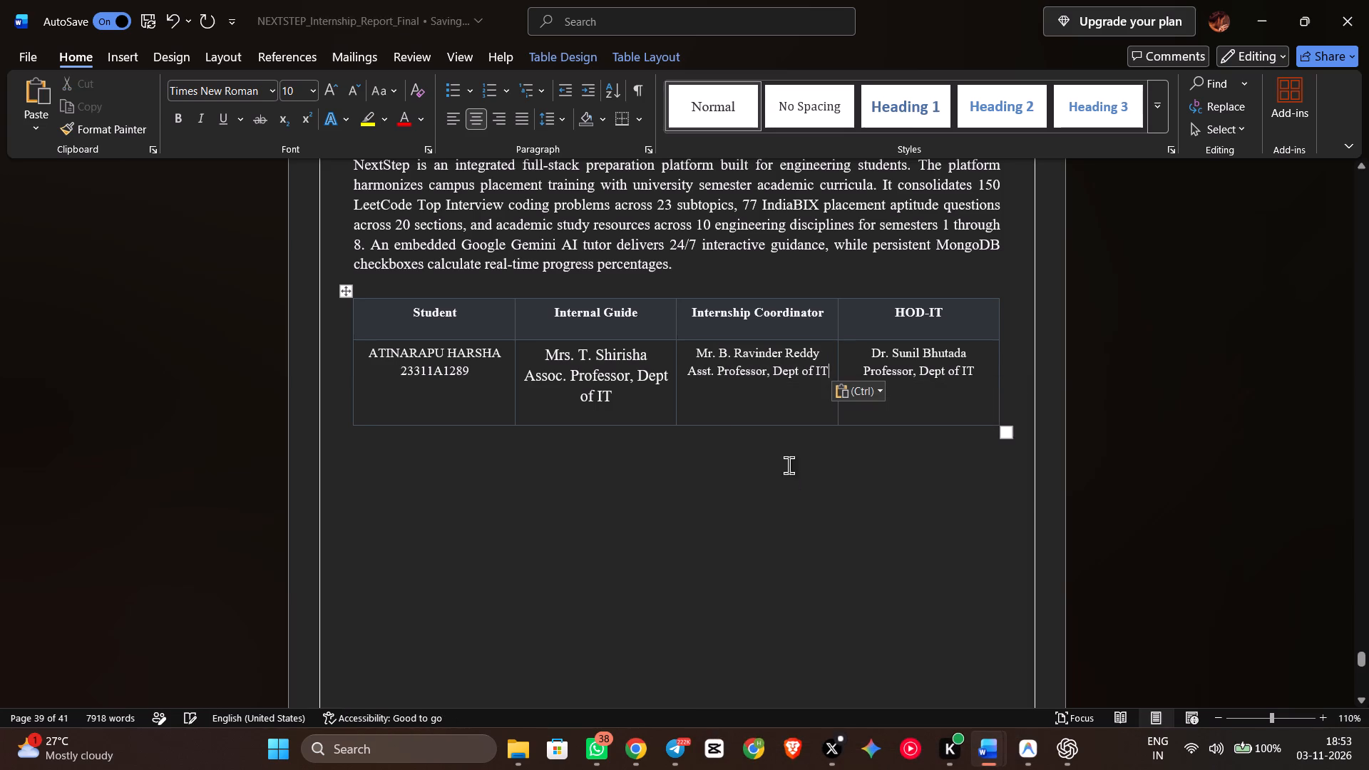
Change the designation in the Internal Guide cell to "Assistant Professor", keeping "Dept of IT".
{"action": "left_click", "coordinate": [563, 378]}
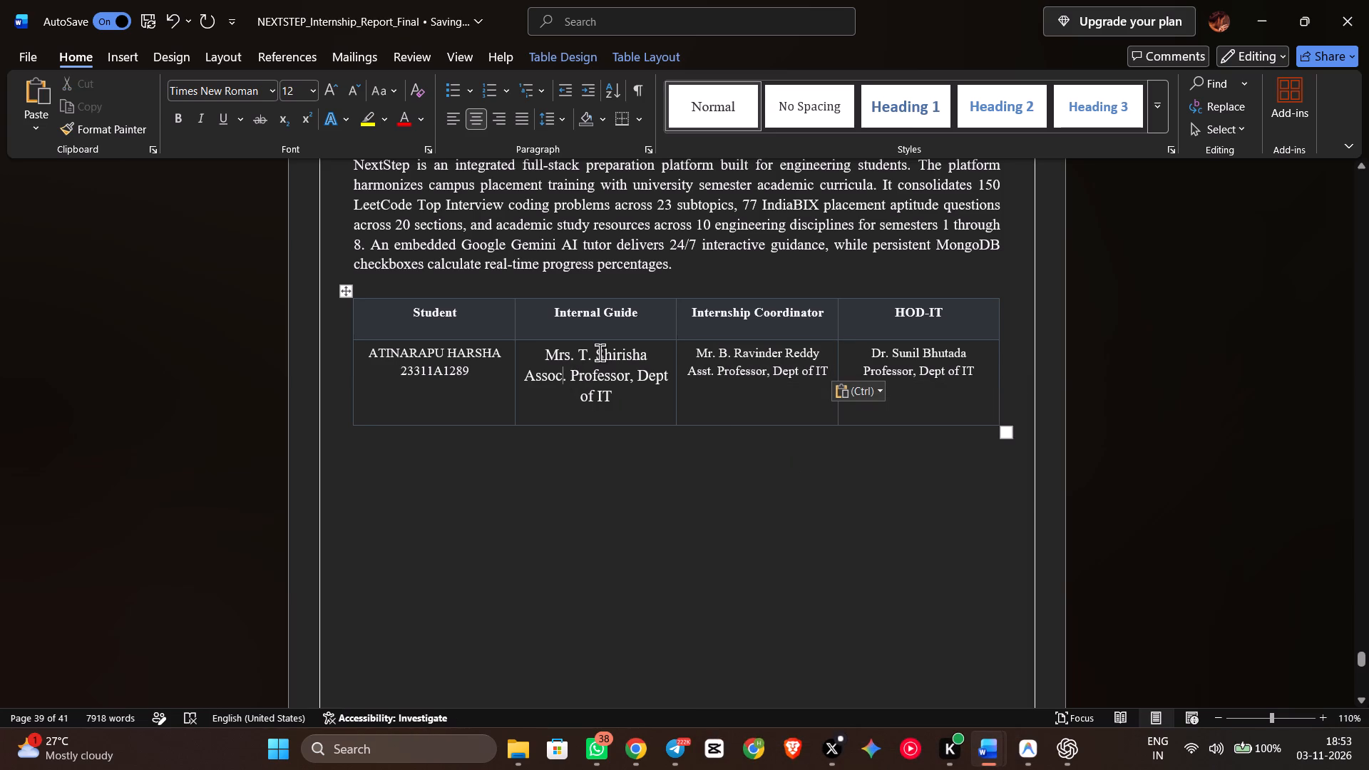
{"action": "key", "text": "Right"}
{"action": "key", "text": "BackSpace"}
{"action": "key", "text": "BackSpace"}
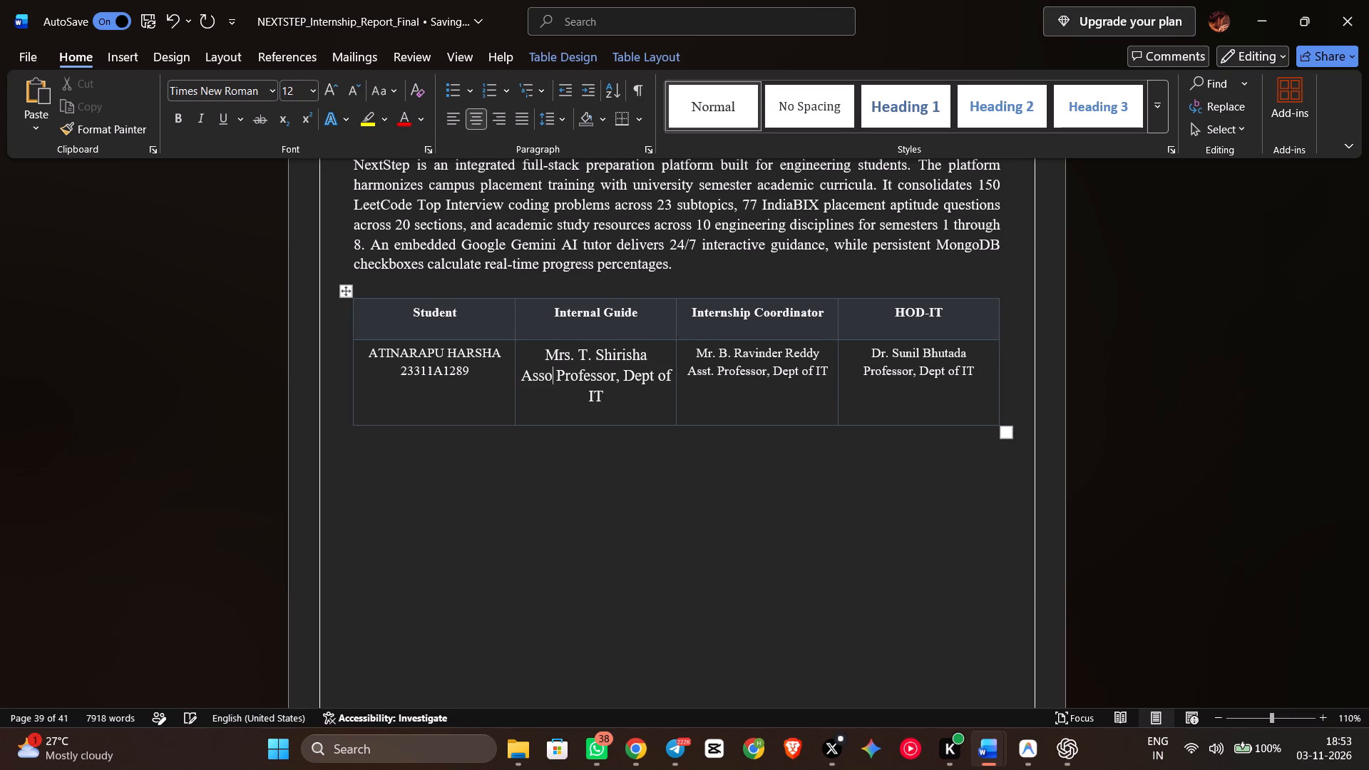
{"action": "key", "text": "BackSpace"}
{"action": "type", "text": "istant"}
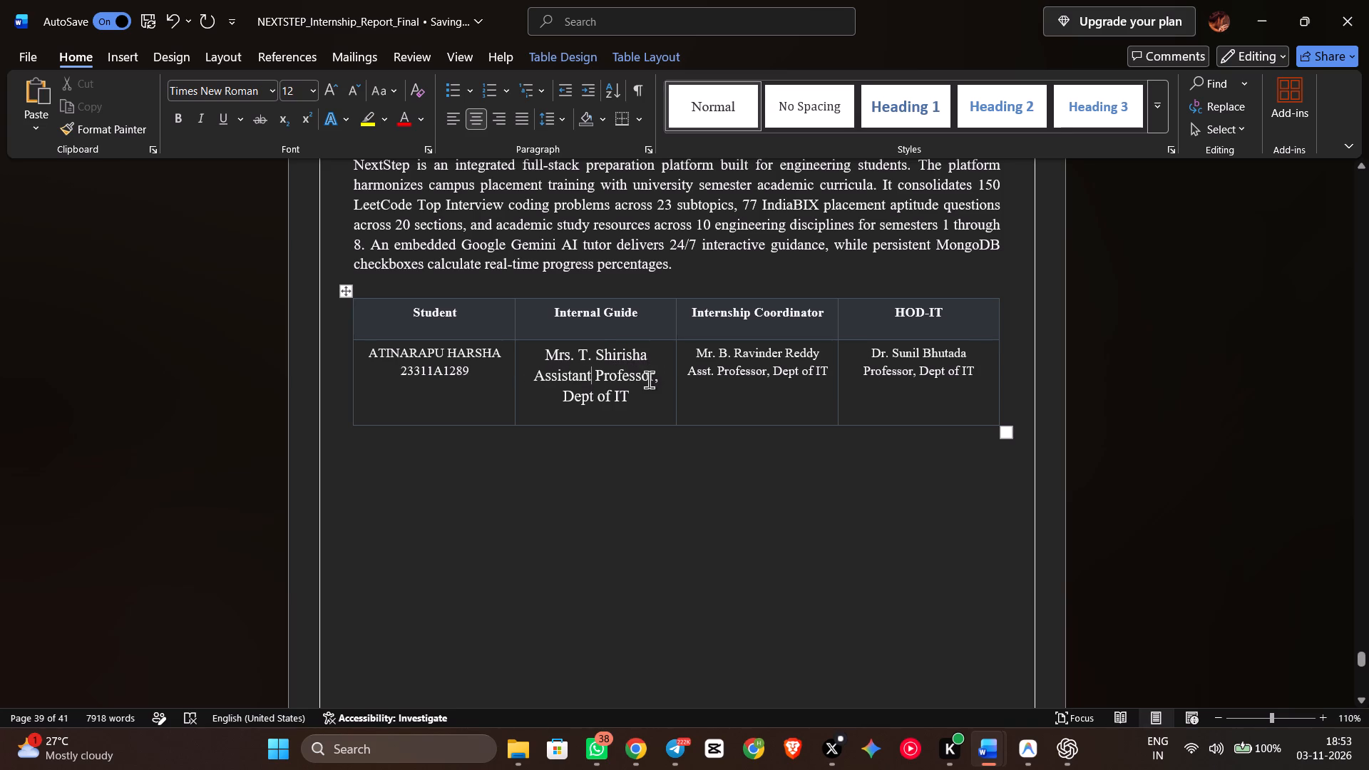
Change the designation in the Internship Coordinator cell to "Associate Professor", keeping "Dept of IT".
{"action": "left_click", "coordinate": [714, 371]}
{"action": "key", "text": "BackSpace"}
{"action": "key", "text": "BackSpace"}
{"action": "key", "text": "BackSpace"}
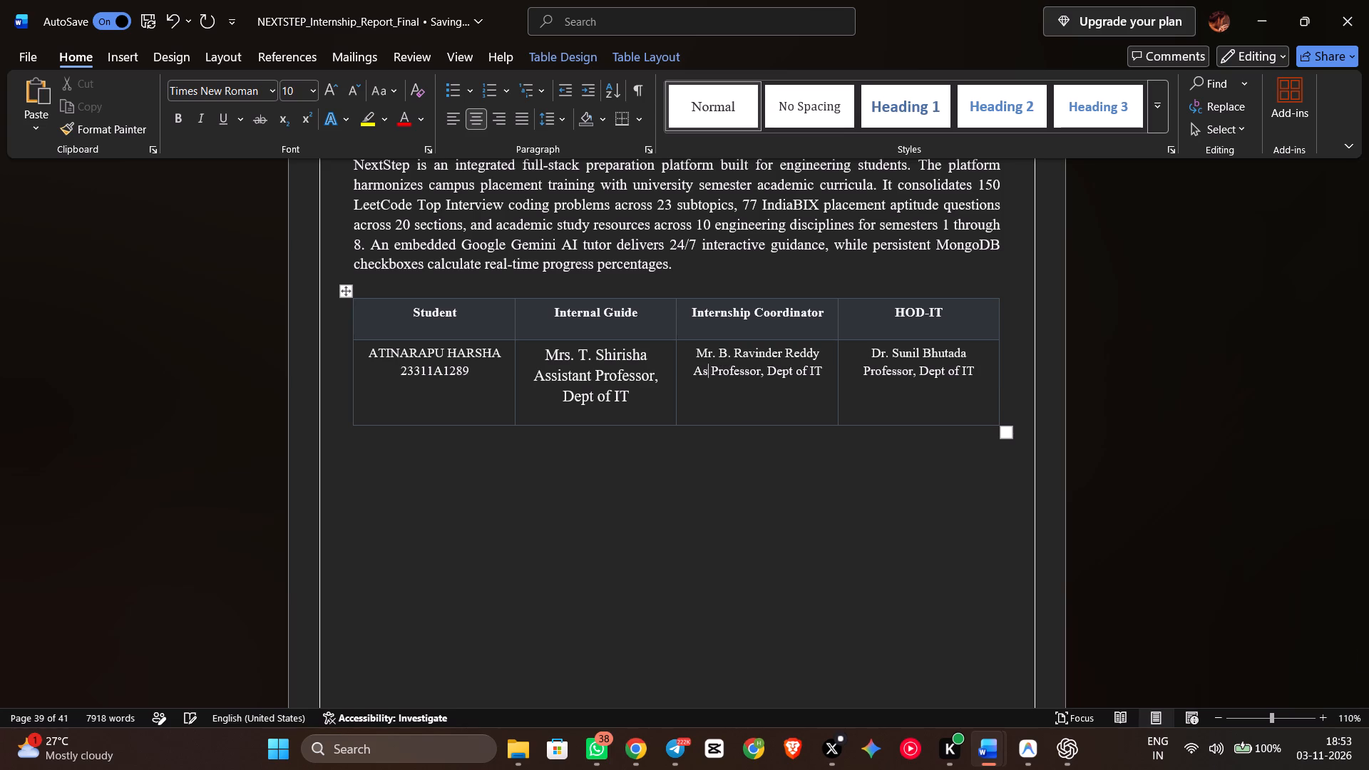
{"action": "type", "text": "so"}
{"action": "type", "text": "ciate"}
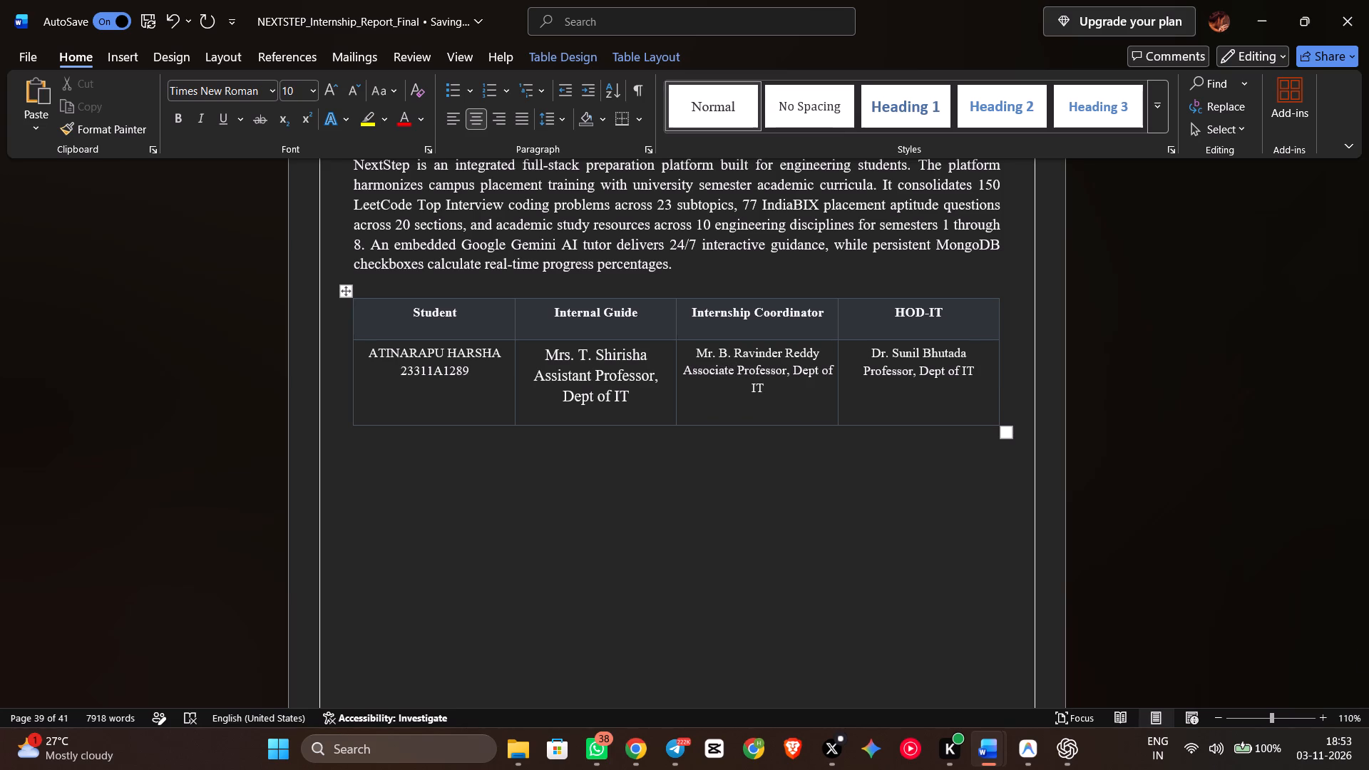
Set the font size of the Internal Guide cell's name and designation to 10.
{"action": "left_click_drag", "start_coordinate": [640, 400], "coordinate": [639, 400]}
{"action": "left_click_drag", "start_coordinate": [639, 400], "coordinate": [529, 349]}
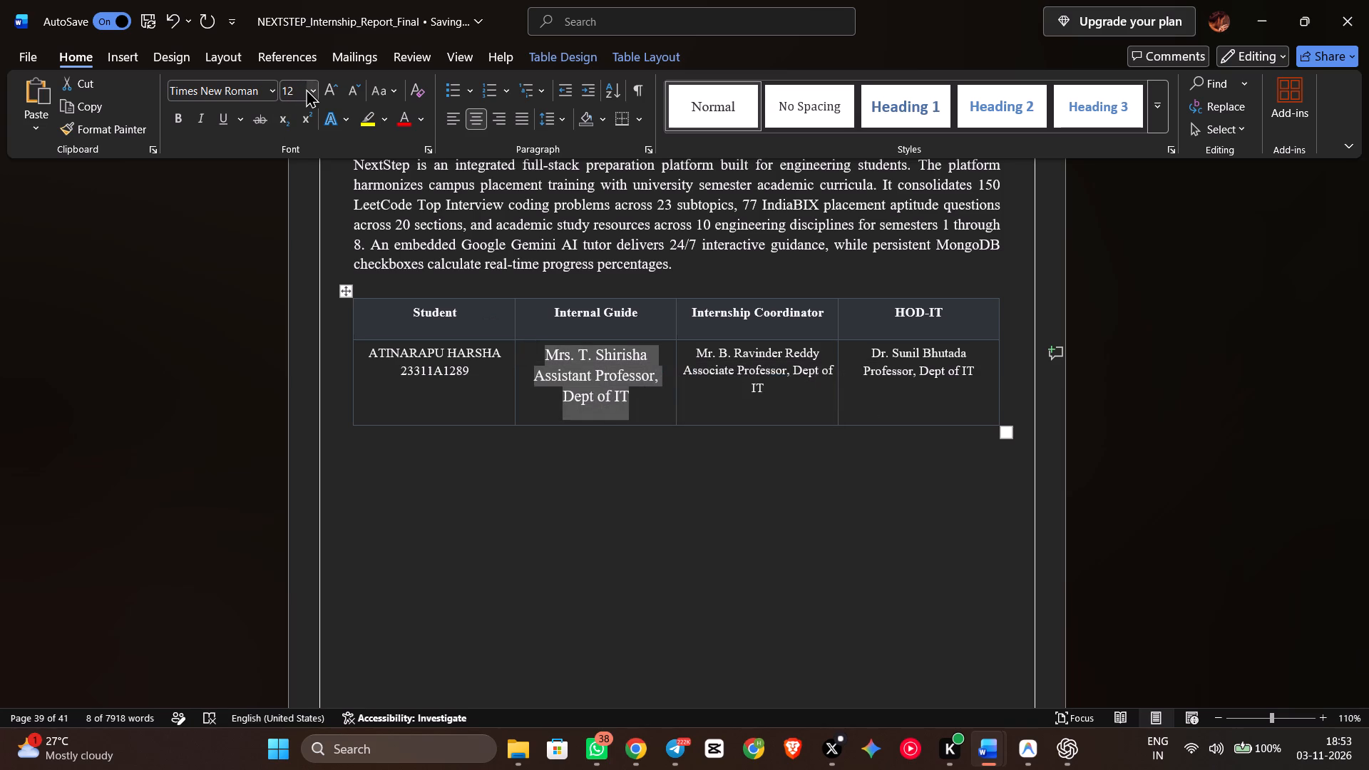
{"action": "left_click", "coordinate": [309, 90]}
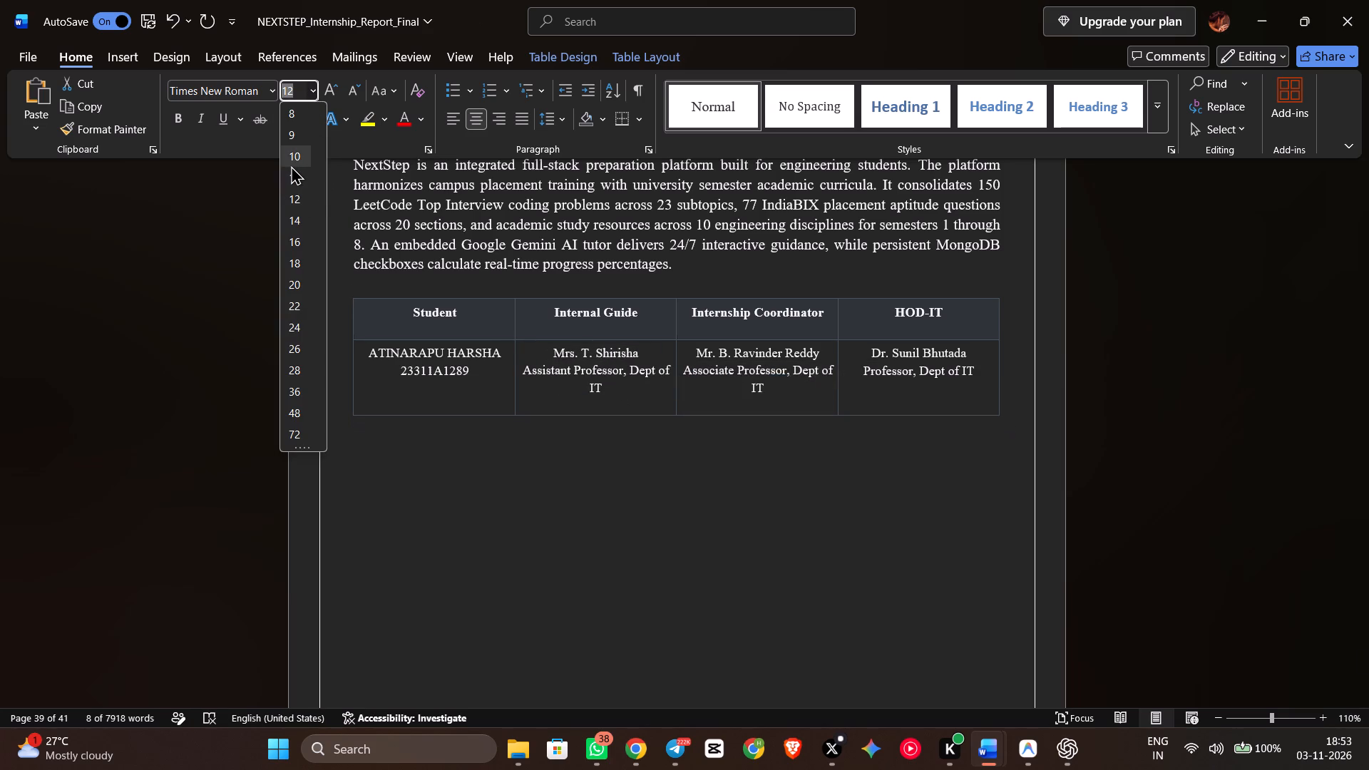
{"action": "left_click", "coordinate": [737, 356]}
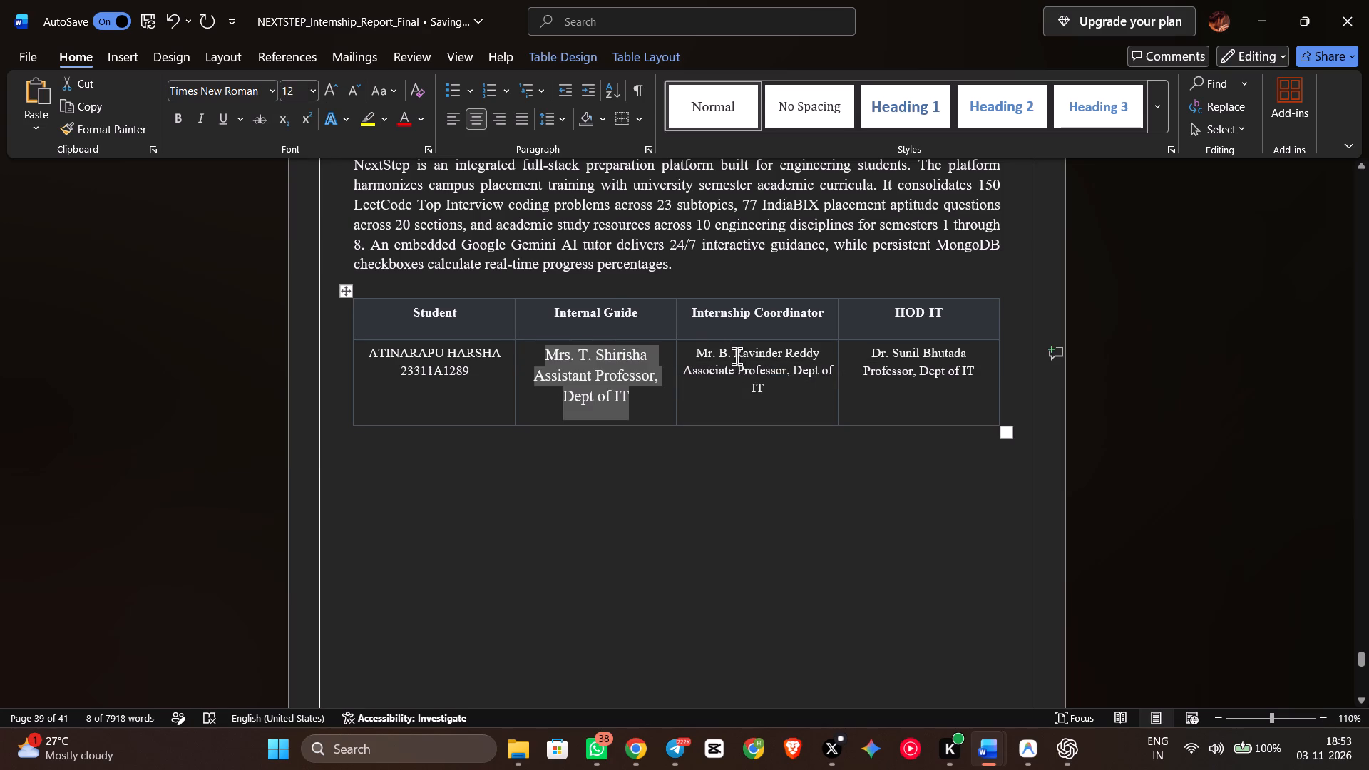
{"action": "left_click", "coordinate": [742, 354]}
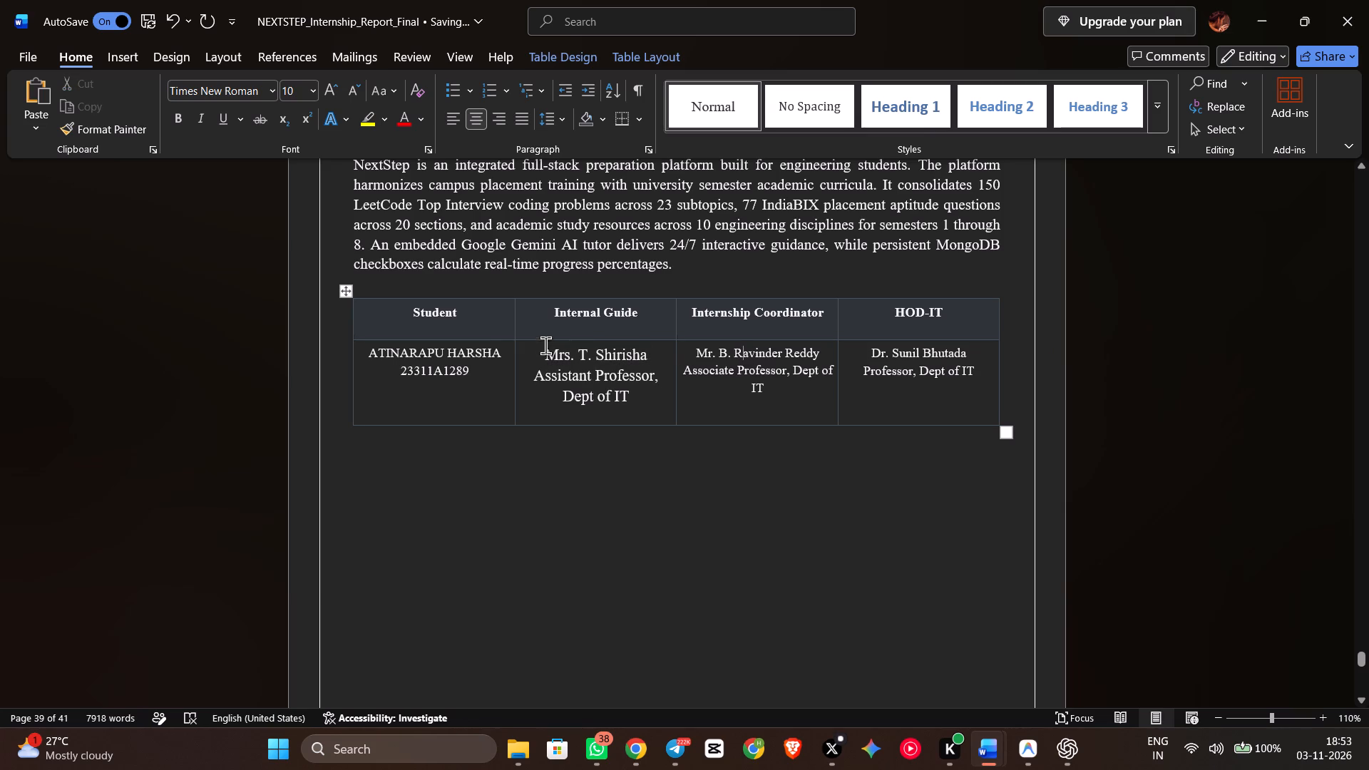
{"action": "left_click_drag", "start_coordinate": [545, 356], "coordinate": [627, 402]}
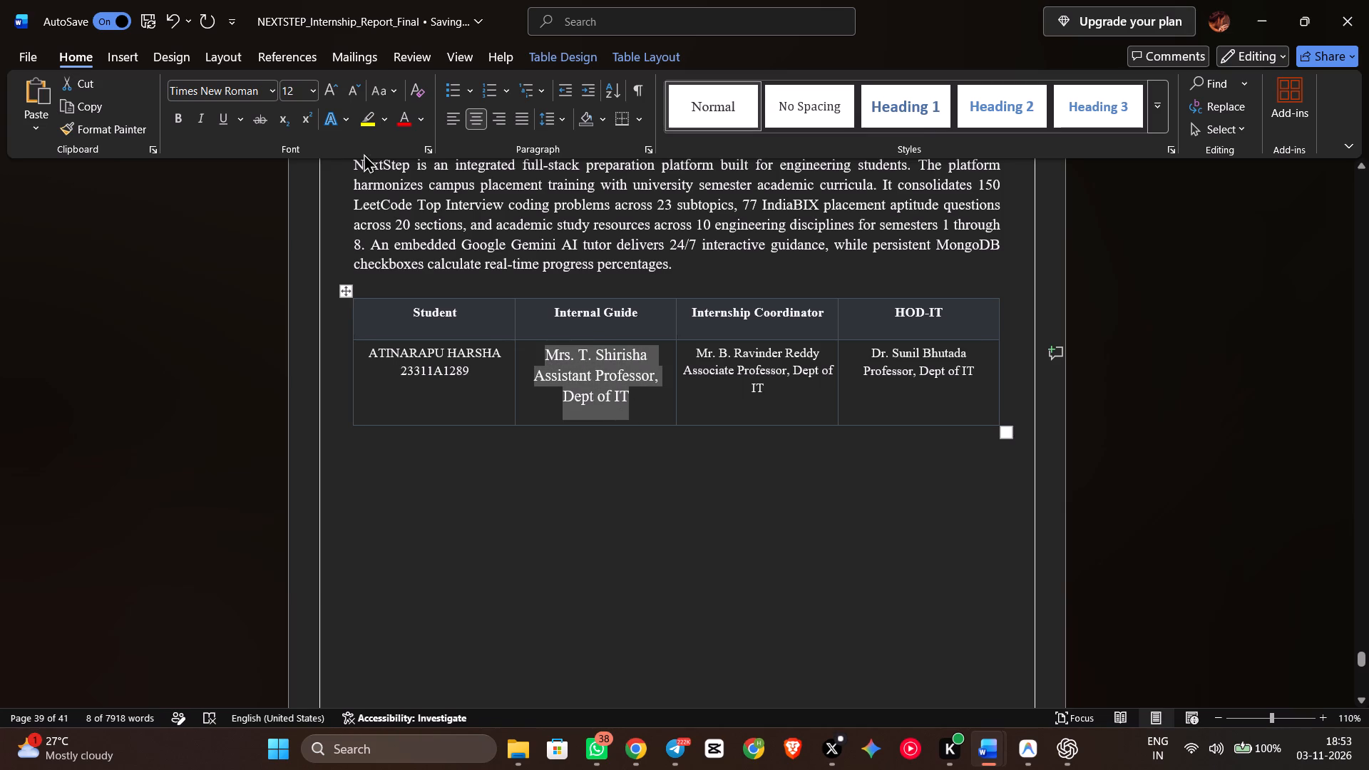
{"action": "left_click", "coordinate": [314, 89]}
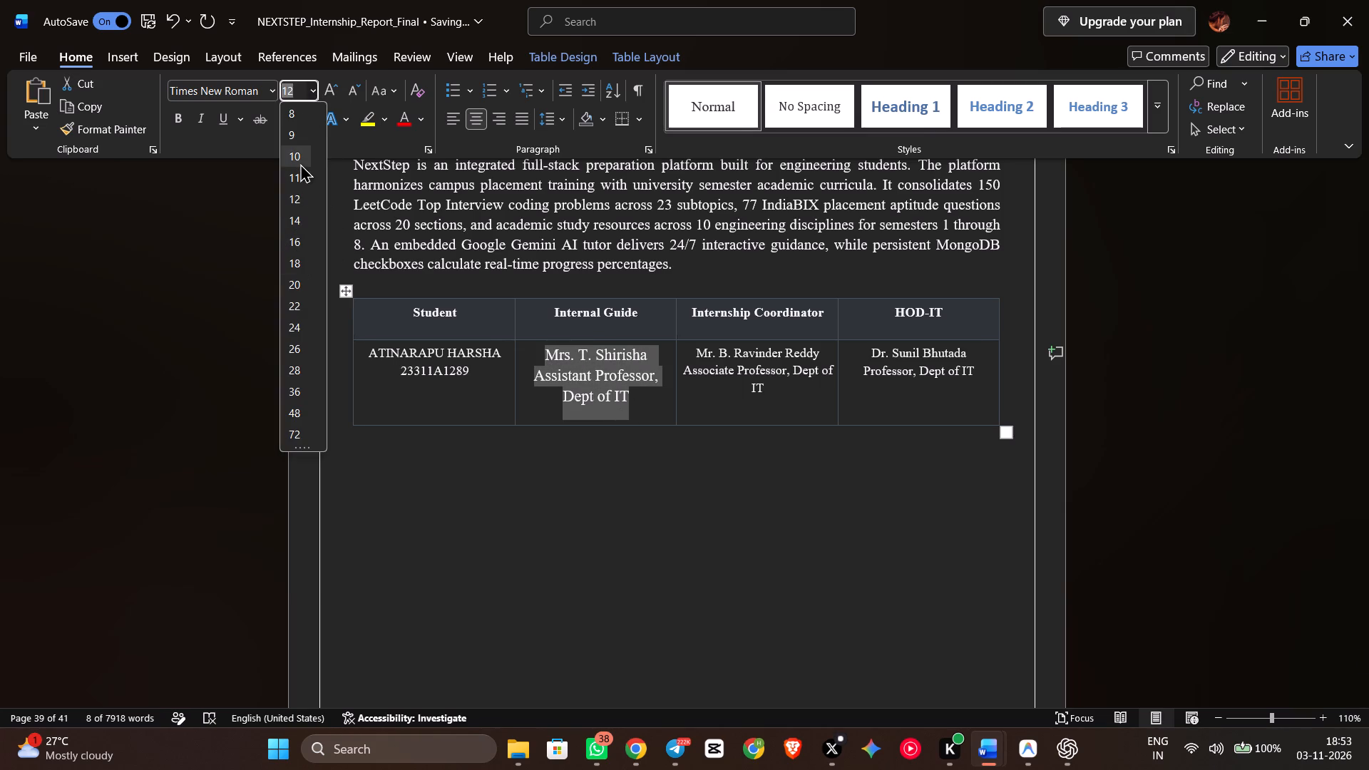
{"action": "left_click", "coordinate": [300, 163]}
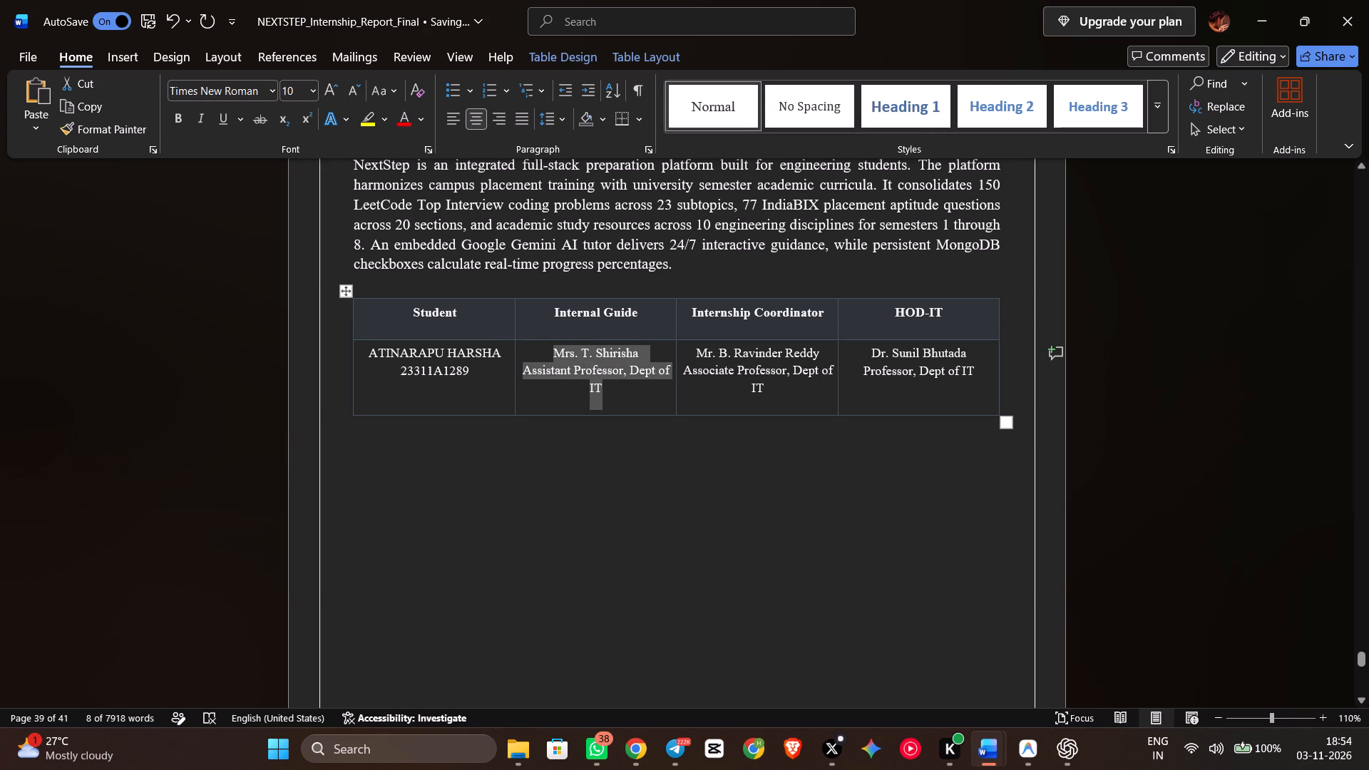
Shorten the designation in the Internal Guide cell to "Assistant Professor" by removing the comma and "Dept of IT".
{"action": "left_click", "coordinate": [645, 391]}
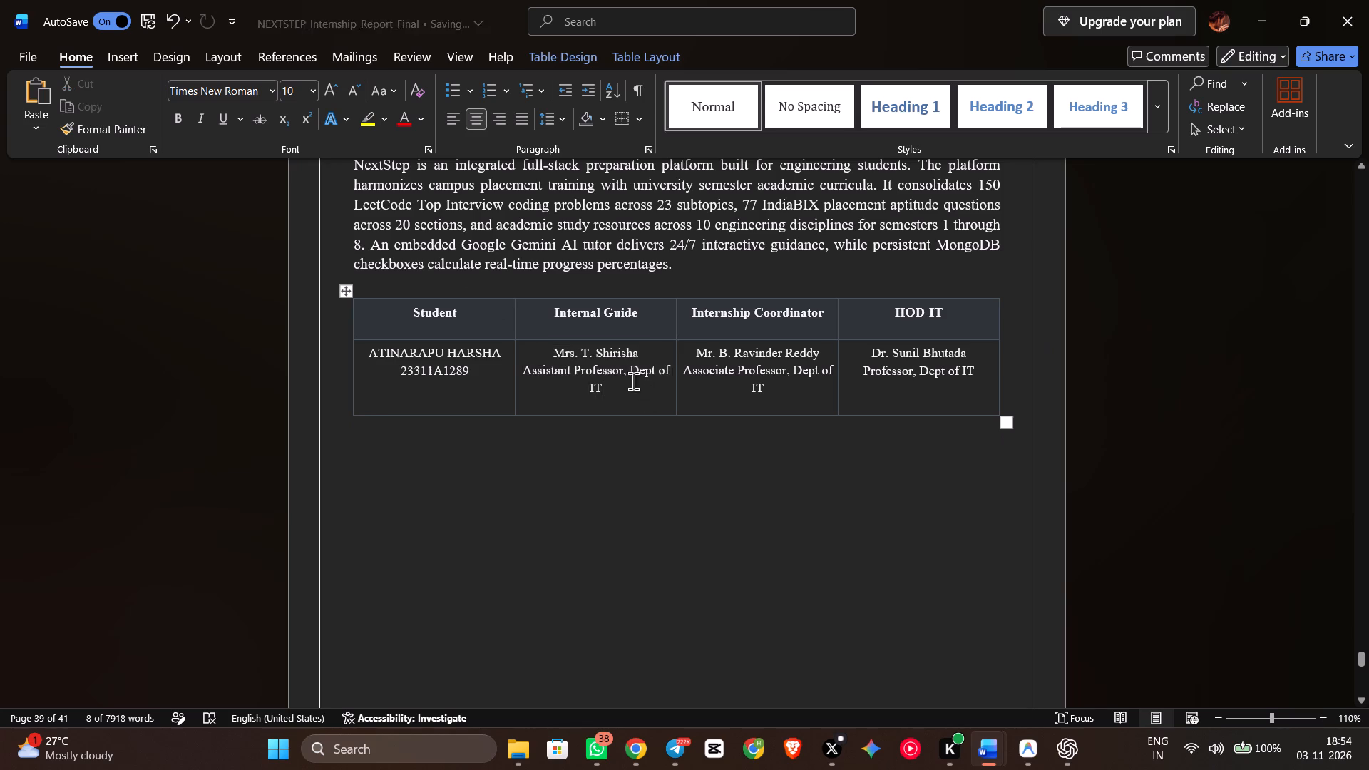
{"action": "left_click", "coordinate": [628, 372]}
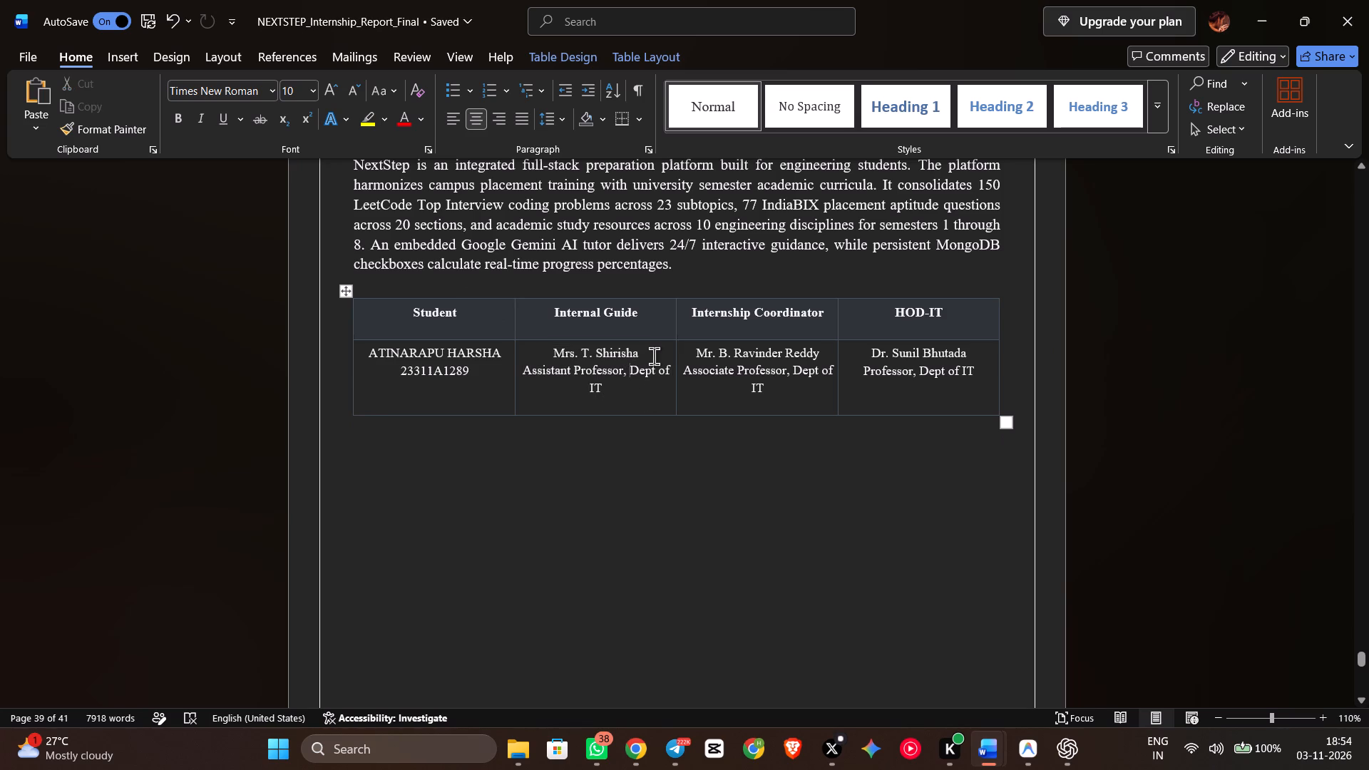
{"action": "key", "text": "Return"}
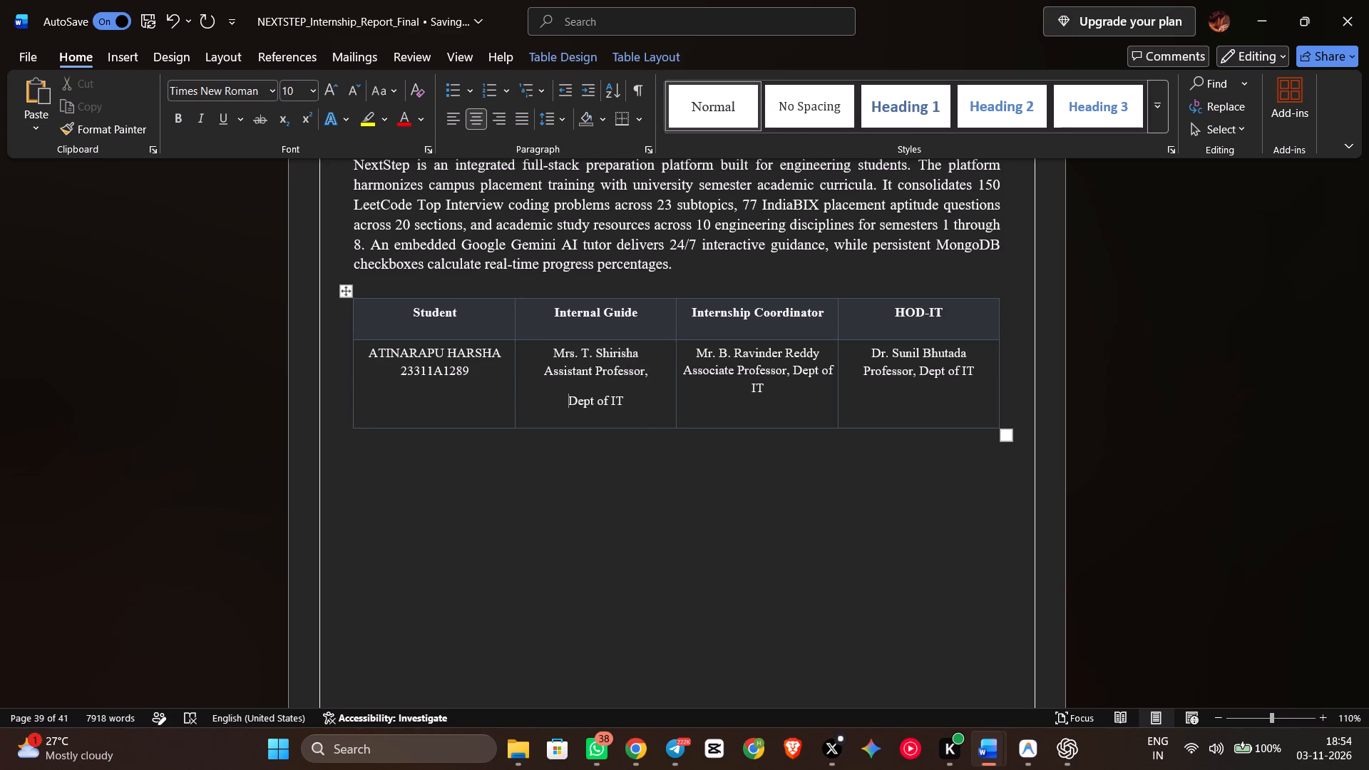
{"action": "left_click", "coordinate": [608, 387]}
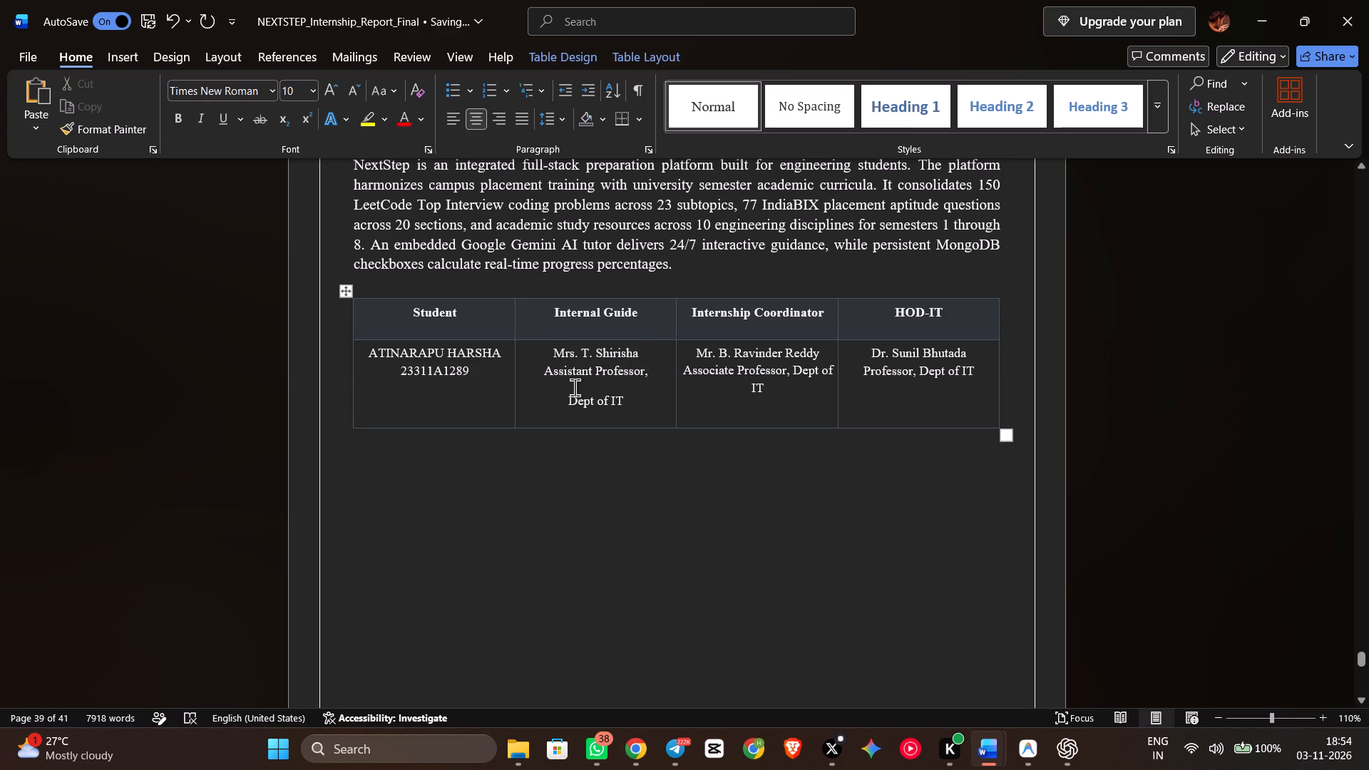
{"action": "left_click", "coordinate": [563, 398]}
{"action": "left_click_drag", "start_coordinate": [632, 404], "coordinate": [567, 403]}
{"action": "key", "text": "BackSpace"}
{"action": "key", "text": "BackSpace"}
{"action": "key", "text": "BackSpace"}
{"action": "key", "text": "BackSpace"}
{"action": "key", "text": "BackSpace"}
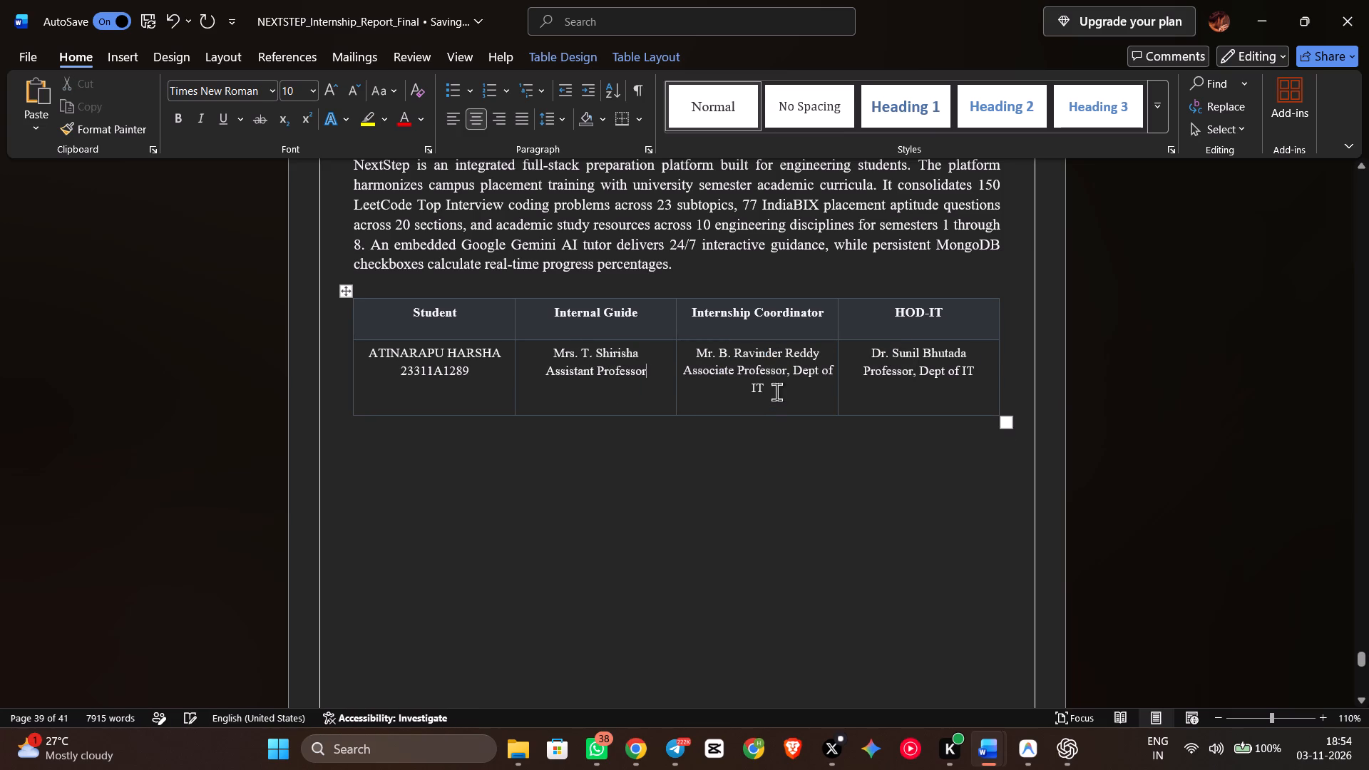
Shorten the designation in the Internship Coordinator cell to "Associate Professor" by removing the comma and "Dept of IT".
{"action": "left_click", "coordinate": [776, 386]}
{"action": "key", "text": "BackSpace"}
{"action": "key", "text": "BackSpace"}
{"action": "key", "text": "BackSpace"}
{"action": "key", "text": "BackSpace"}
{"action": "key", "text": "BackSpace"}
{"action": "key", "text": "BackSpace"}
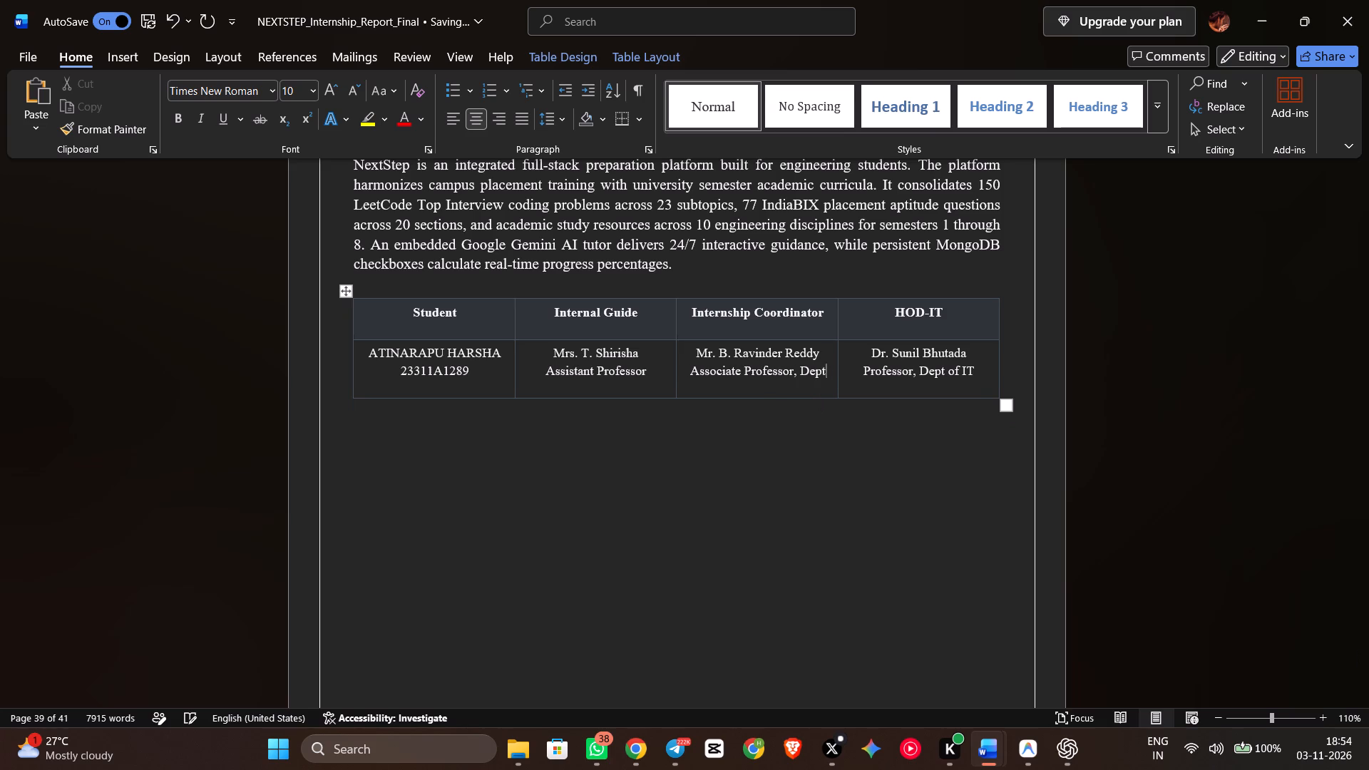
{"action": "key", "text": "BackSpace"}
{"action": "key", "text": "BackSpace"}
{"action": "key", "text": "BackSpace"}
{"action": "key", "text": "BackSpace"}
{"action": "key", "text": "BackSpace"}
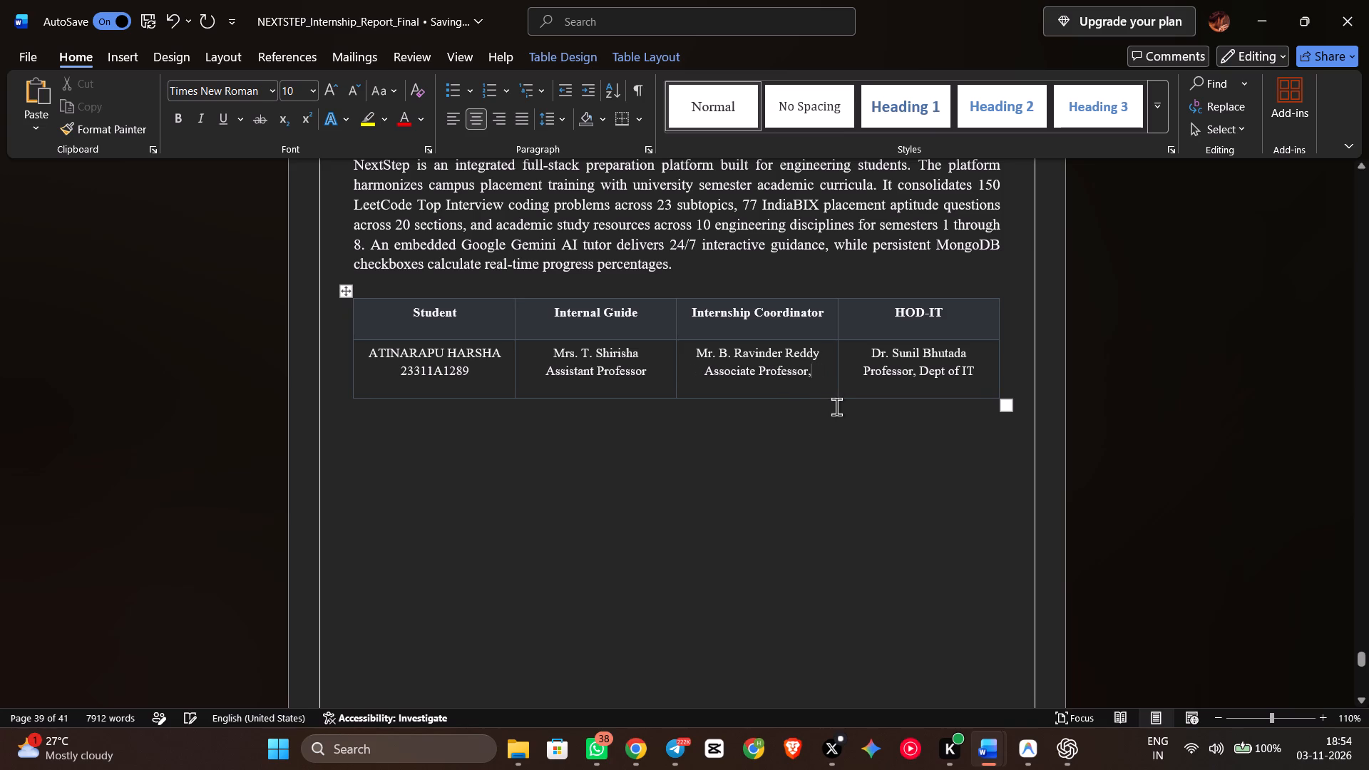
{"action": "key", "text": "BackSpace"}
Replace the "HOD-IT" heading in the names table with "Head Of the Department".
{"action": "left_click_drag", "start_coordinate": [951, 315], "coordinate": [906, 313]}
{"action": "type", "text": "Head"}
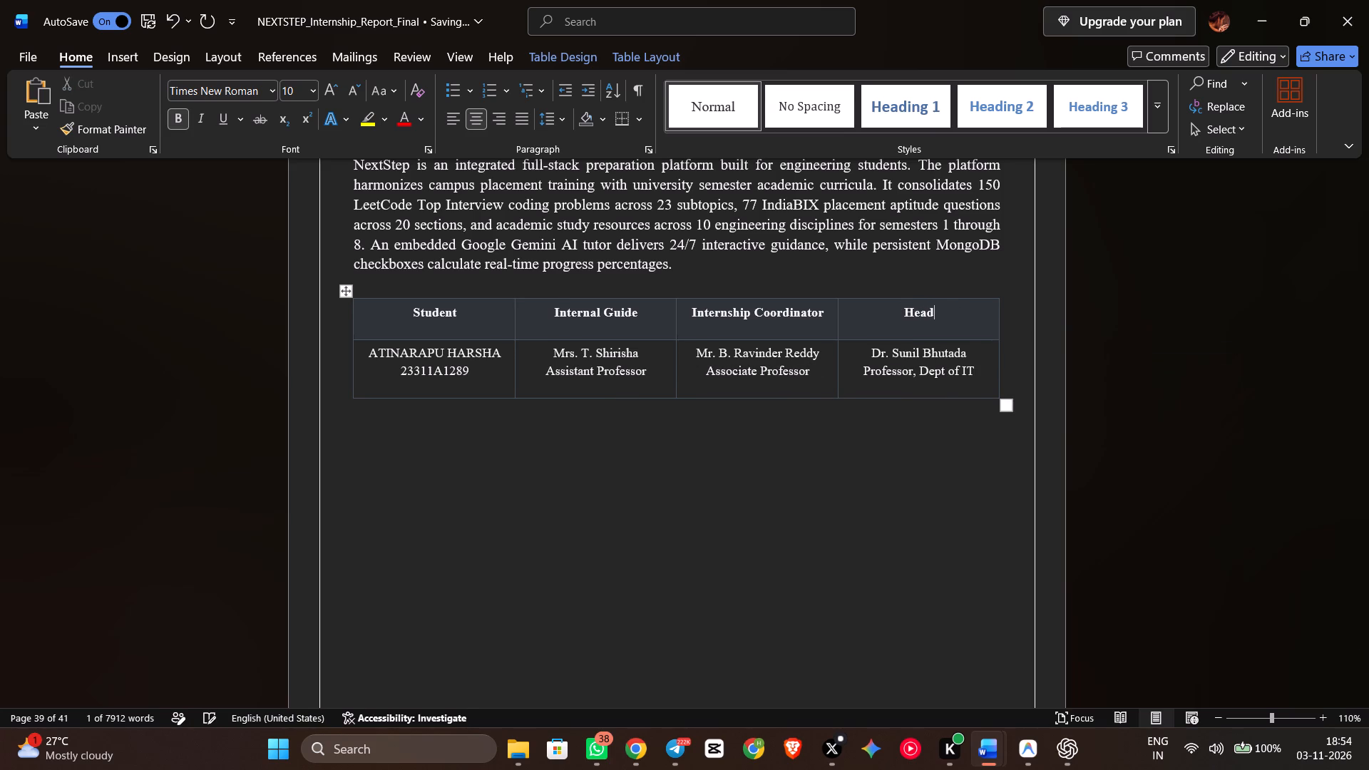
{"action": "key", "text": "space"}
{"action": "type", "text": "Of"}
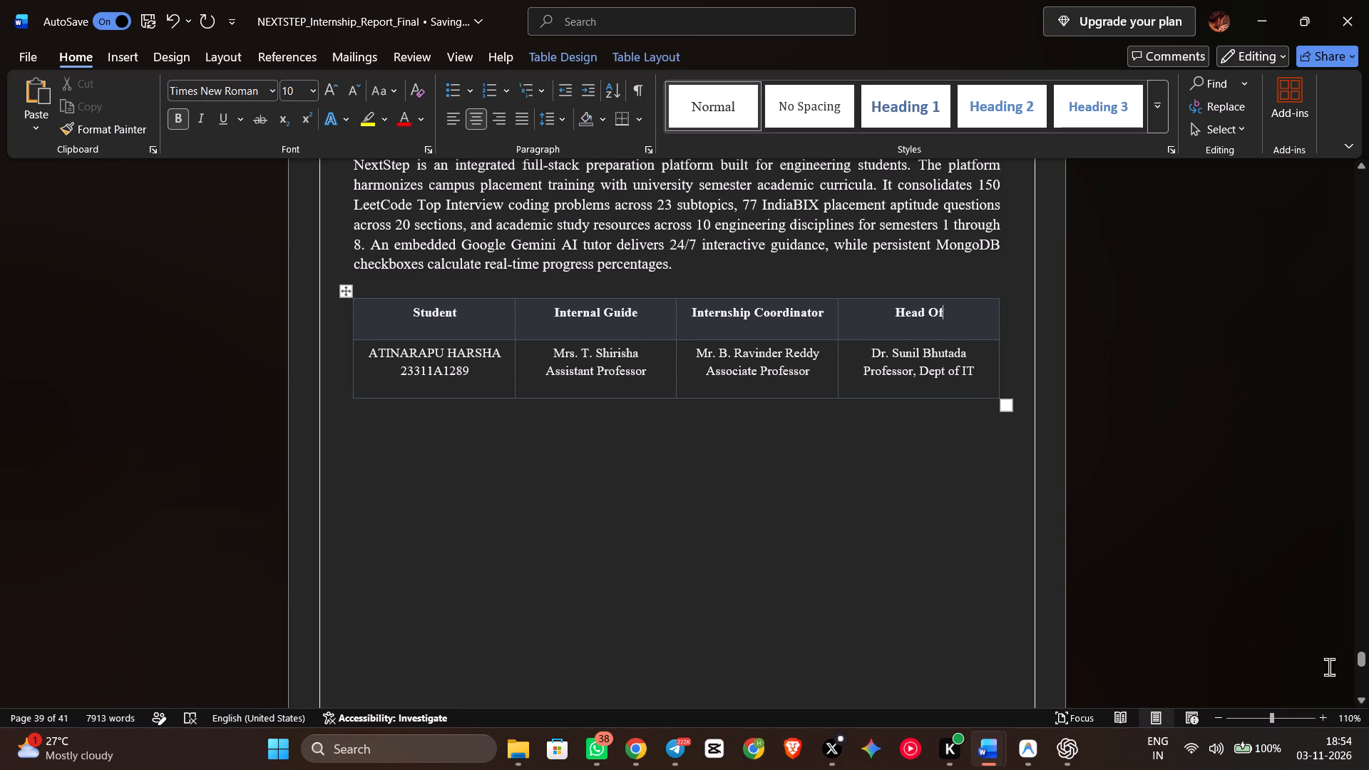
{"action": "left_click", "coordinate": [1364, 660]}
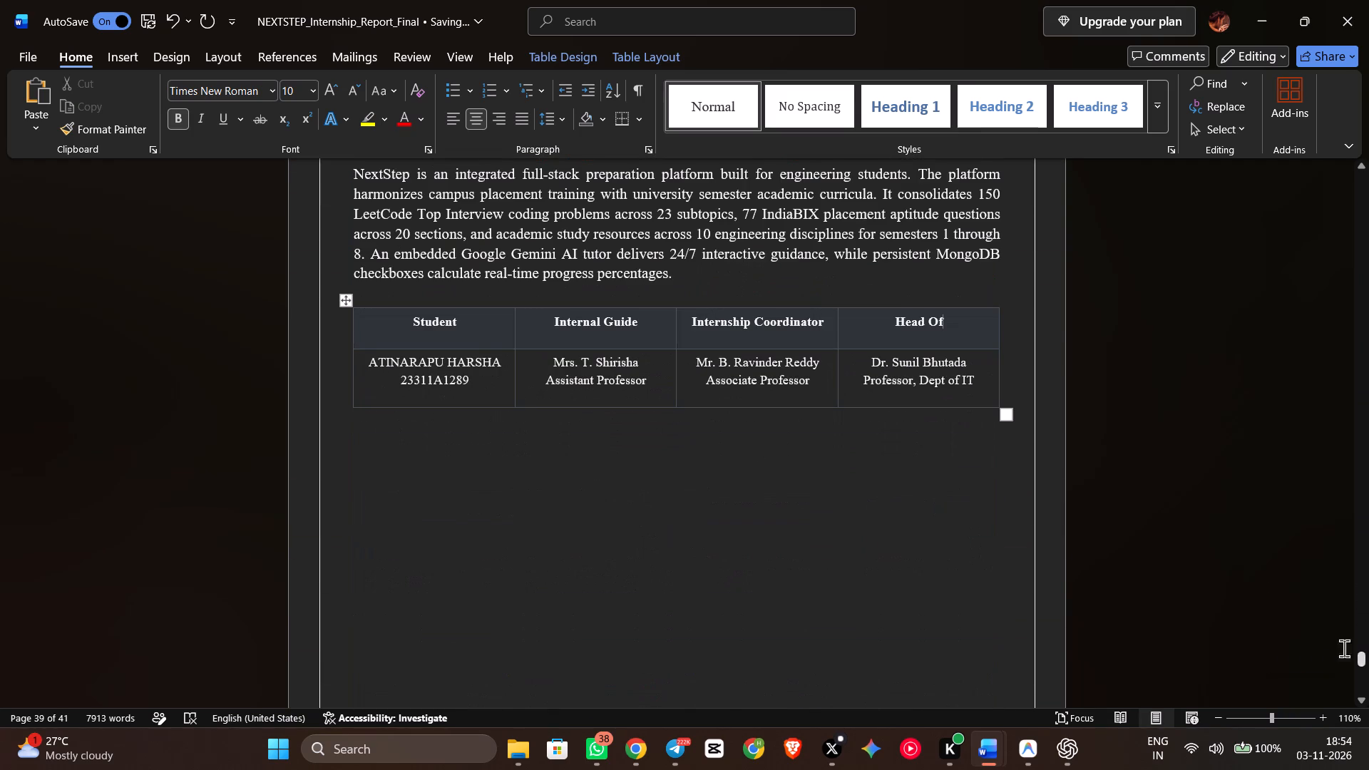
{"action": "key", "text": "space"}
{"action": "type", "text": "the Department"}
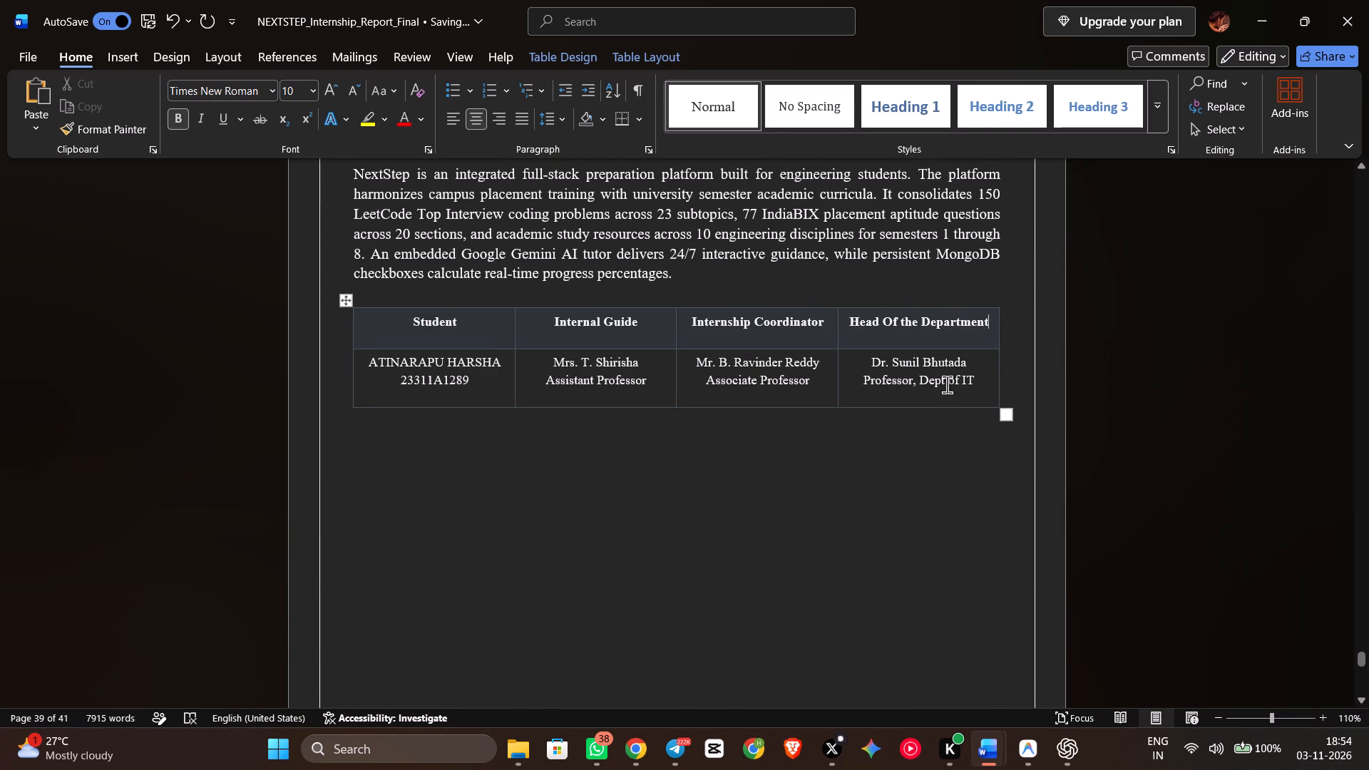
{"action": "left_click", "coordinate": [517, 470]}
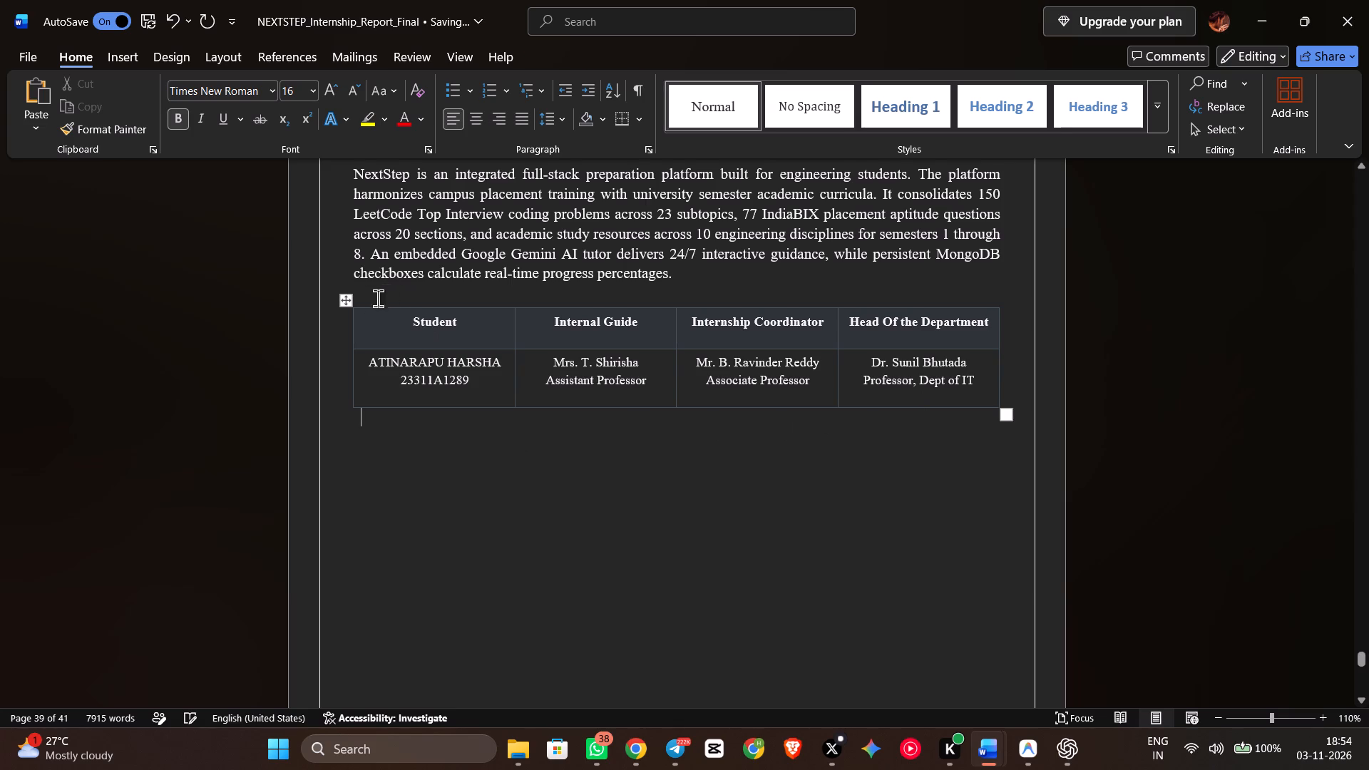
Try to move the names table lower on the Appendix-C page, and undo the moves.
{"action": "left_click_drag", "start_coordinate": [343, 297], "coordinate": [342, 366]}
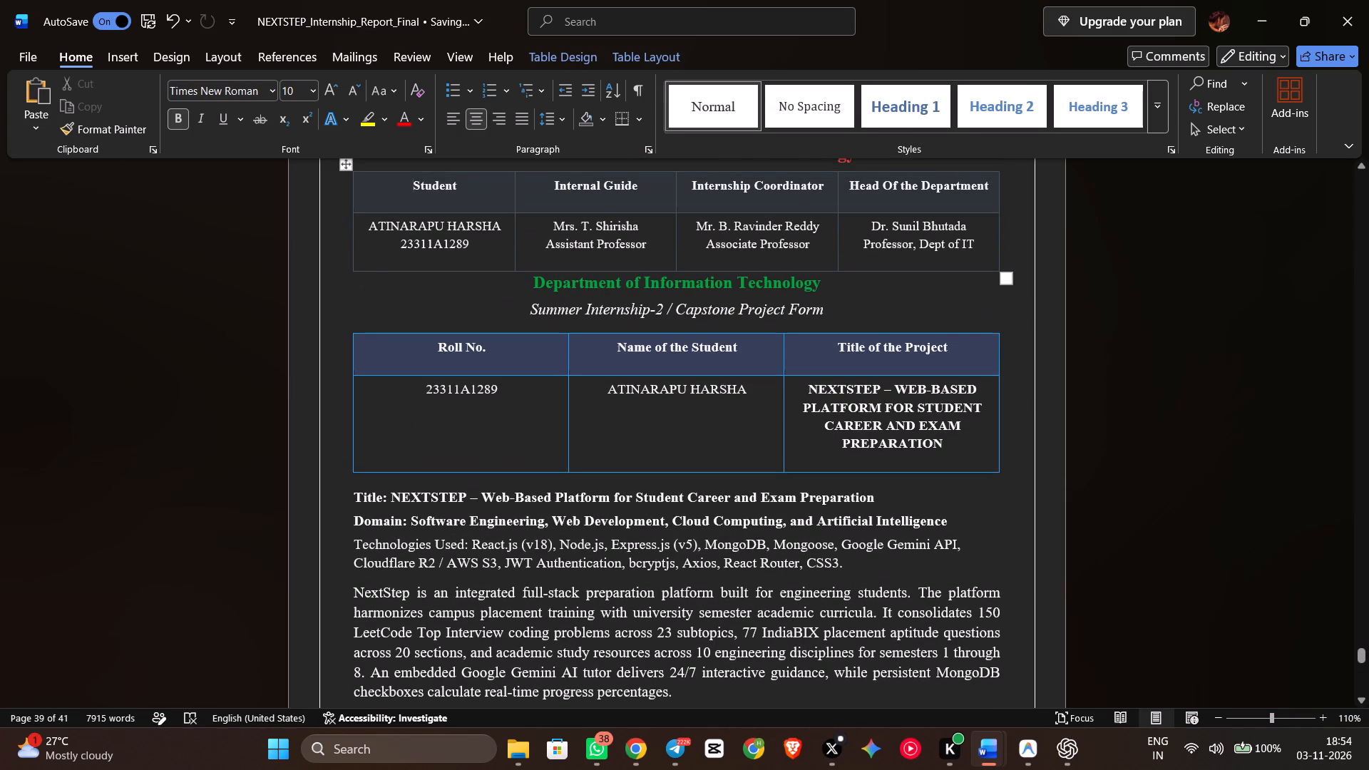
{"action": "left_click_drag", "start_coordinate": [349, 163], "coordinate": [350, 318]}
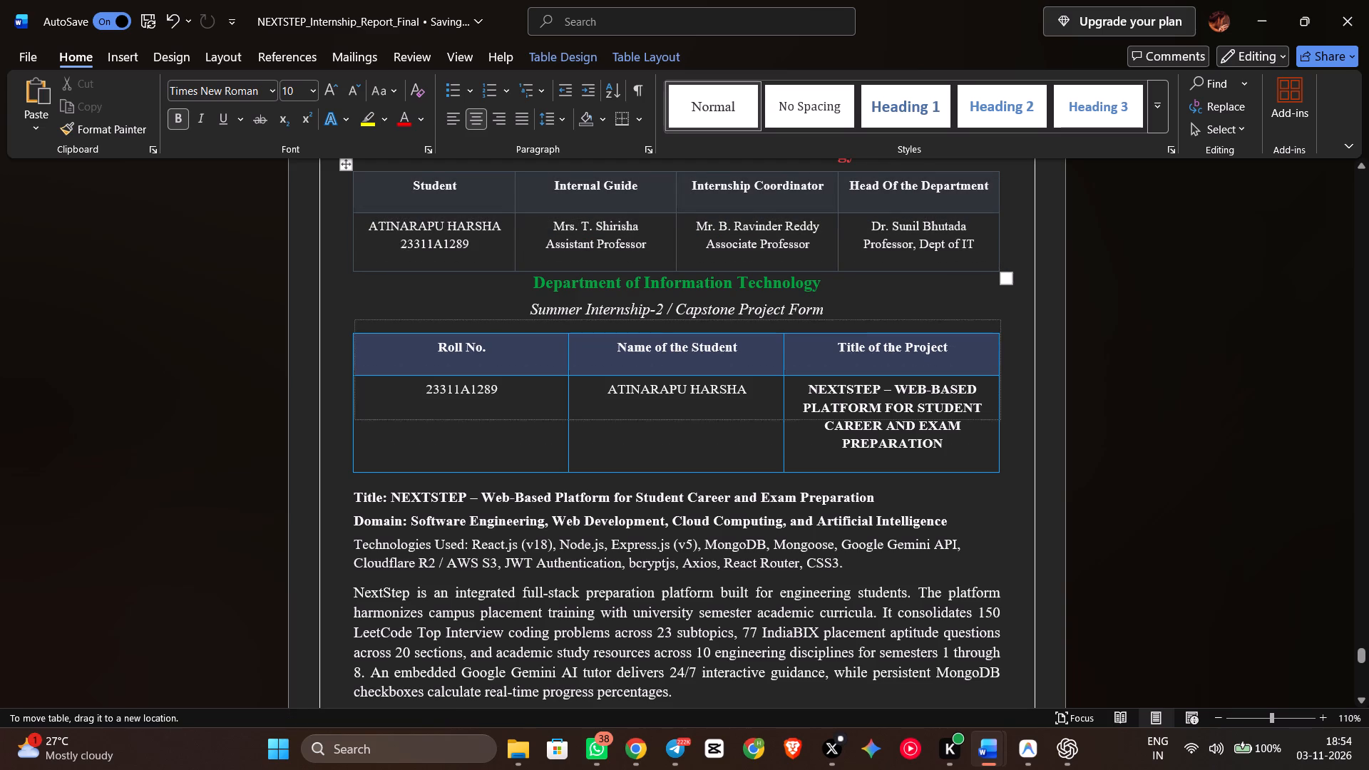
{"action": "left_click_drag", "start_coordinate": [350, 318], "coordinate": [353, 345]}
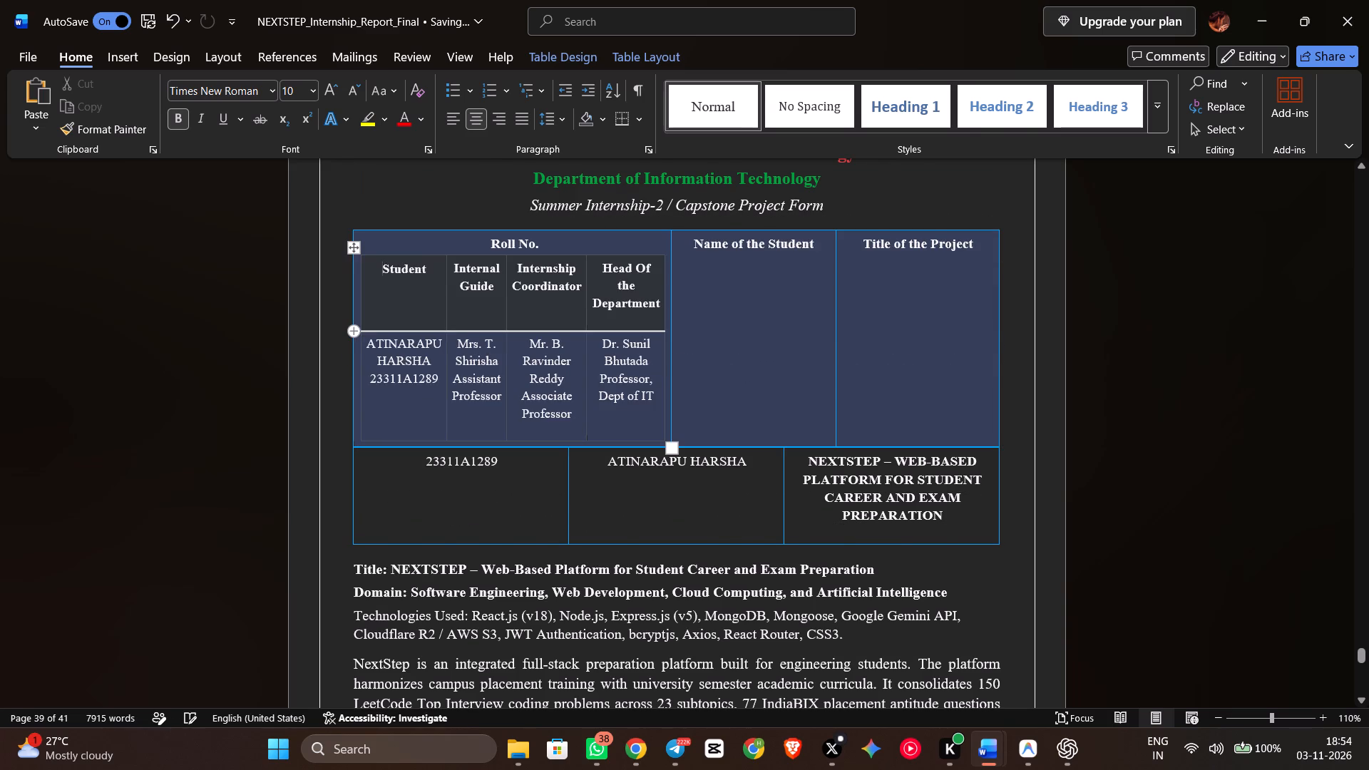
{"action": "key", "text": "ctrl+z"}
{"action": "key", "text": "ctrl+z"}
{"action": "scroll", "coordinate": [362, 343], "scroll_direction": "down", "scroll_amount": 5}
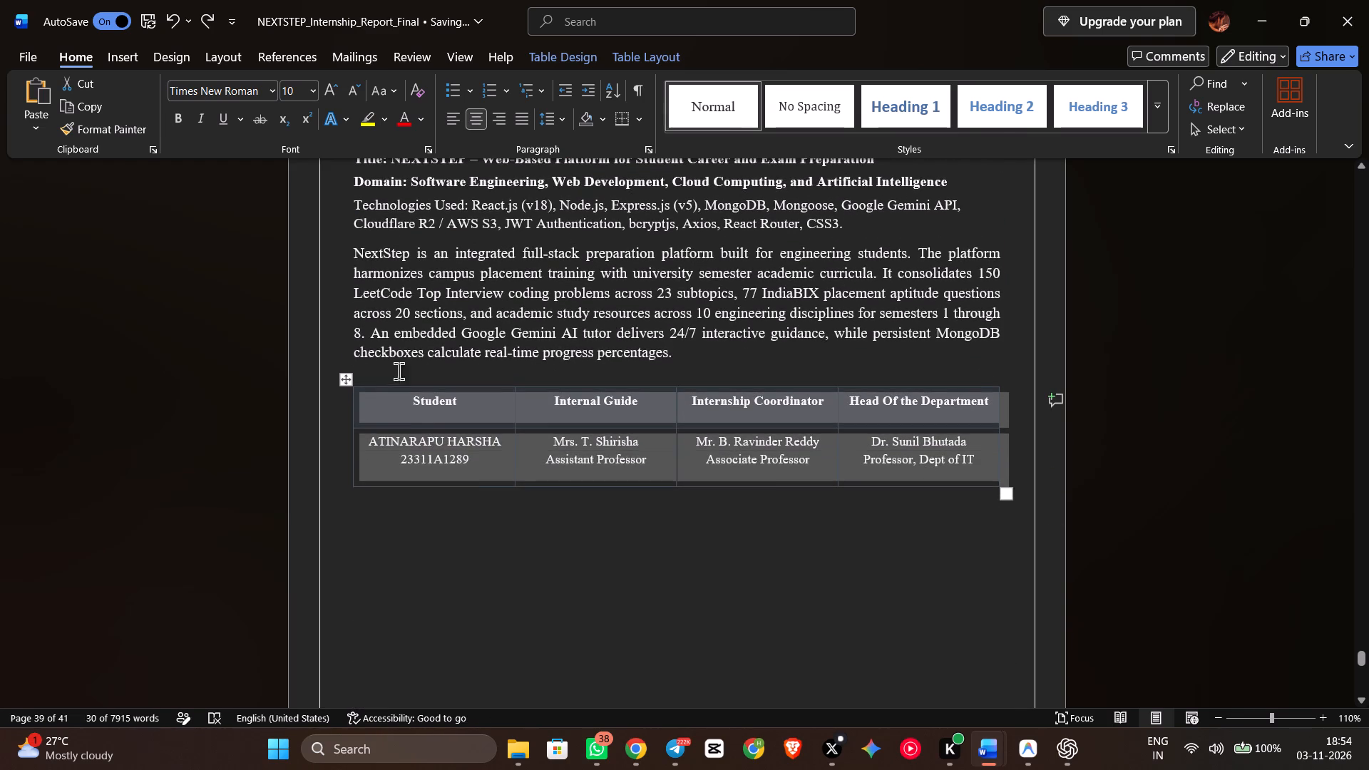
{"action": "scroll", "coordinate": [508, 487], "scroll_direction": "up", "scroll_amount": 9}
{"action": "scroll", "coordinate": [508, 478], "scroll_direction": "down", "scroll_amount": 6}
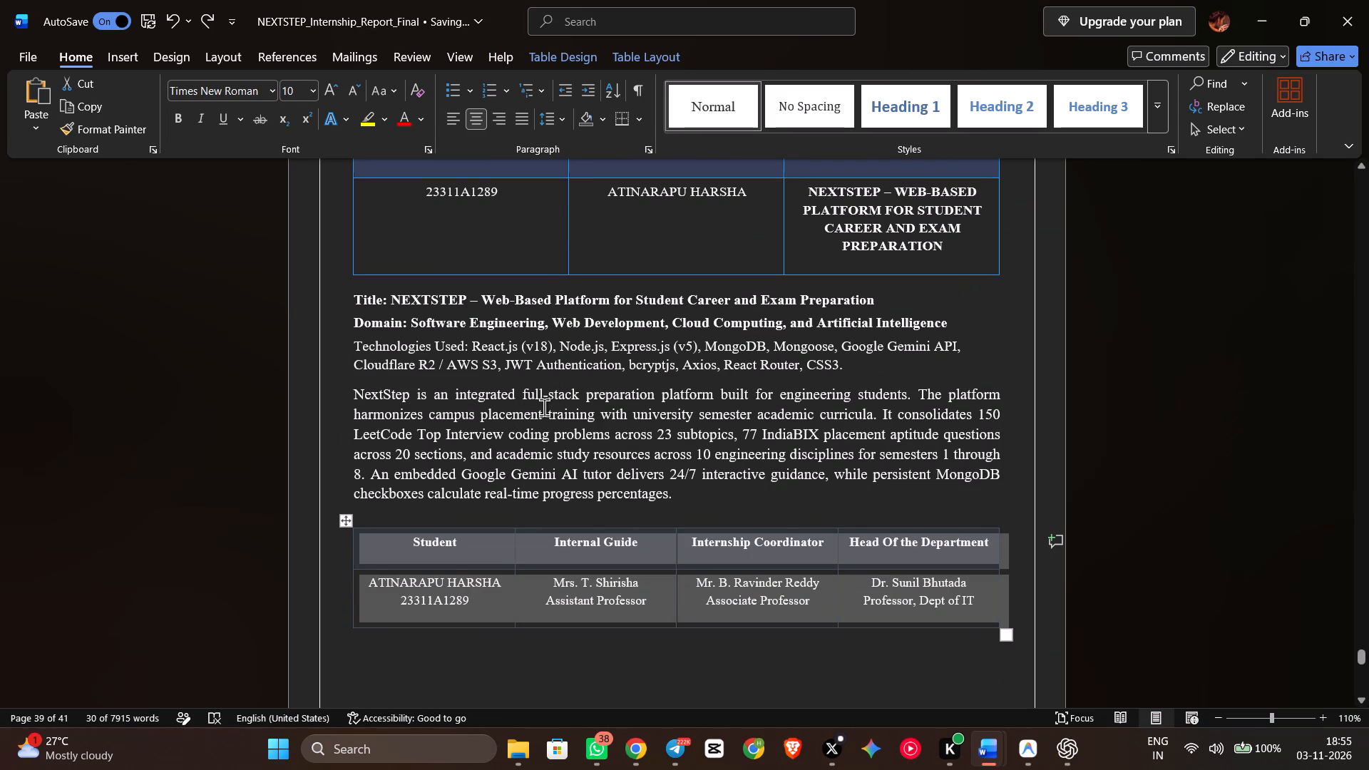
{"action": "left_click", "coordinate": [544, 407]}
Move the Appendix-C names table further down the page, leaving blank space between it and the project description paragraph.
{"action": "scroll", "coordinate": [544, 407], "scroll_direction": "down", "scroll_amount": 5}
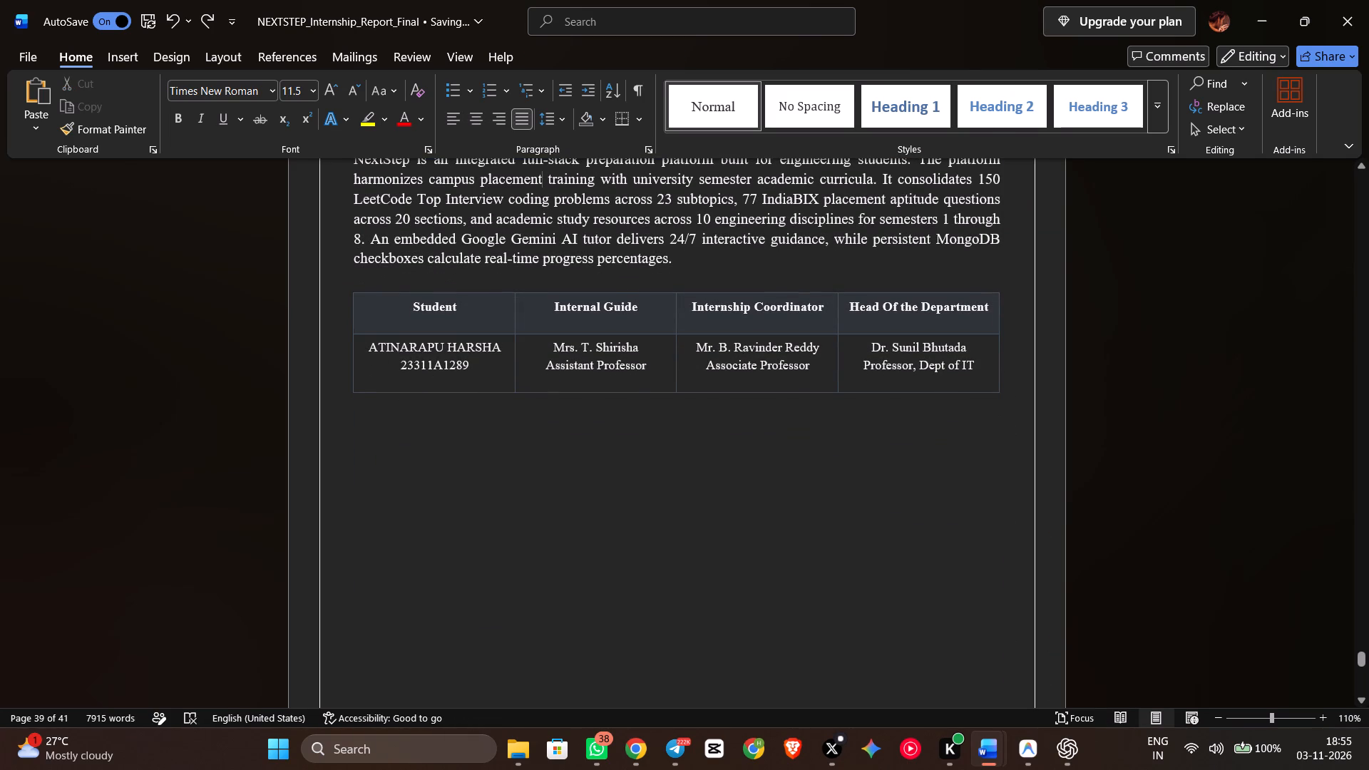
{"action": "left_click_drag", "start_coordinate": [346, 281], "coordinate": [354, 366]}
{"action": "left_click", "coordinate": [398, 433]}
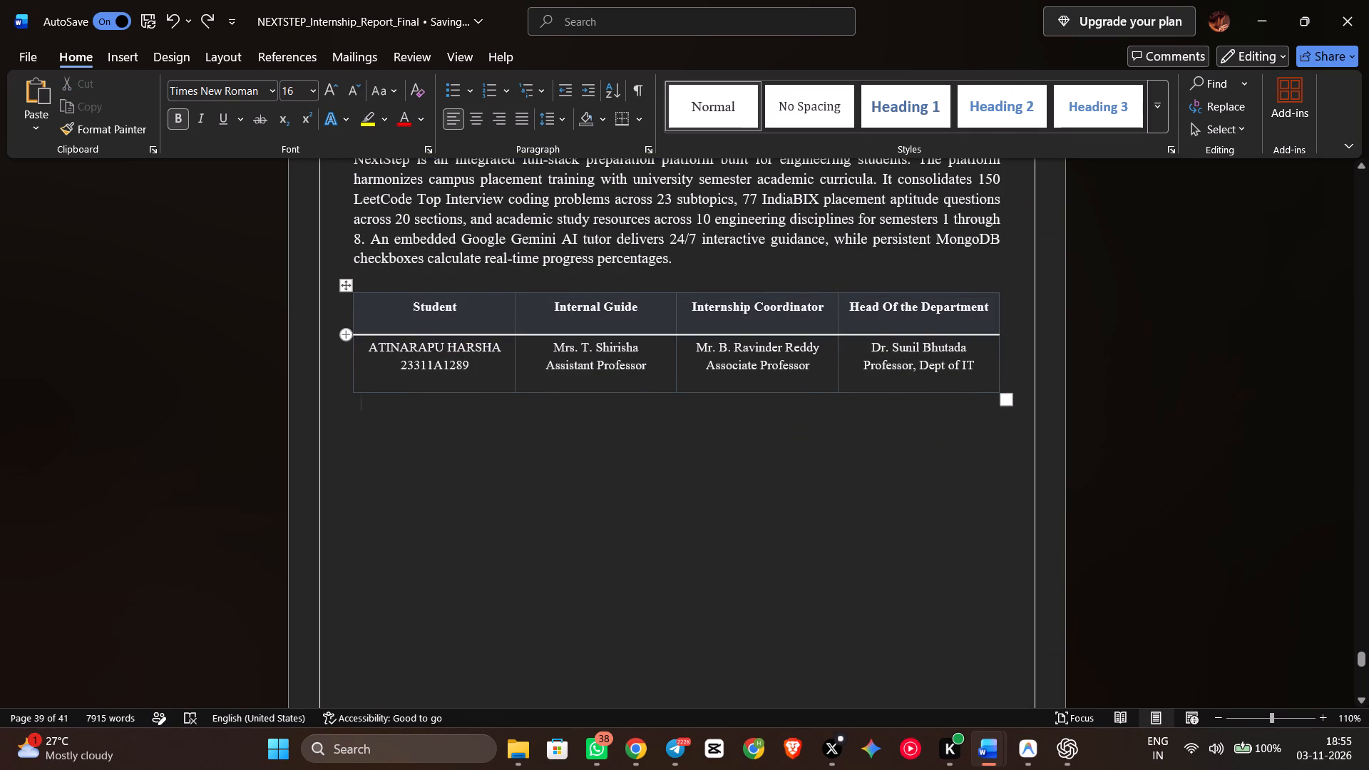
{"action": "left_click_drag", "start_coordinate": [344, 287], "coordinate": [346, 359]}
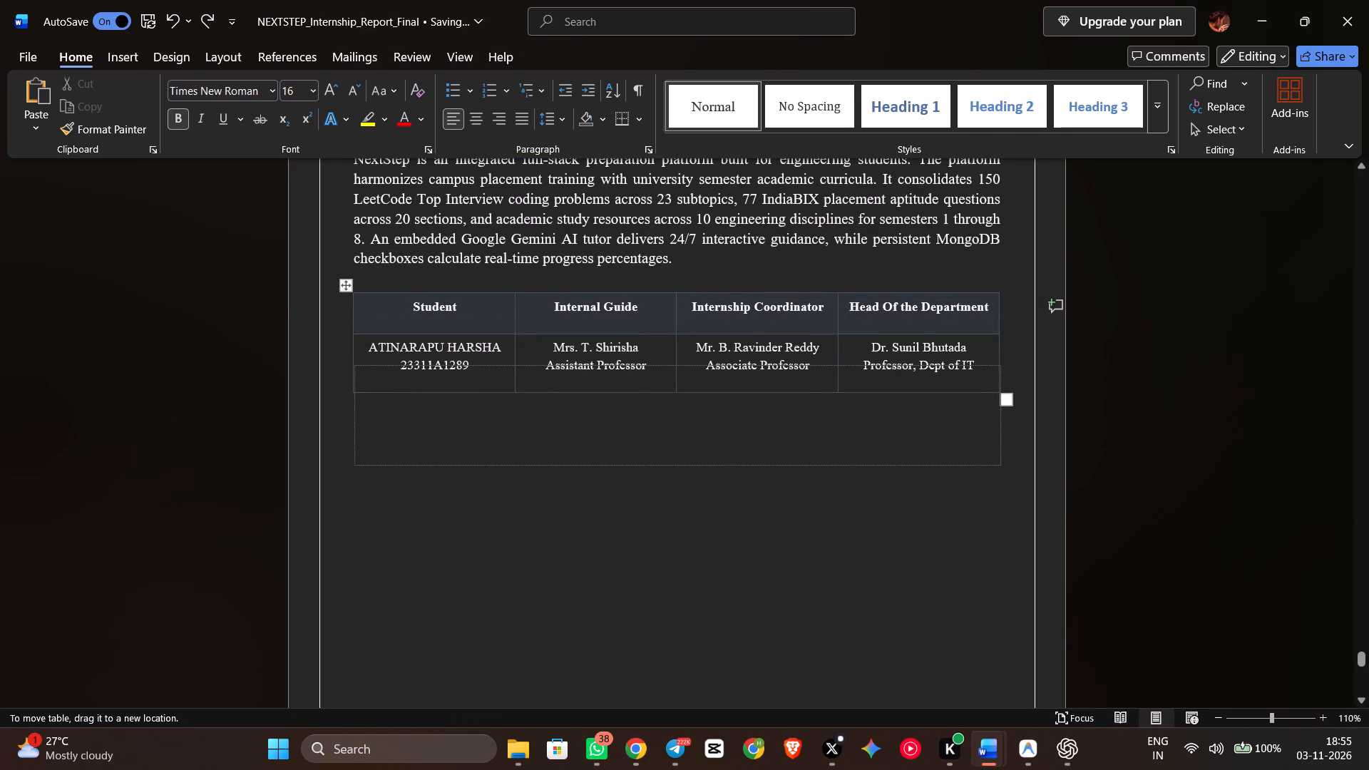
{"action": "left_click_drag", "start_coordinate": [346, 359], "coordinate": [345, 361]}
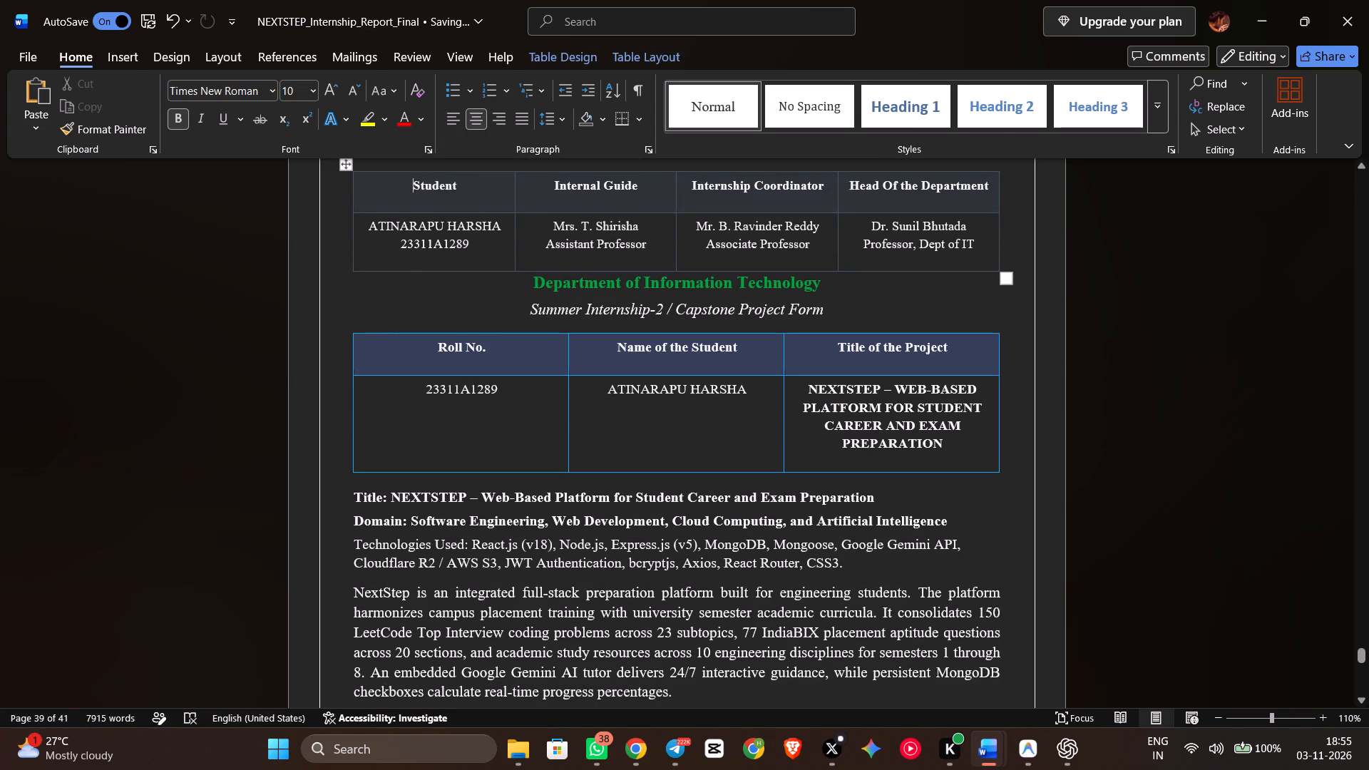
{"action": "left_click_drag", "start_coordinate": [345, 168], "coordinate": [347, 662]}
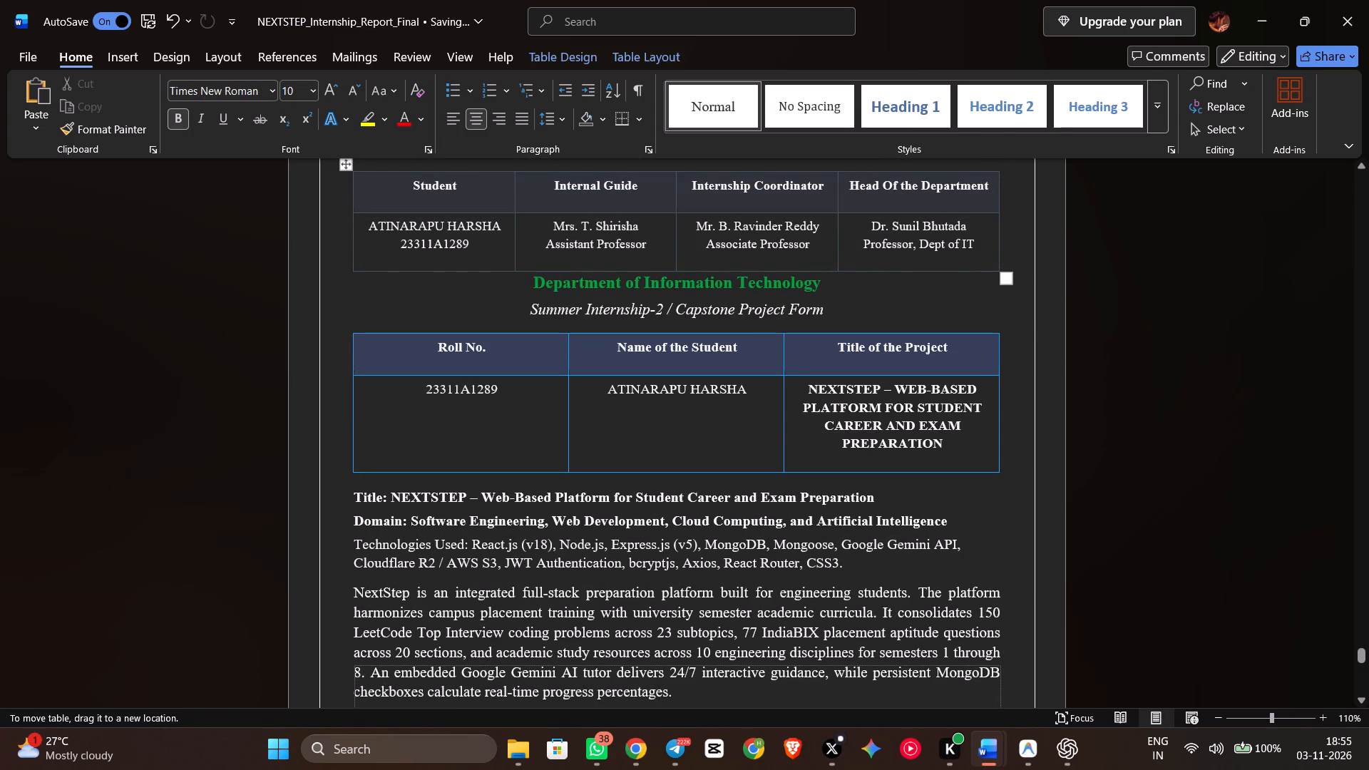
{"action": "left_click_drag", "start_coordinate": [347, 662], "coordinate": [345, 585]}
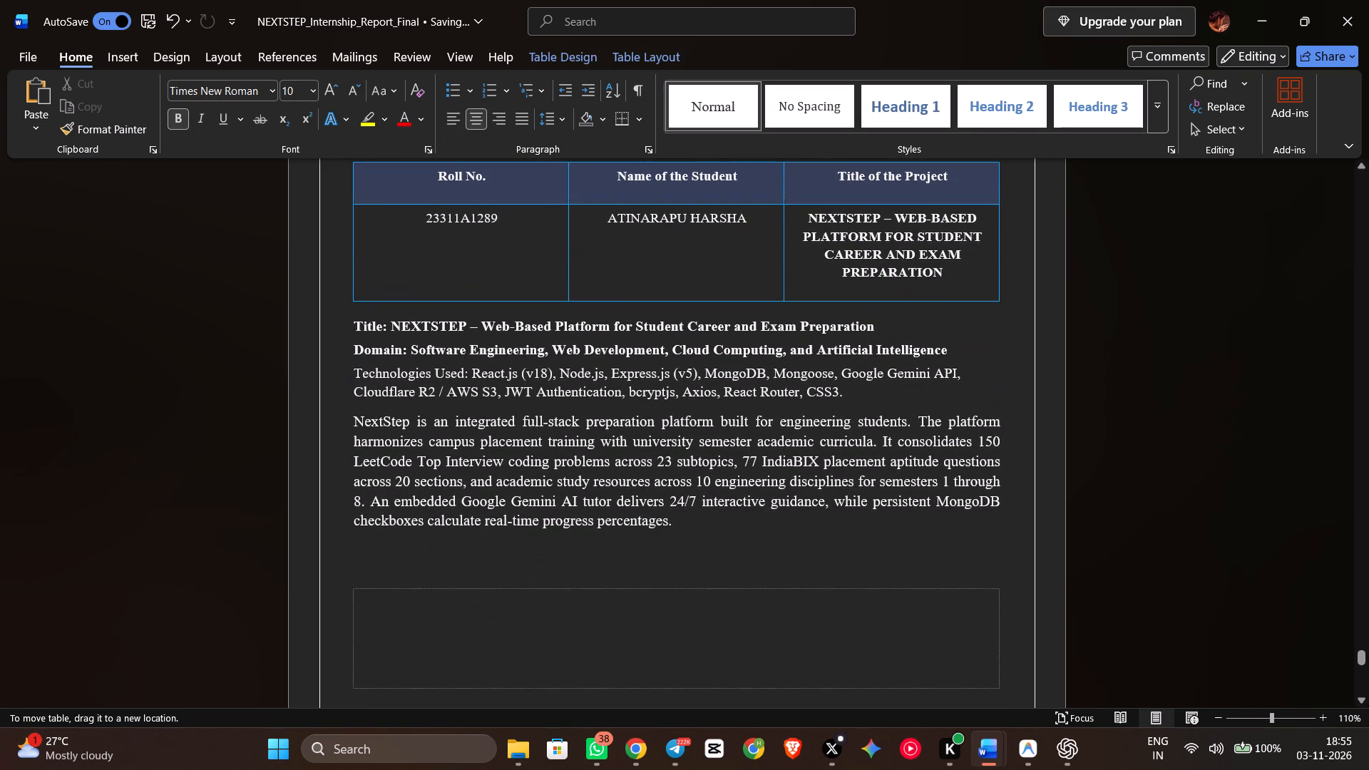
{"action": "left_click_drag", "start_coordinate": [345, 585], "coordinate": [349, 612]}
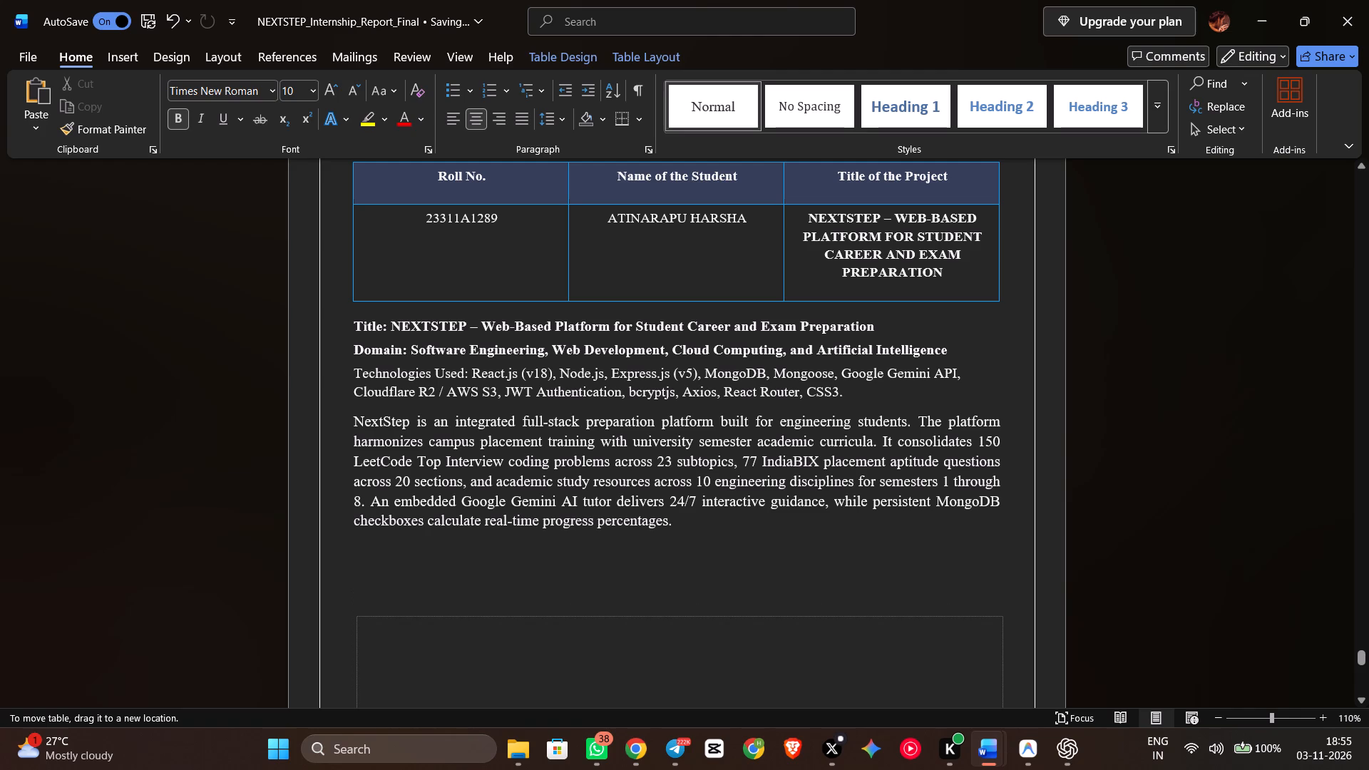
{"action": "left_click_drag", "start_coordinate": [349, 612], "coordinate": [349, 626]}
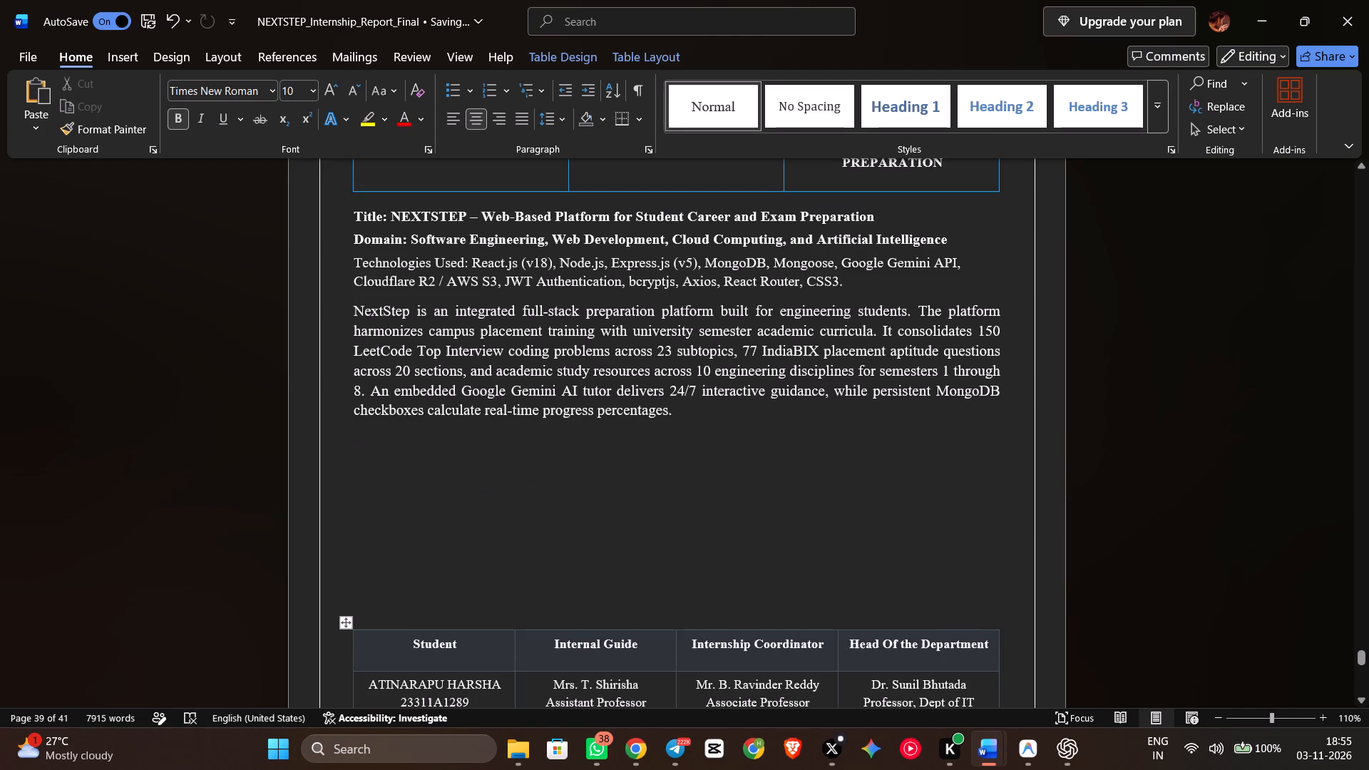
{"action": "scroll", "coordinate": [350, 531], "scroll_direction": "down", "scroll_amount": 7}
{"action": "scroll", "coordinate": [354, 503], "scroll_direction": "up", "scroll_amount": 6}
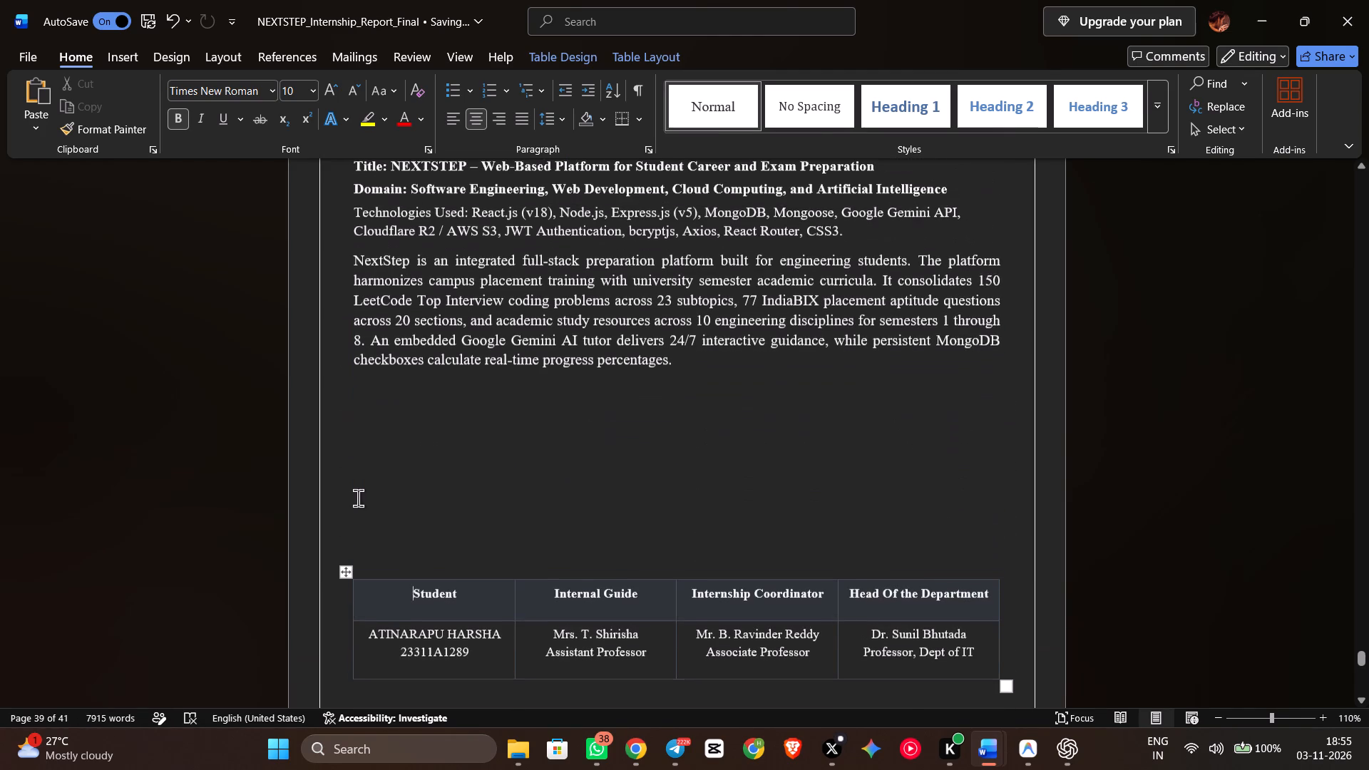
Move the names table back up slightly to reduce the gap below the project description paragraph.
{"action": "left_click_drag", "start_coordinate": [341, 570], "coordinate": [344, 549]}
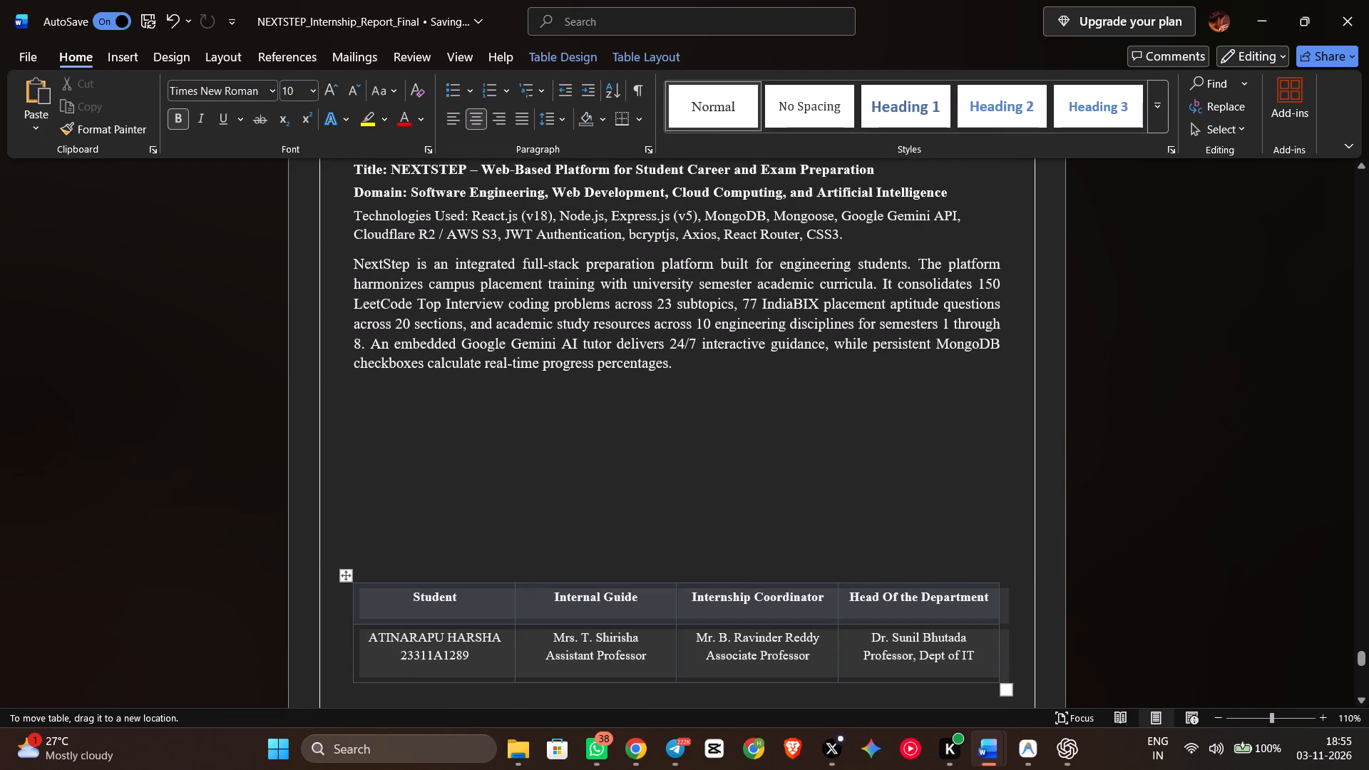
{"action": "left_click_drag", "start_coordinate": [344, 549], "coordinate": [342, 514]}
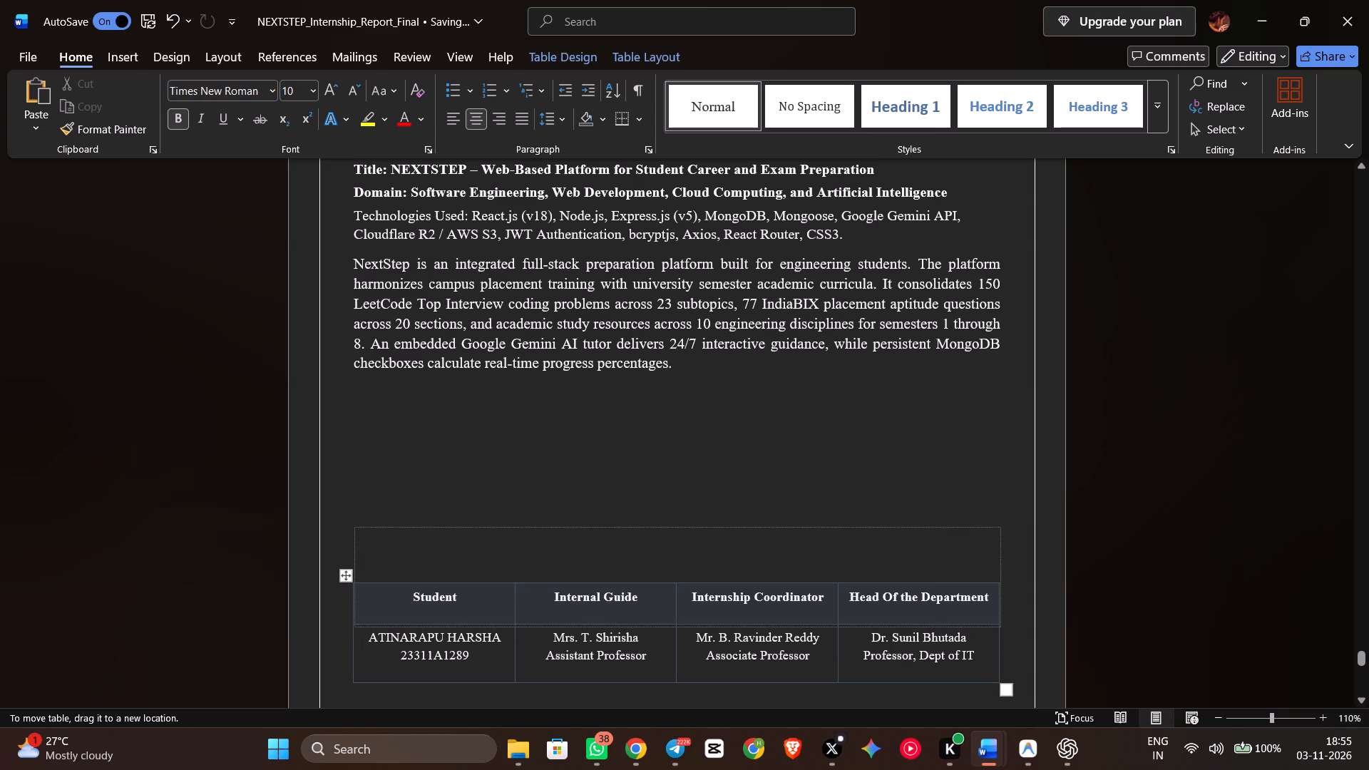
{"action": "left_click_drag", "start_coordinate": [342, 514], "coordinate": [342, 496]}
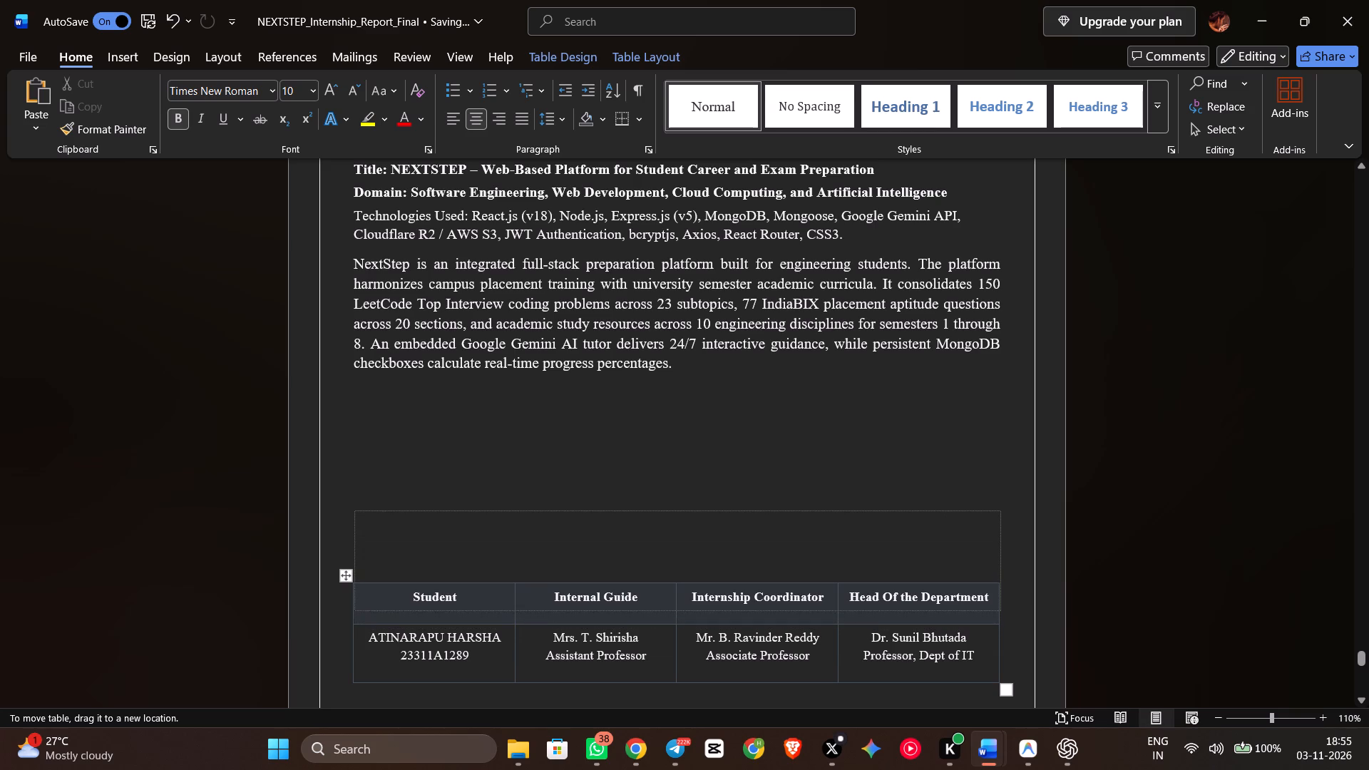
{"action": "left_click_drag", "start_coordinate": [342, 496], "coordinate": [343, 491]}
Review the Appendix-C page layout and examine the Appendix-D tables, including the names table with its role headings and designations.
{"action": "scroll", "coordinate": [368, 455], "scroll_direction": "up", "scroll_amount": 4}
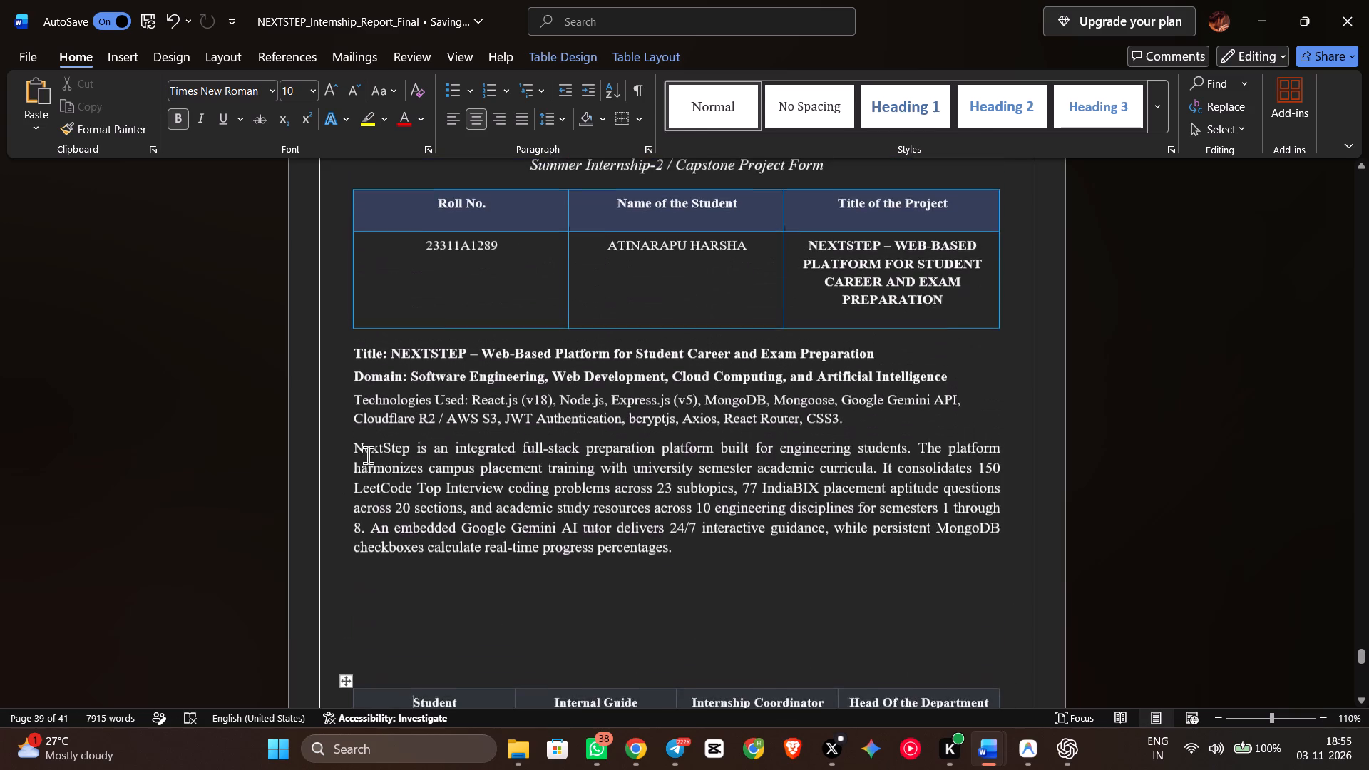
{"action": "scroll", "coordinate": [368, 455], "scroll_direction": "up", "scroll_amount": 6}
{"action": "scroll", "coordinate": [368, 455], "scroll_direction": "down", "scroll_amount": 6}
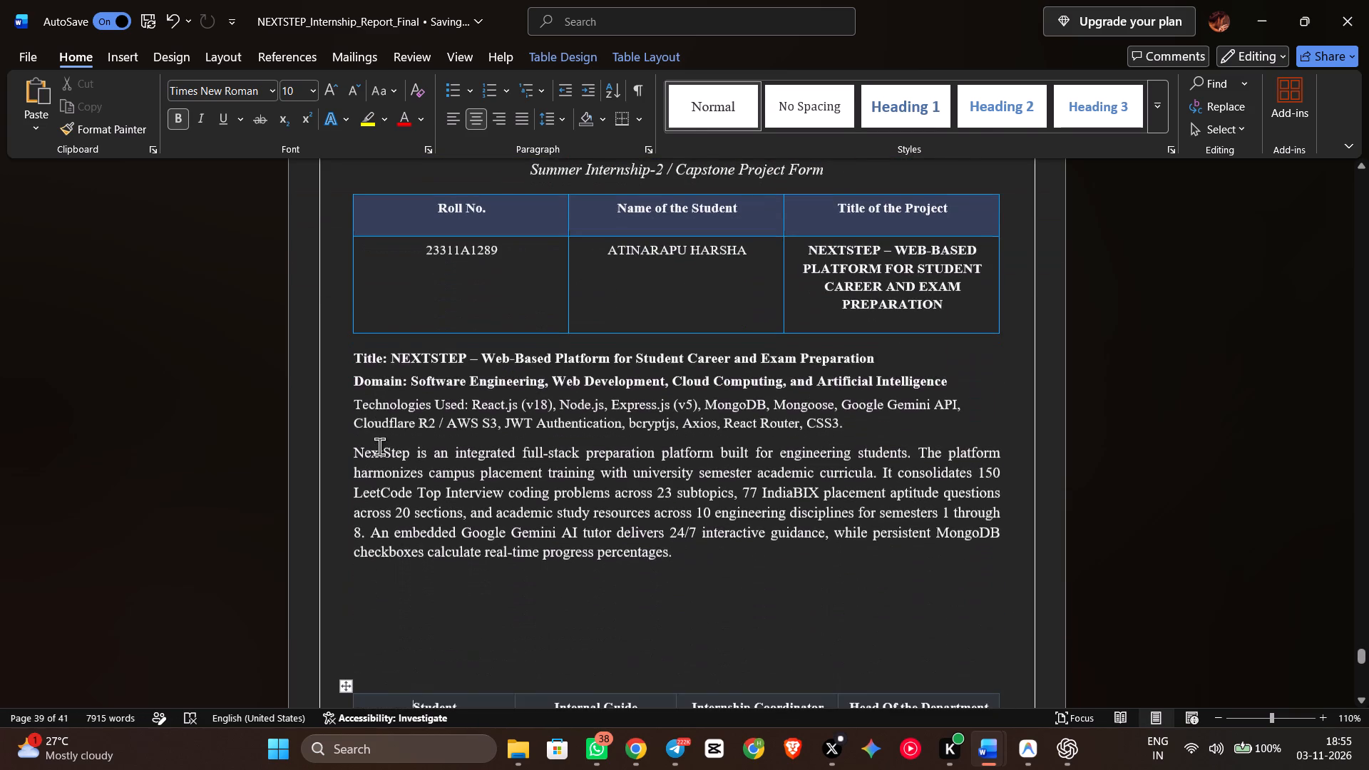
{"action": "scroll", "coordinate": [379, 446], "scroll_direction": "down", "scroll_amount": 18}
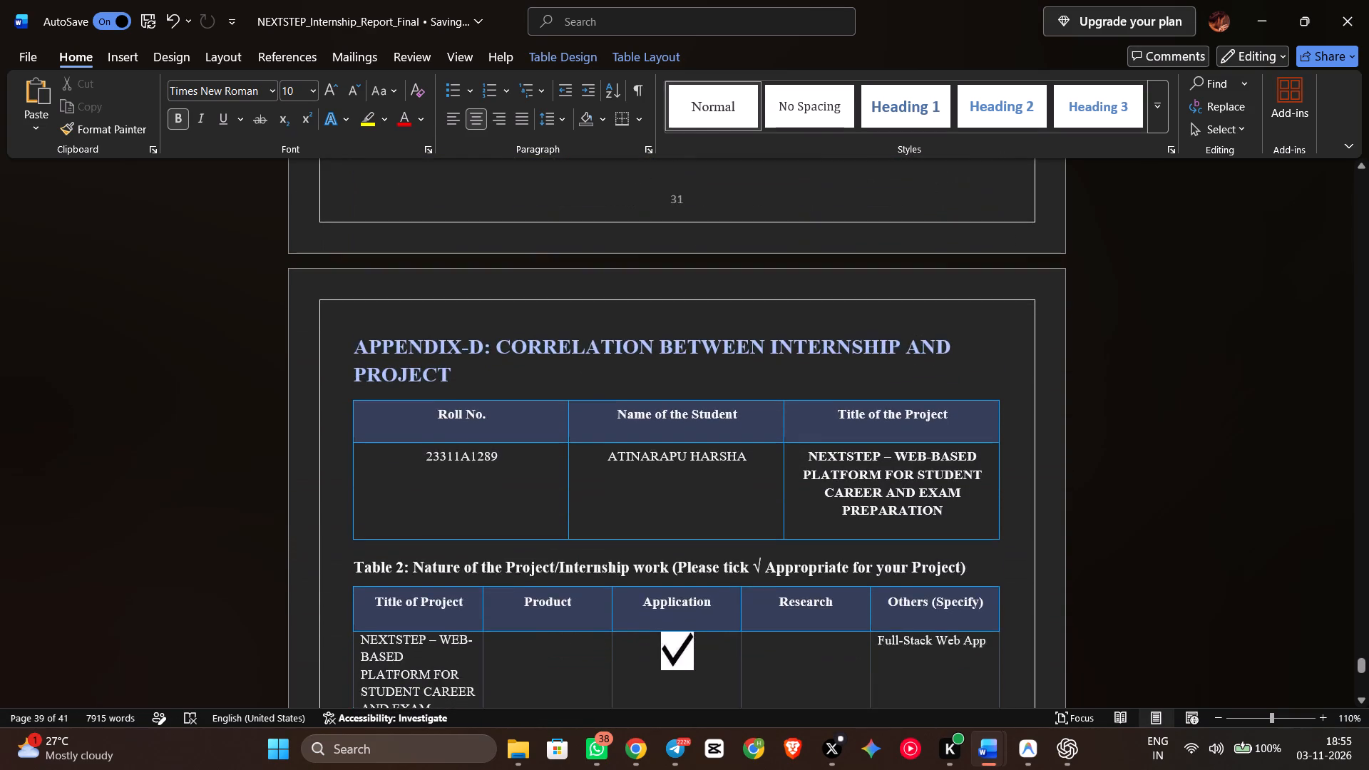
{"action": "scroll", "coordinate": [384, 442], "scroll_direction": "down", "scroll_amount": 9}
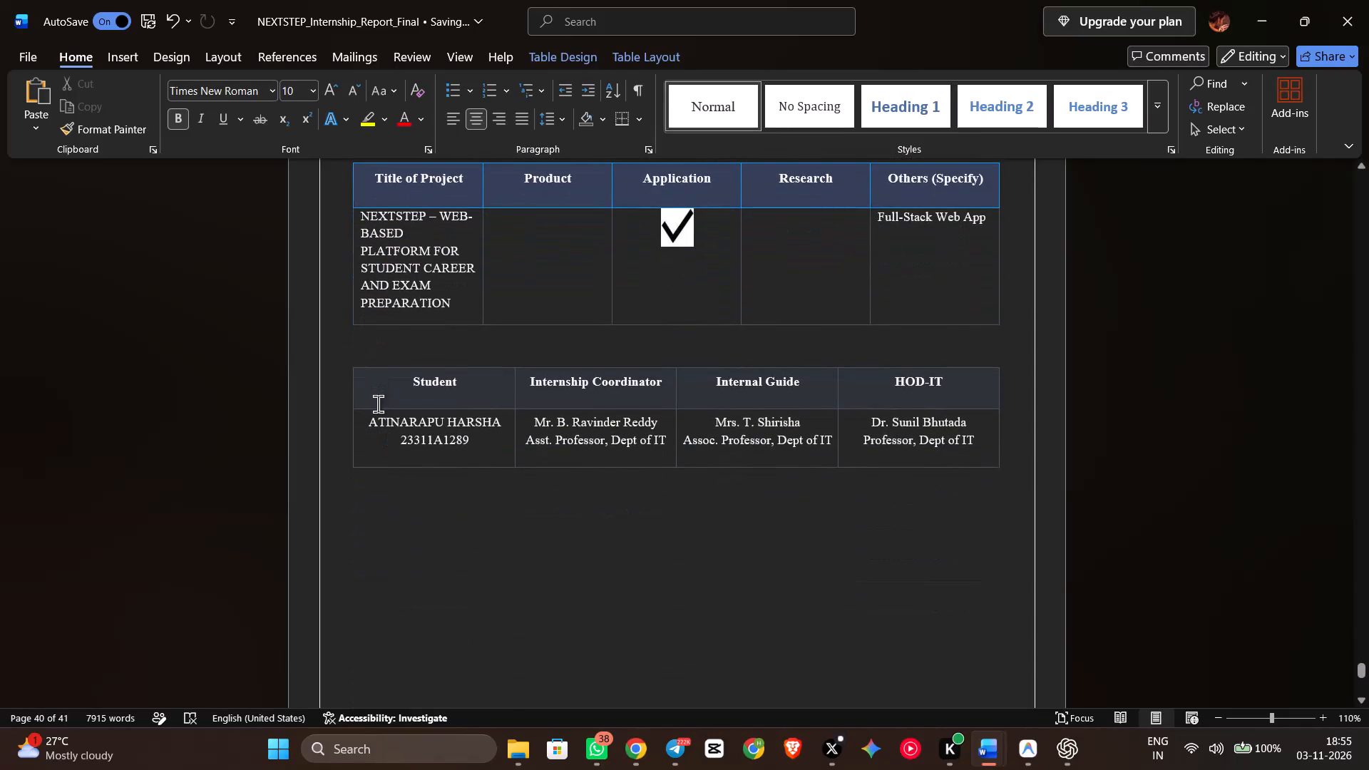
Copy the whole names table with the Internal Guide and Head Of the Department headings from the Appendix-C page.
{"action": "scroll", "coordinate": [650, 518], "scroll_direction": "up", "scroll_amount": 13}
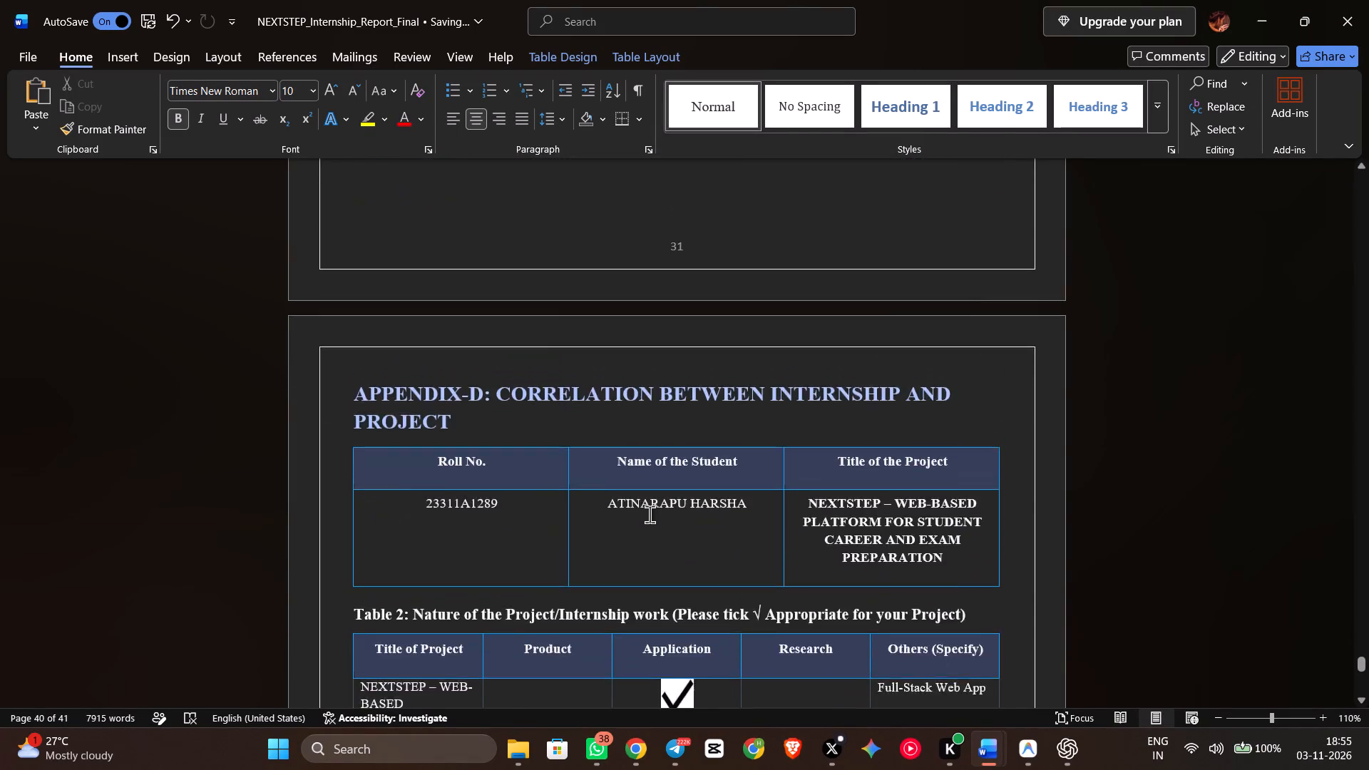
{"action": "scroll", "coordinate": [650, 514], "scroll_direction": "up", "scroll_amount": 7}
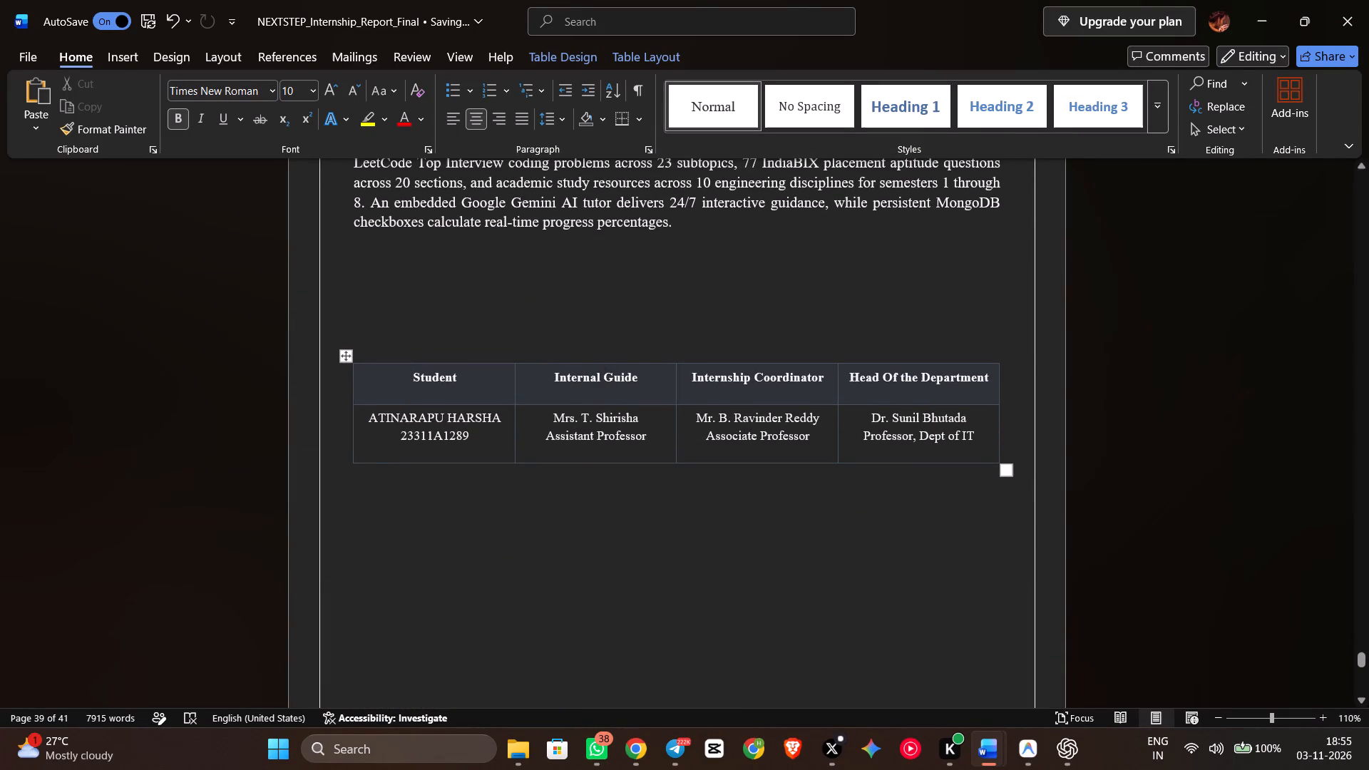
{"action": "right_click", "coordinate": [365, 374]}
{"action": "scroll", "coordinate": [365, 374], "scroll_direction": "up", "scroll_amount": 1}
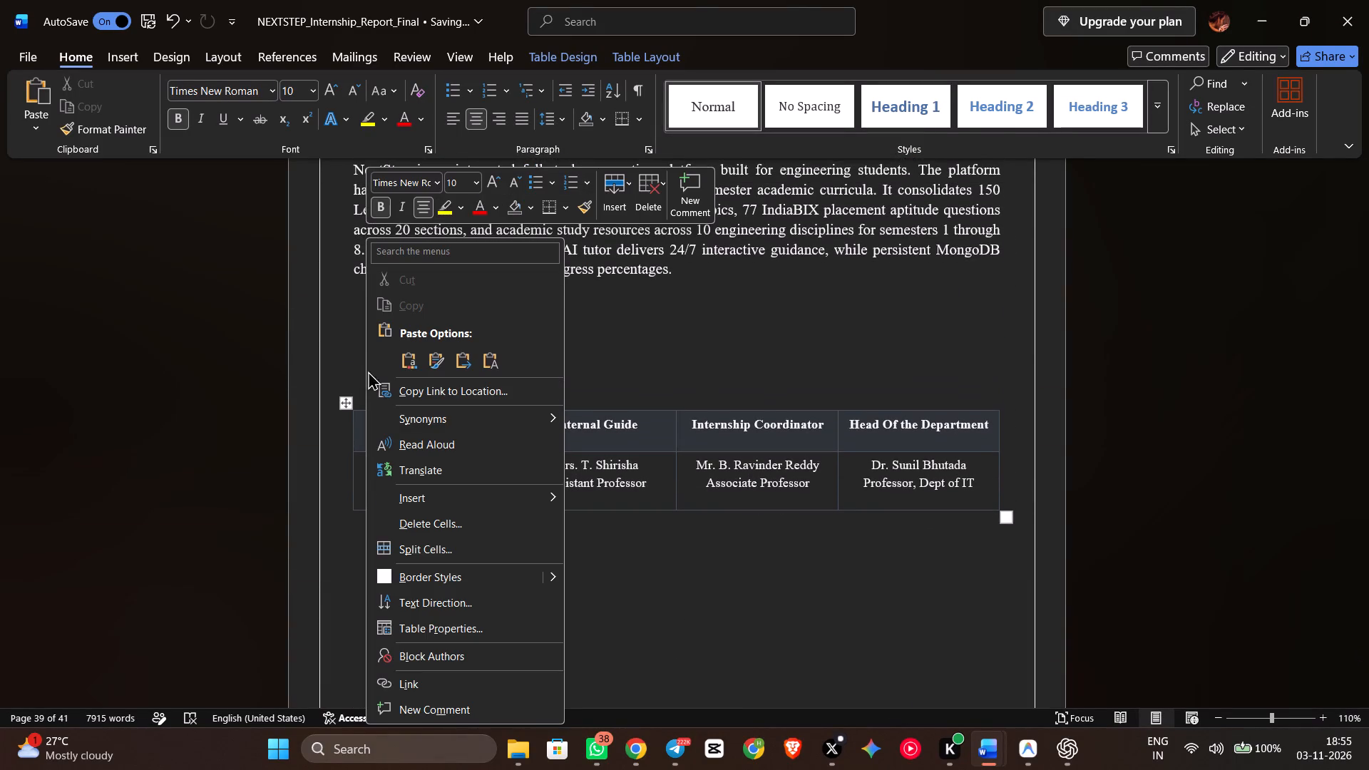
{"action": "left_click", "coordinate": [781, 335]}
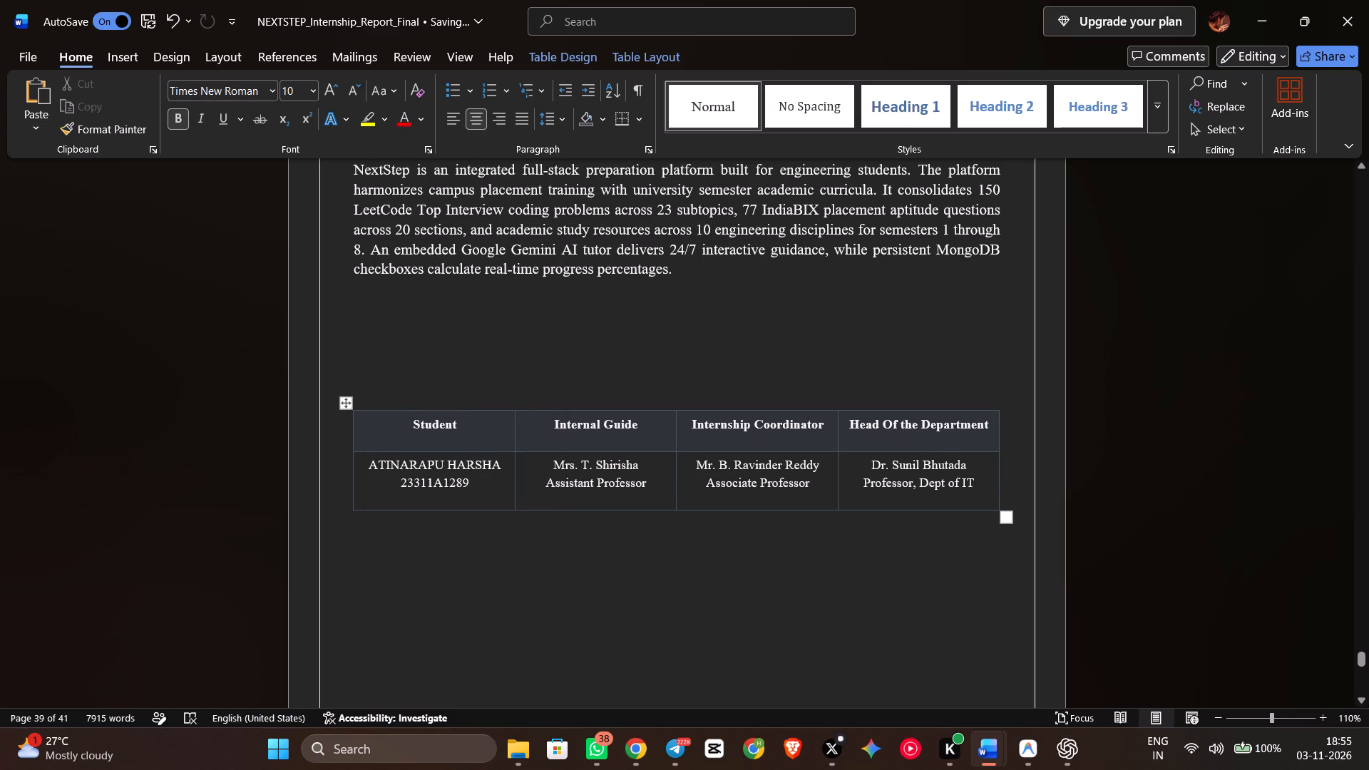
{"action": "left_click", "coordinate": [348, 400]}
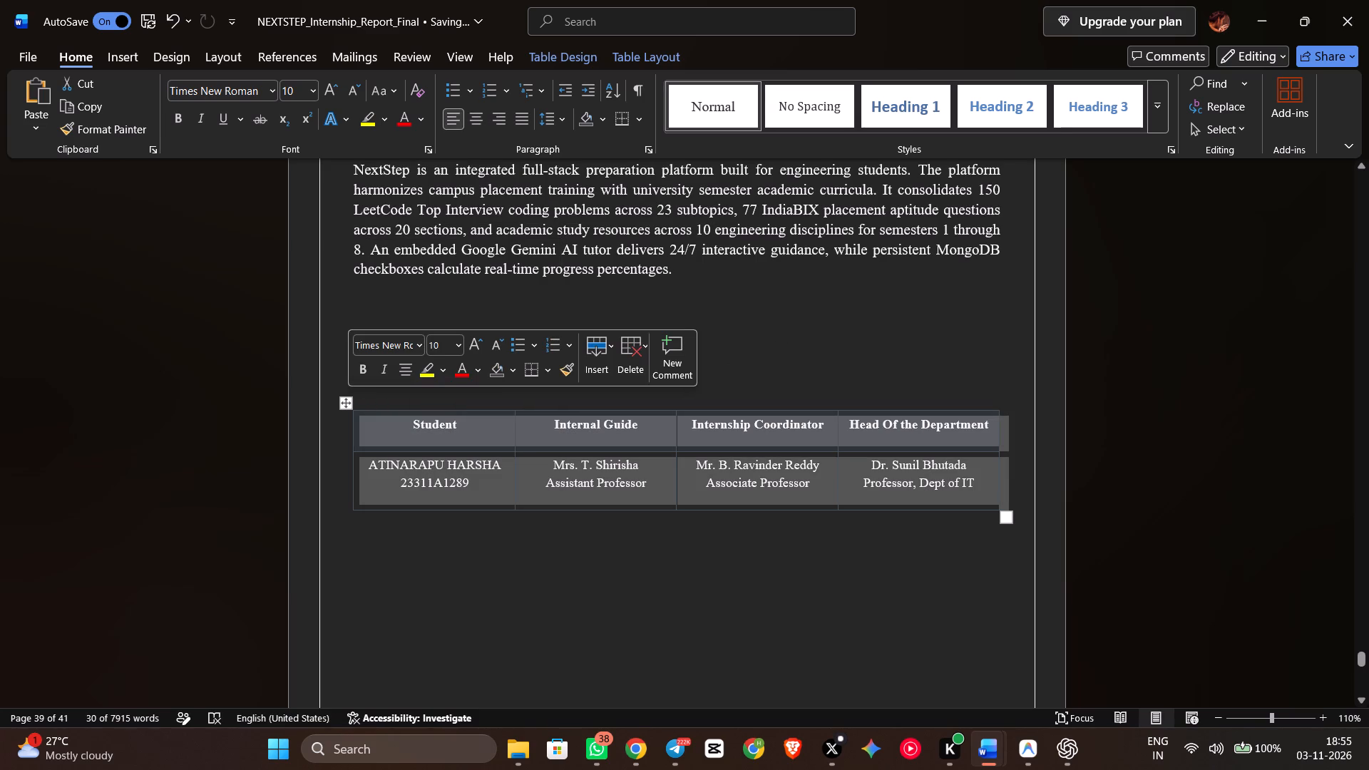
{"action": "key", "text": "ctrl+c"}
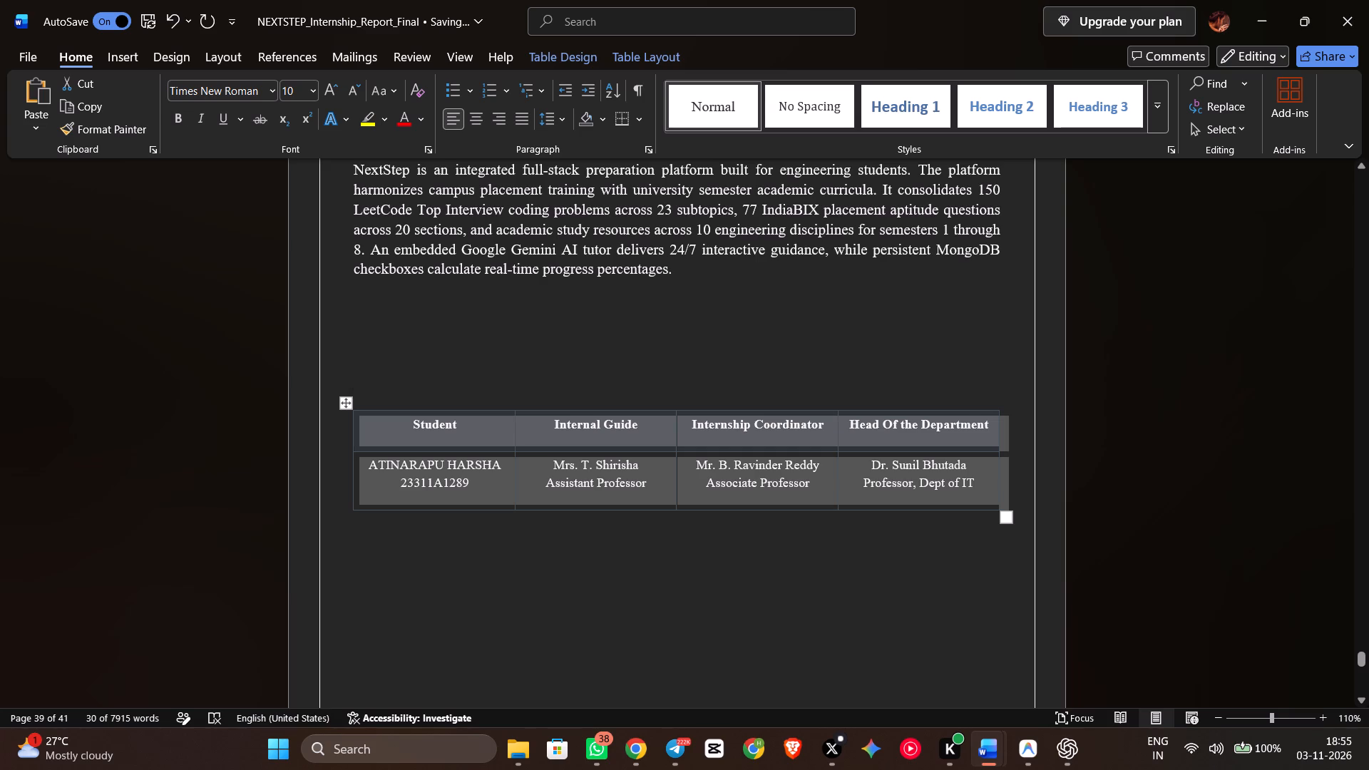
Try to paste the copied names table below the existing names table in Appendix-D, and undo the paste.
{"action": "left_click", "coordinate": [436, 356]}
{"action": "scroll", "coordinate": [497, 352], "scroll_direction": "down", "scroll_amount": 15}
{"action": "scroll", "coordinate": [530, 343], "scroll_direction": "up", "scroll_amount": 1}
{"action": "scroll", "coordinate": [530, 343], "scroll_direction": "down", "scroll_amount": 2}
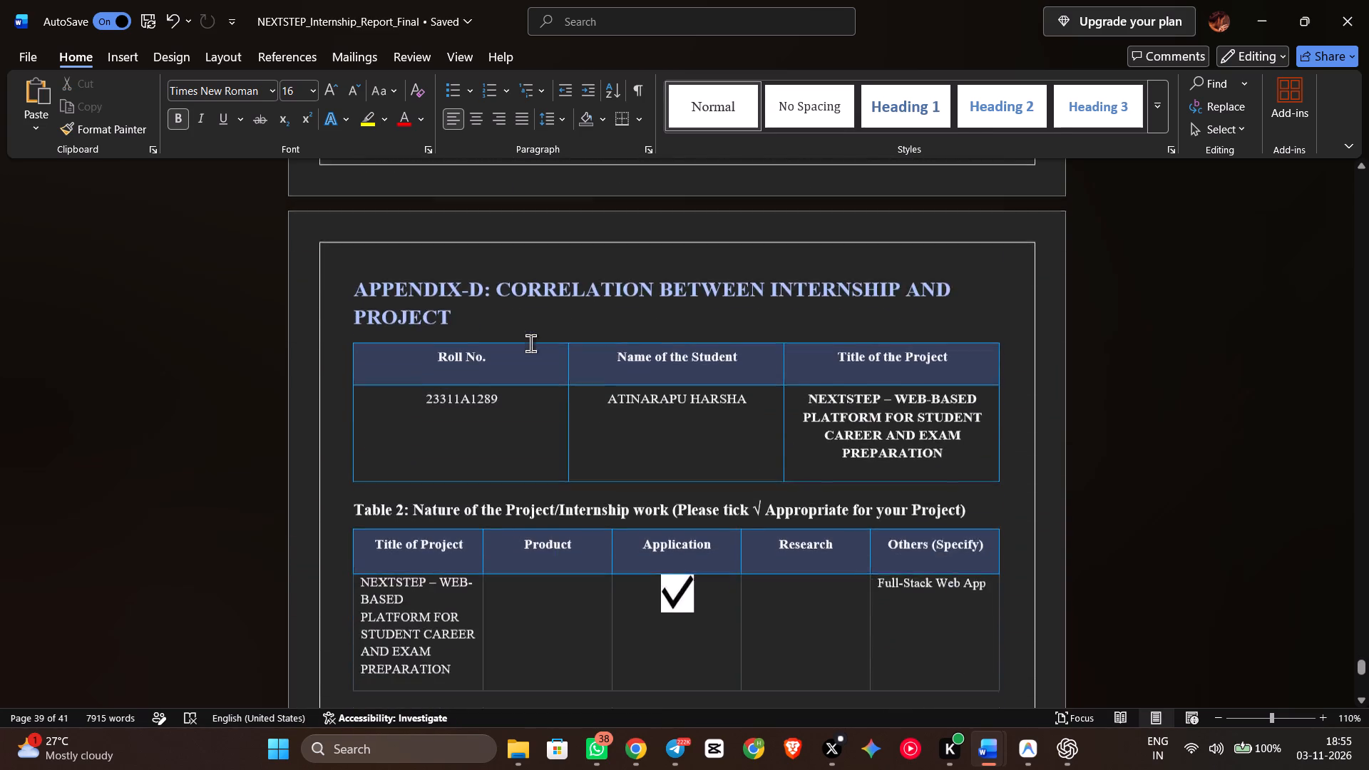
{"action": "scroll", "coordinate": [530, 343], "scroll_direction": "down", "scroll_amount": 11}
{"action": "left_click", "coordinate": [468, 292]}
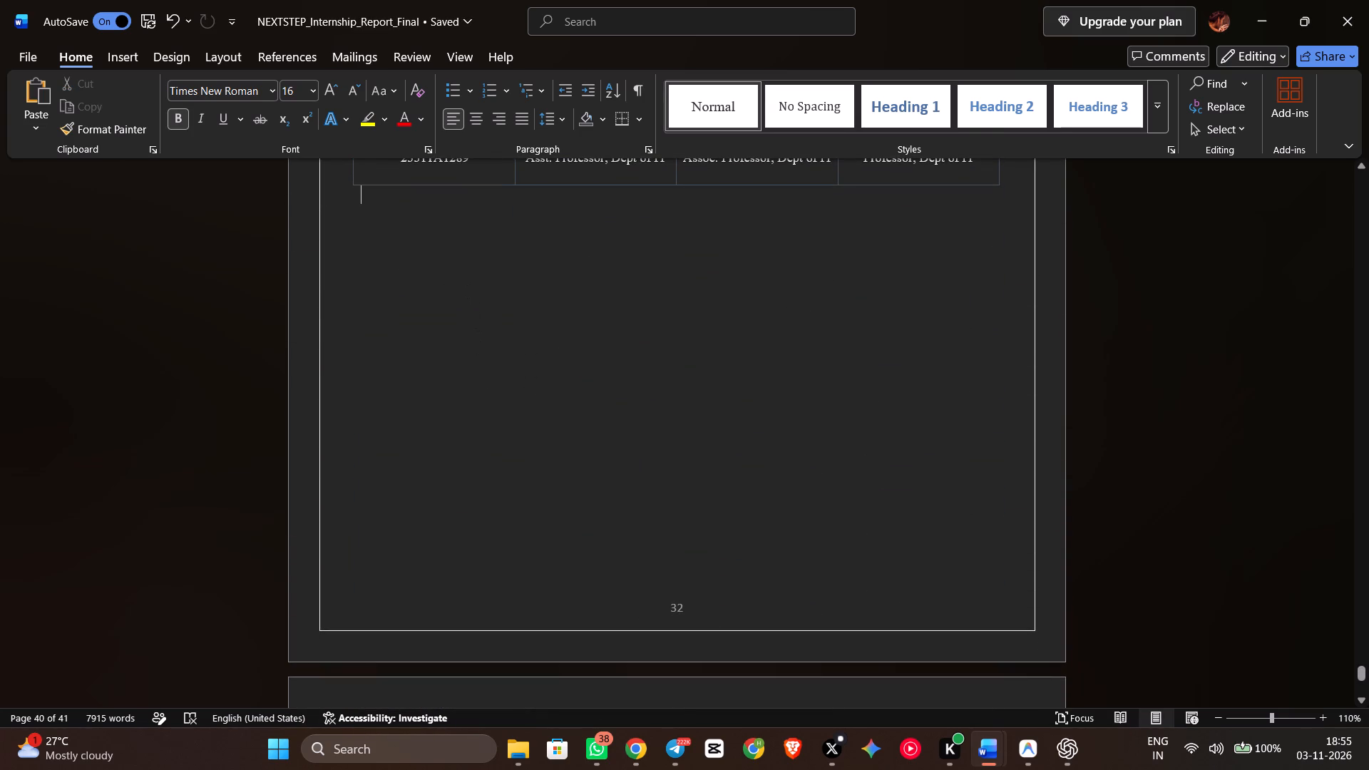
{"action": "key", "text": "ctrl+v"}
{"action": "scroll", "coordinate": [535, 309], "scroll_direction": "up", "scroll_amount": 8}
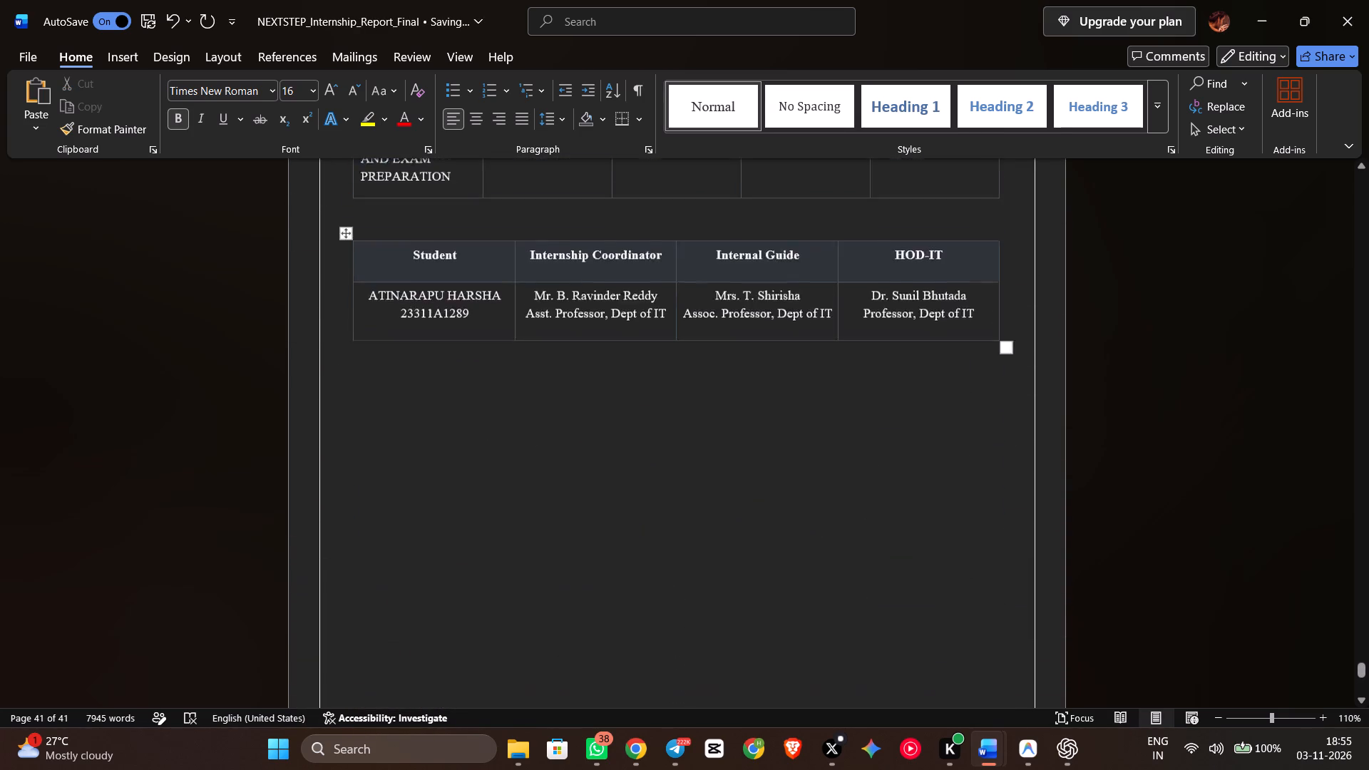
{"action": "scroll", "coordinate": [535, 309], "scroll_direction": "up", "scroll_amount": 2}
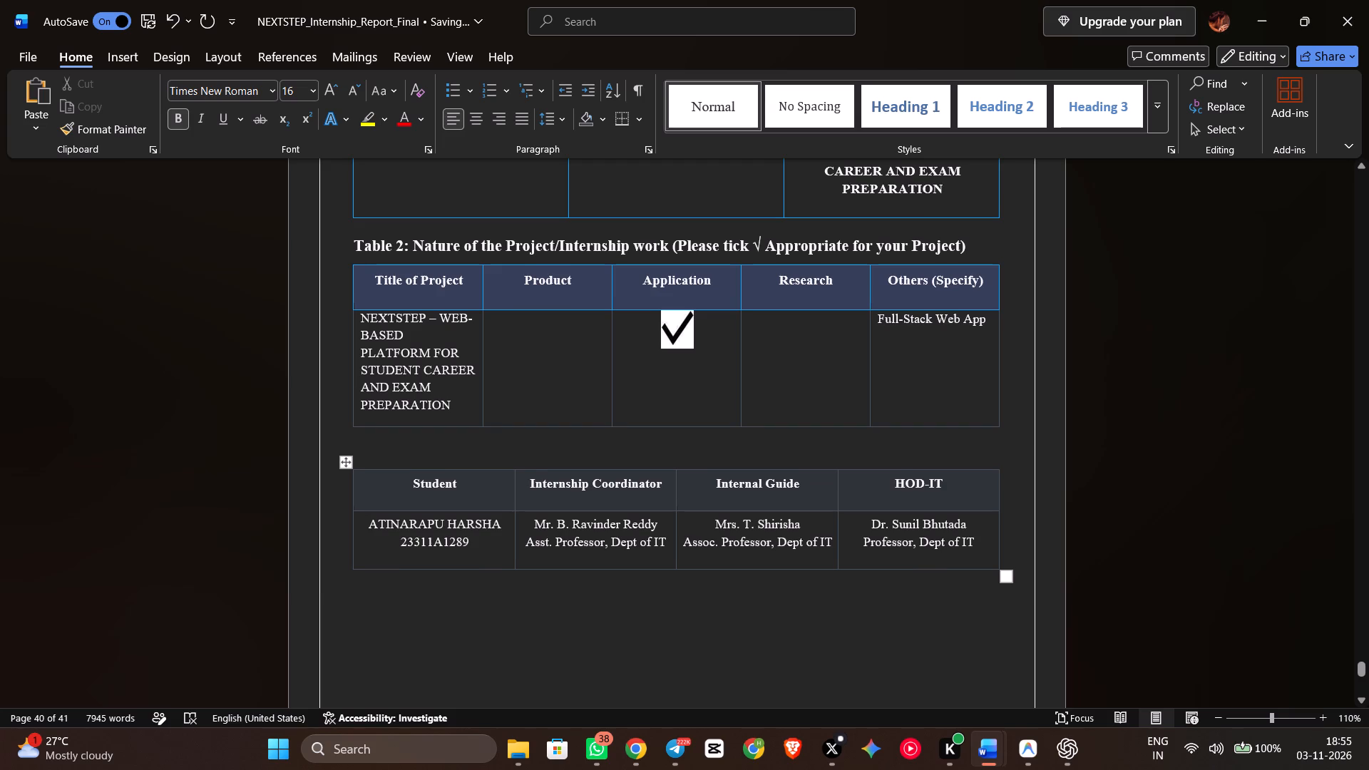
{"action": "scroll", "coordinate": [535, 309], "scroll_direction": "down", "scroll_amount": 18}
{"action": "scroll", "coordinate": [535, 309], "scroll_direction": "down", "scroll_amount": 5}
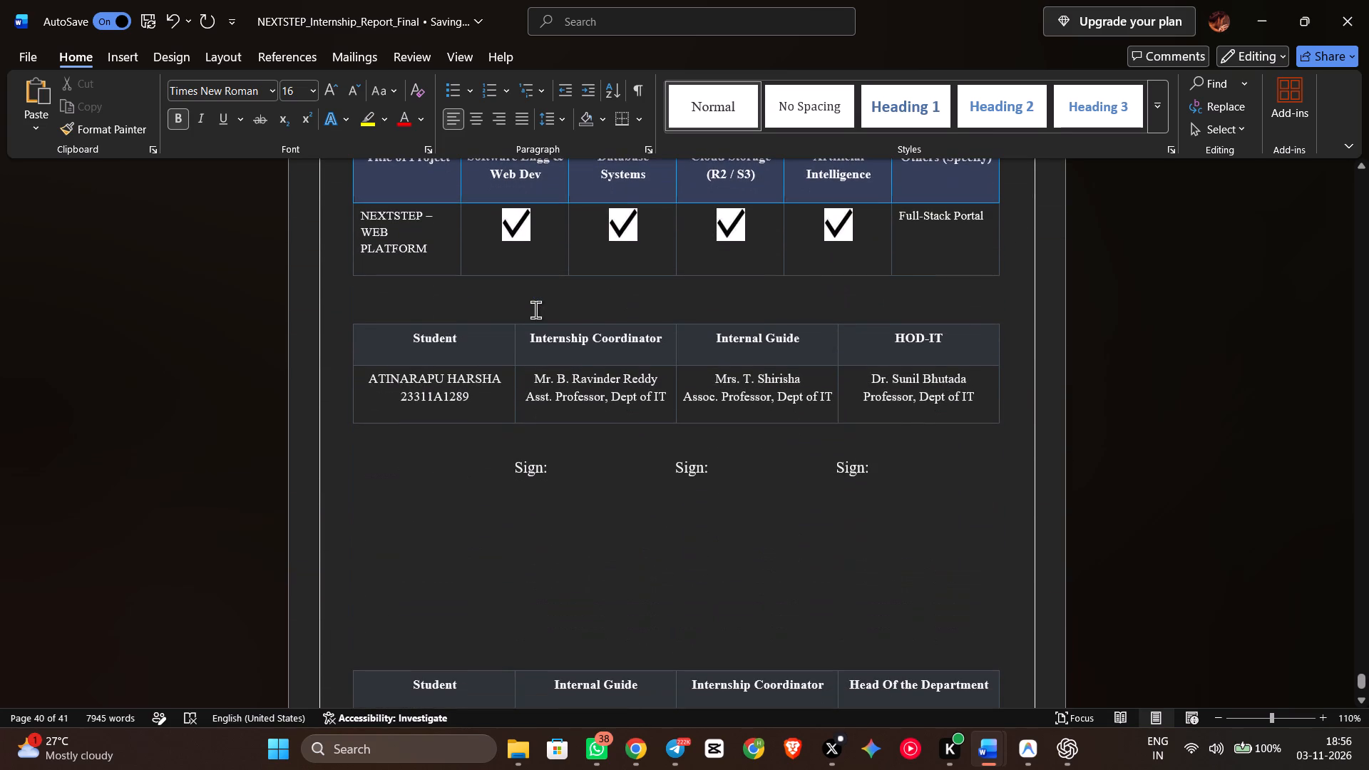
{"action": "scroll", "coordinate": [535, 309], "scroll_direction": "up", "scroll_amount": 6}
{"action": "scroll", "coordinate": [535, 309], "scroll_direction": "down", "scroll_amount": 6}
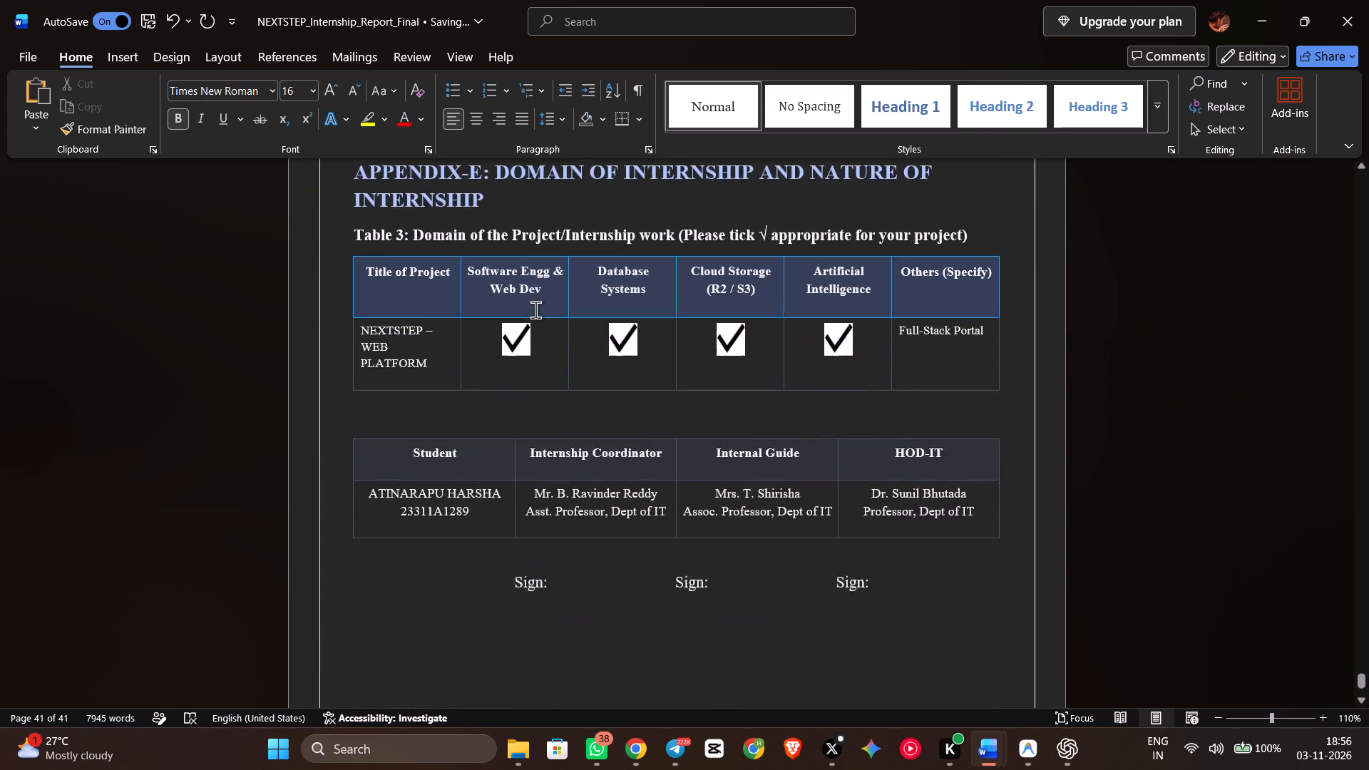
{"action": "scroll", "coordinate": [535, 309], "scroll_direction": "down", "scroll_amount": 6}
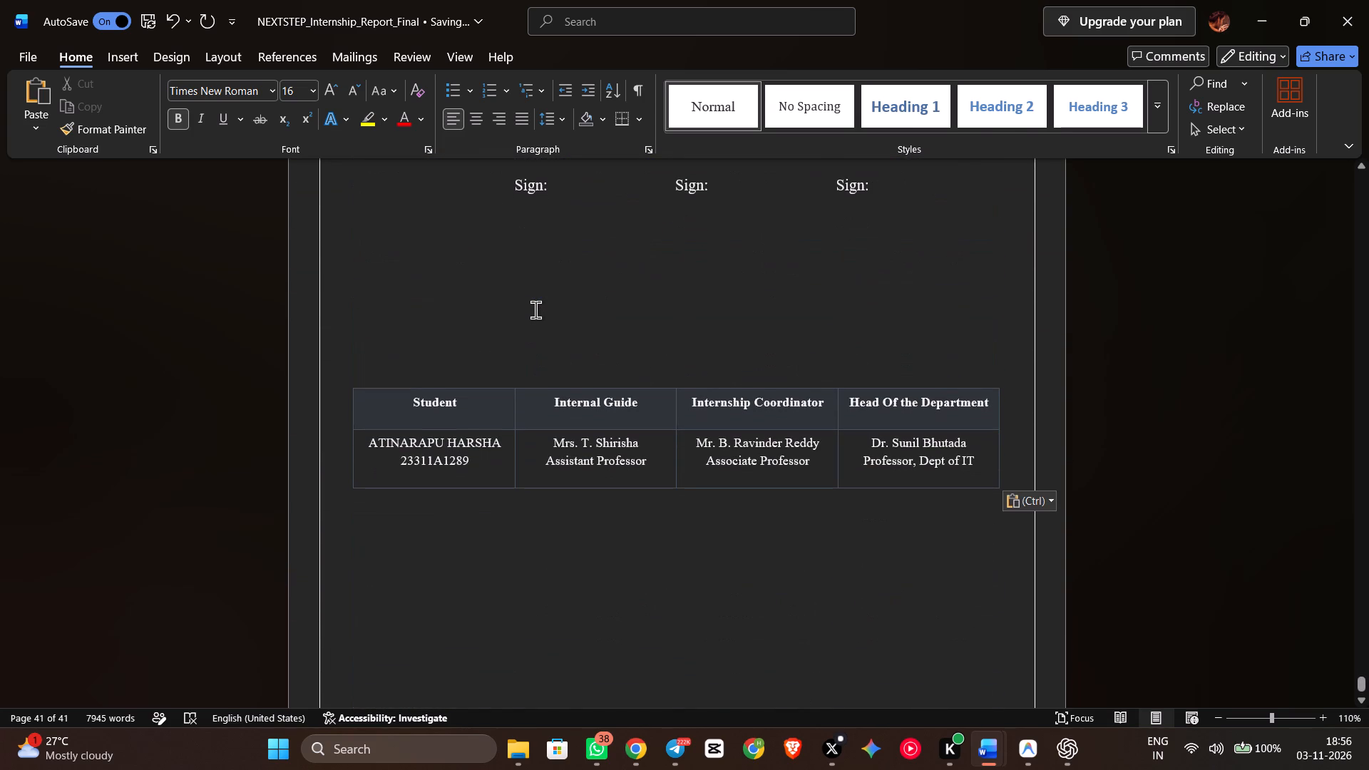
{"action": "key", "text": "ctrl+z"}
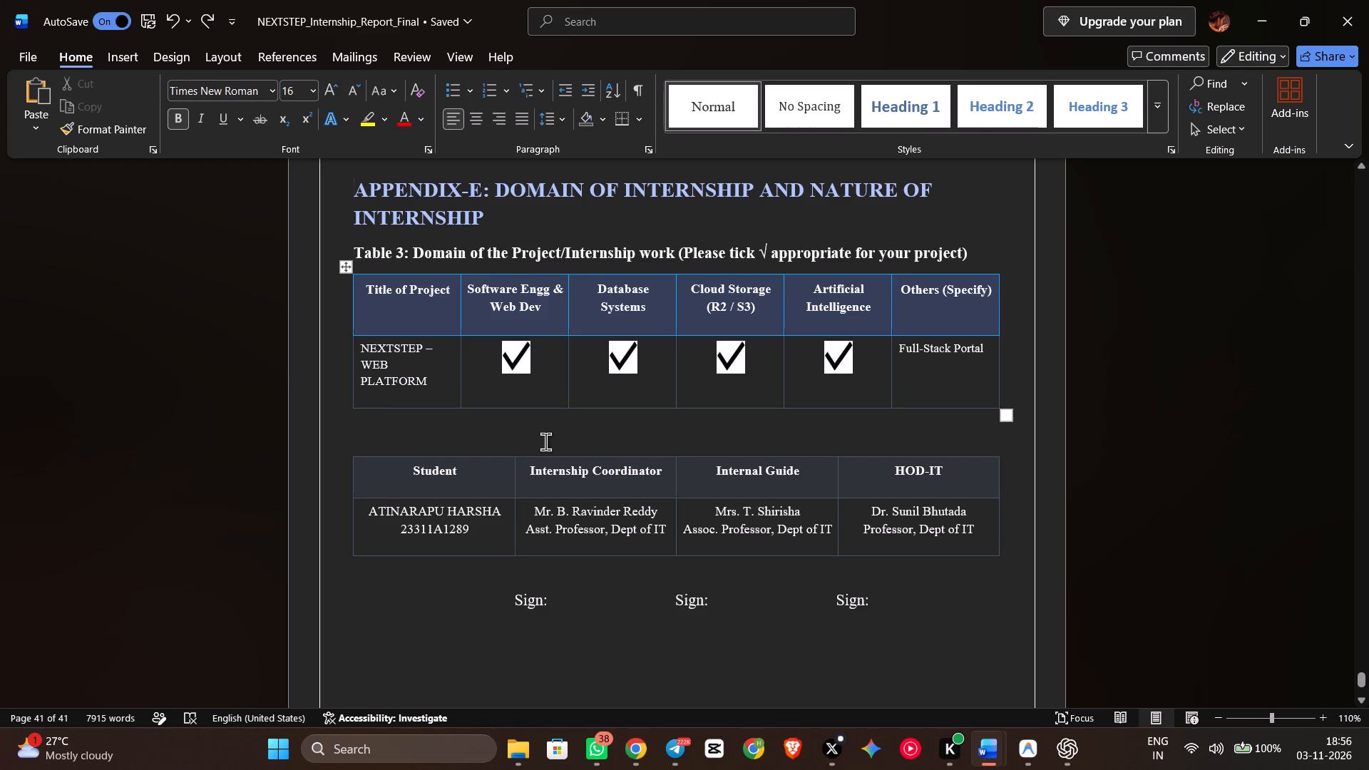
Delete the old names table with the HOD-IT heading below Table 2 in Appendix-D.
{"action": "scroll", "coordinate": [545, 441], "scroll_direction": "up", "scroll_amount": 17}
{"action": "scroll", "coordinate": [559, 441], "scroll_direction": "up", "scroll_amount": 4}
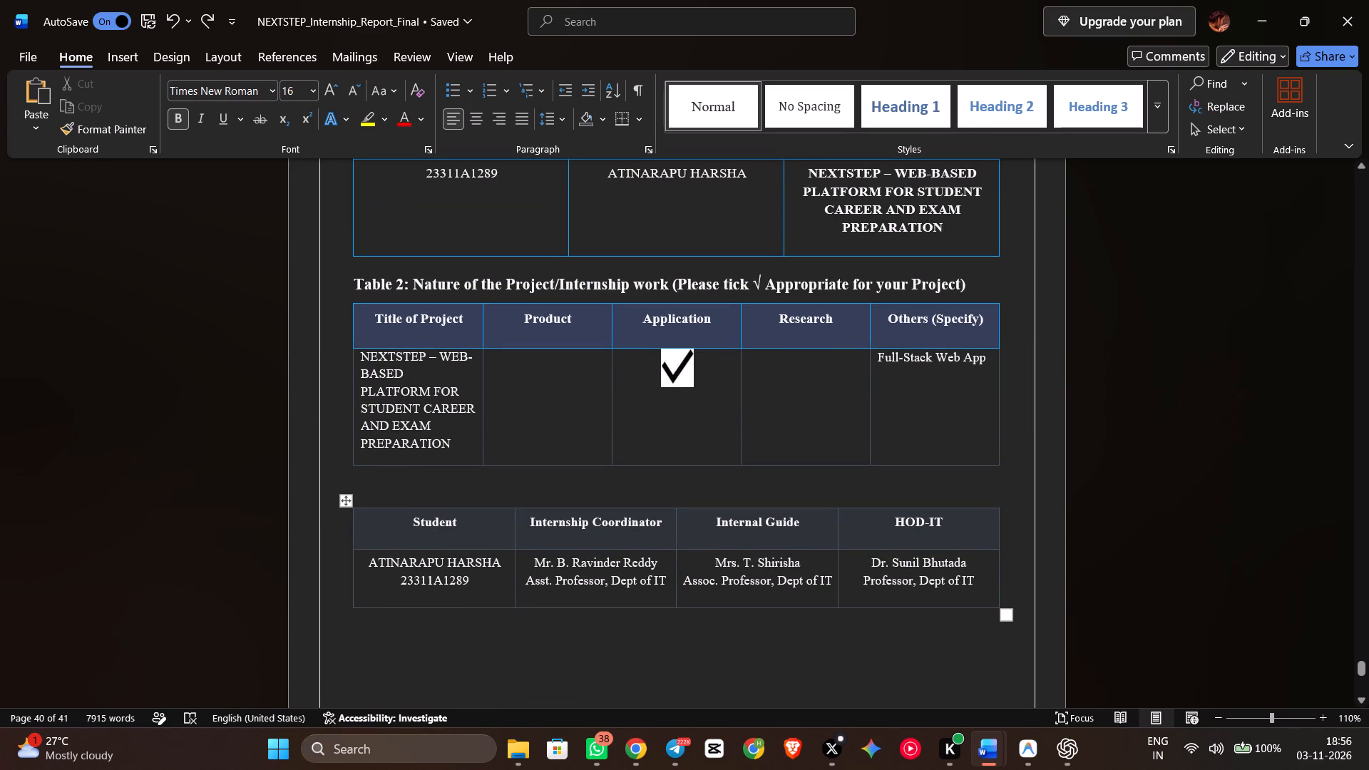
{"action": "scroll", "coordinate": [344, 505], "scroll_direction": "up", "scroll_amount": 1}
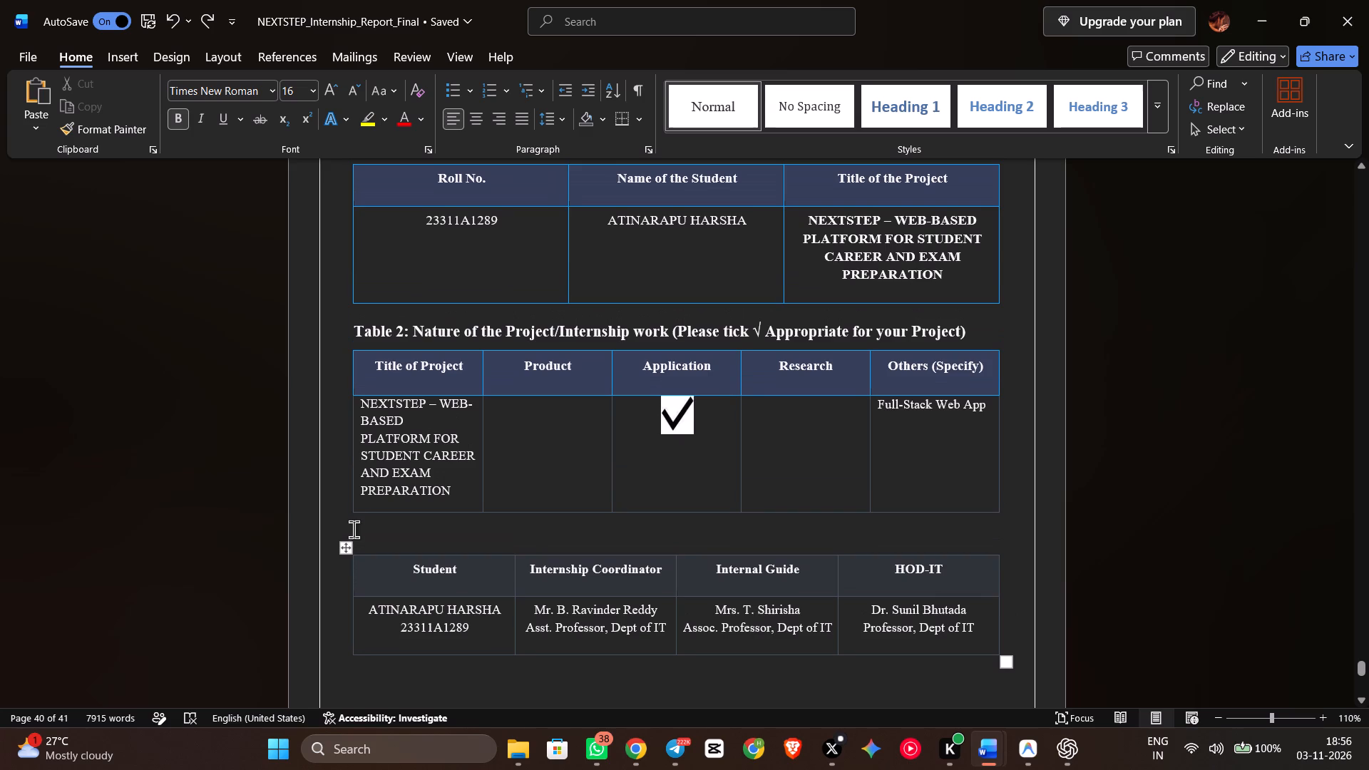
{"action": "left_click", "coordinate": [345, 543]}
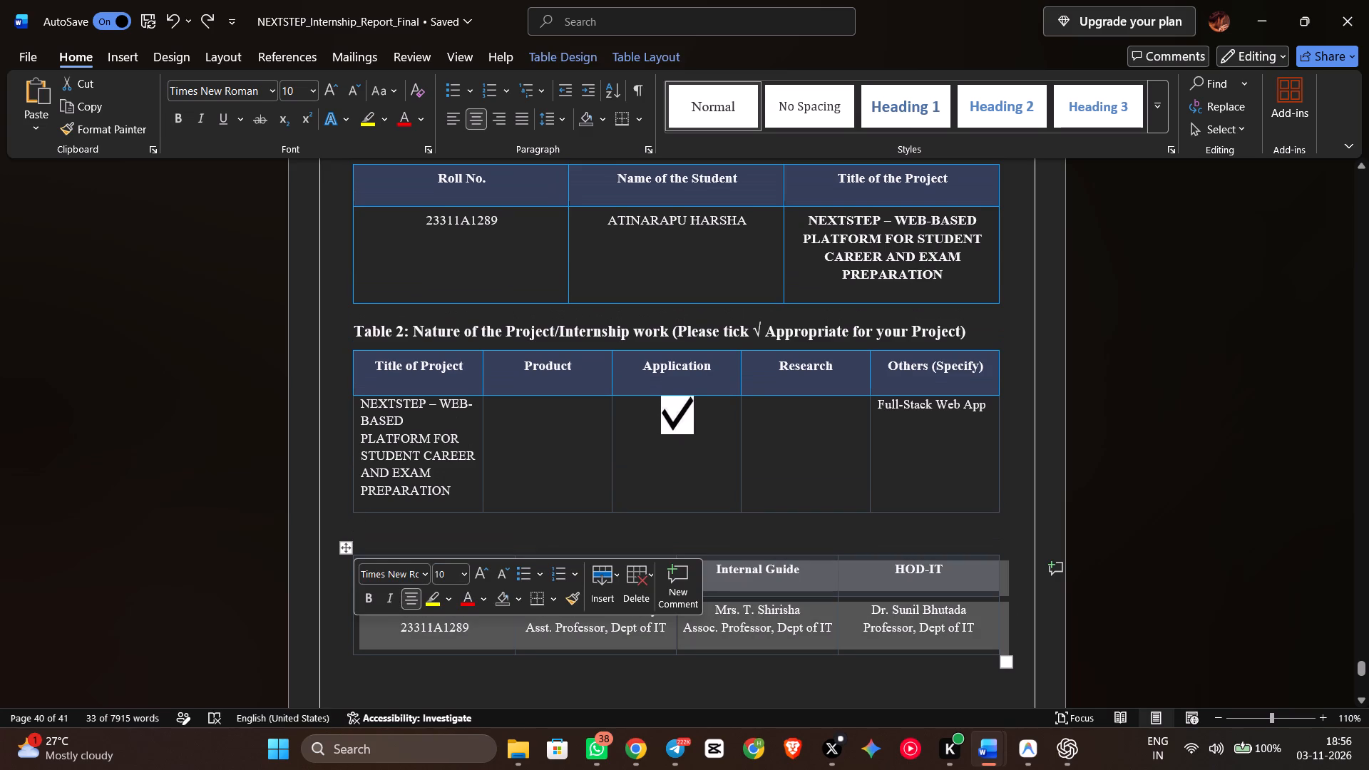
{"action": "key", "text": "Delete"}
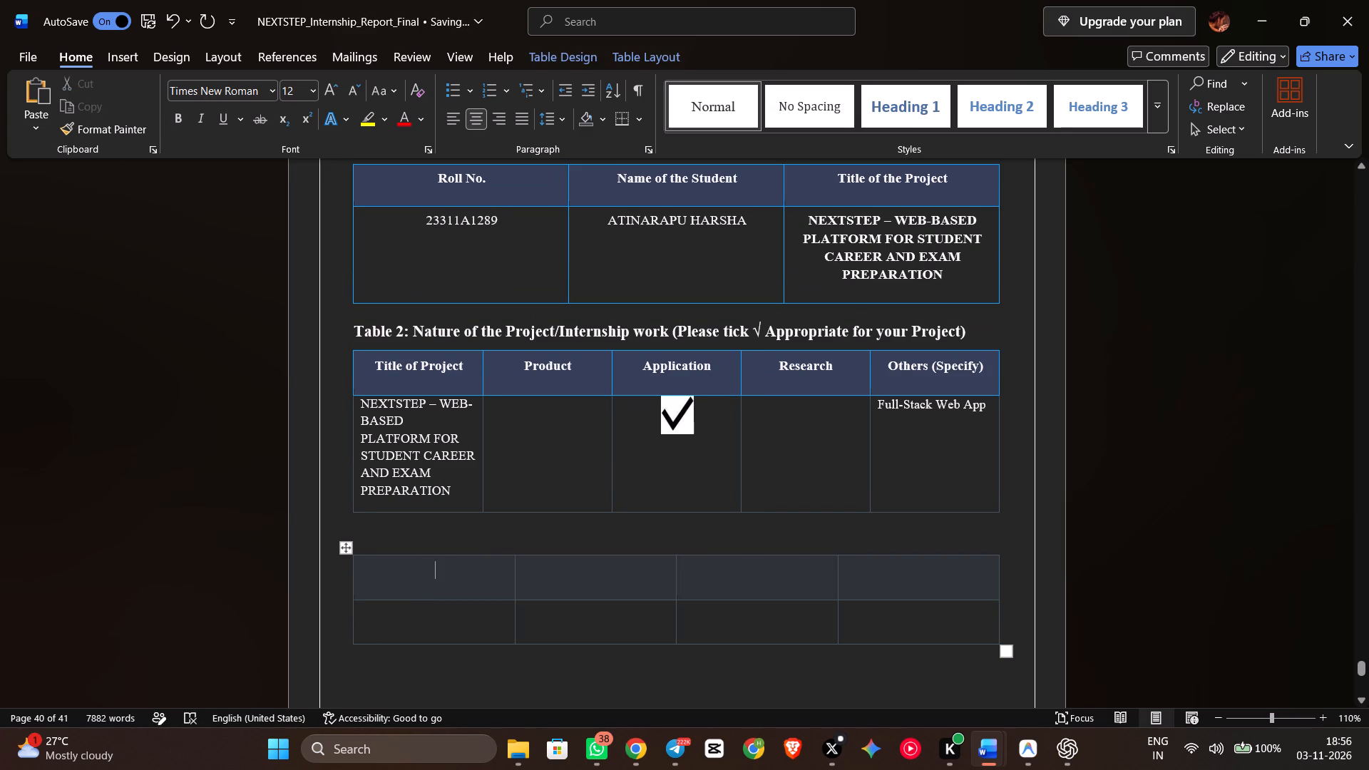
{"action": "left_click", "coordinate": [345, 543]}
{"action": "right_click", "coordinate": [345, 543]}
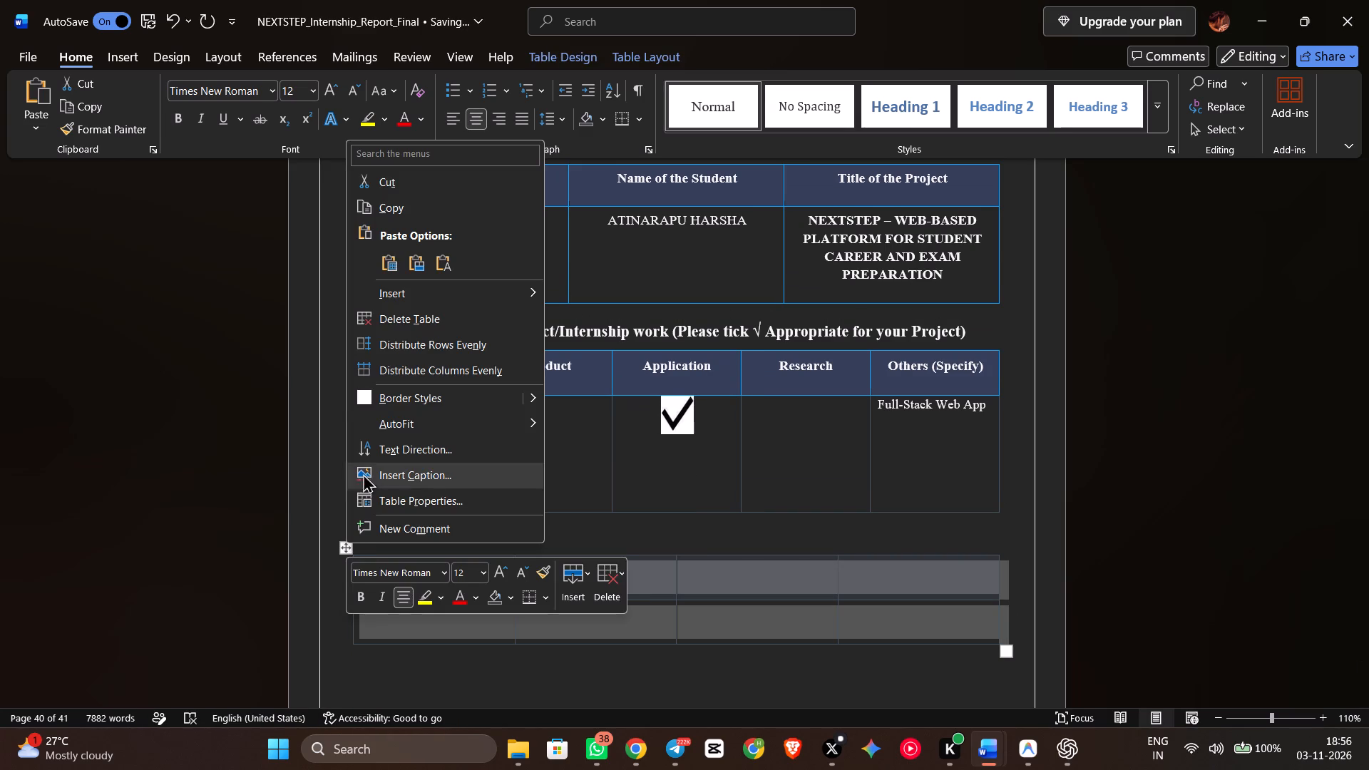
{"action": "left_click", "coordinate": [422, 322]}
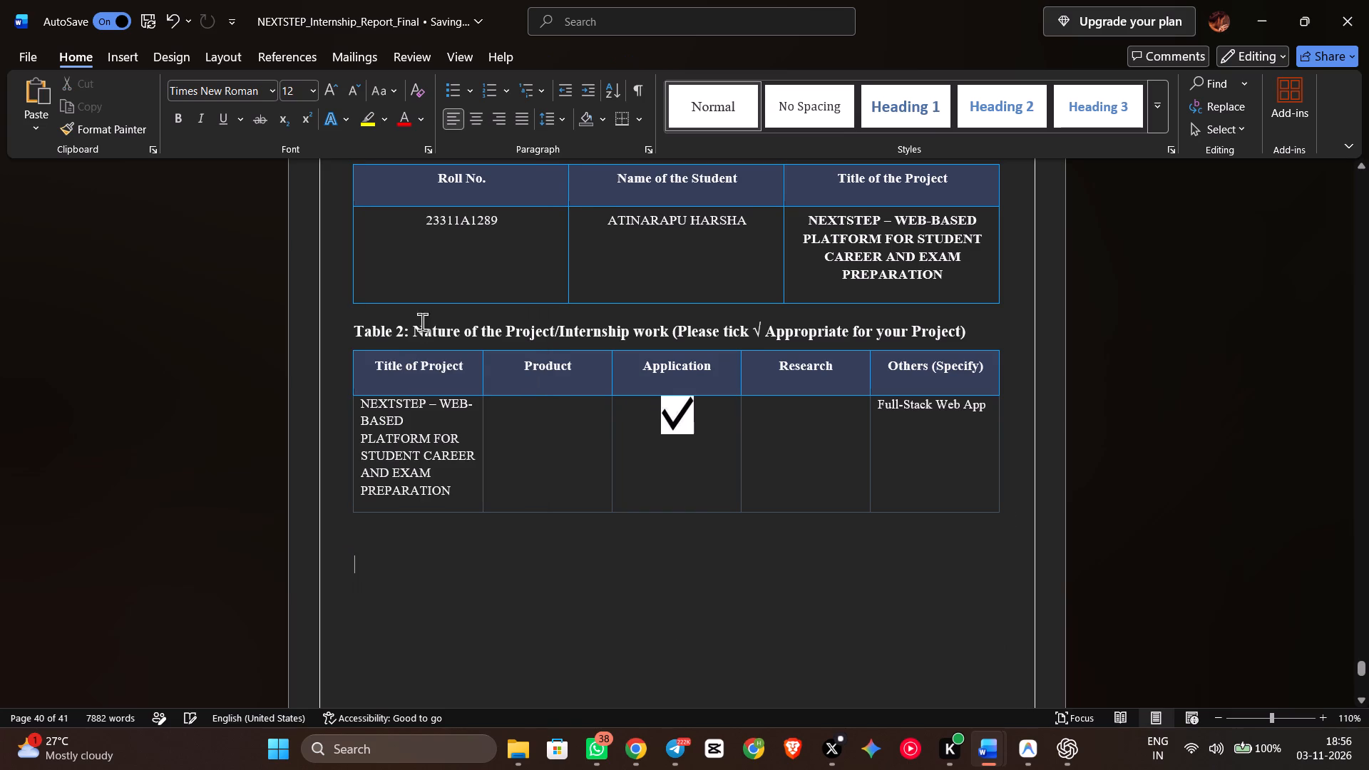
Paste the copied names table below Table 2 in Appendix-D and move it up slightly to reduce the gap.
{"action": "key", "text": "ctrl+v"}
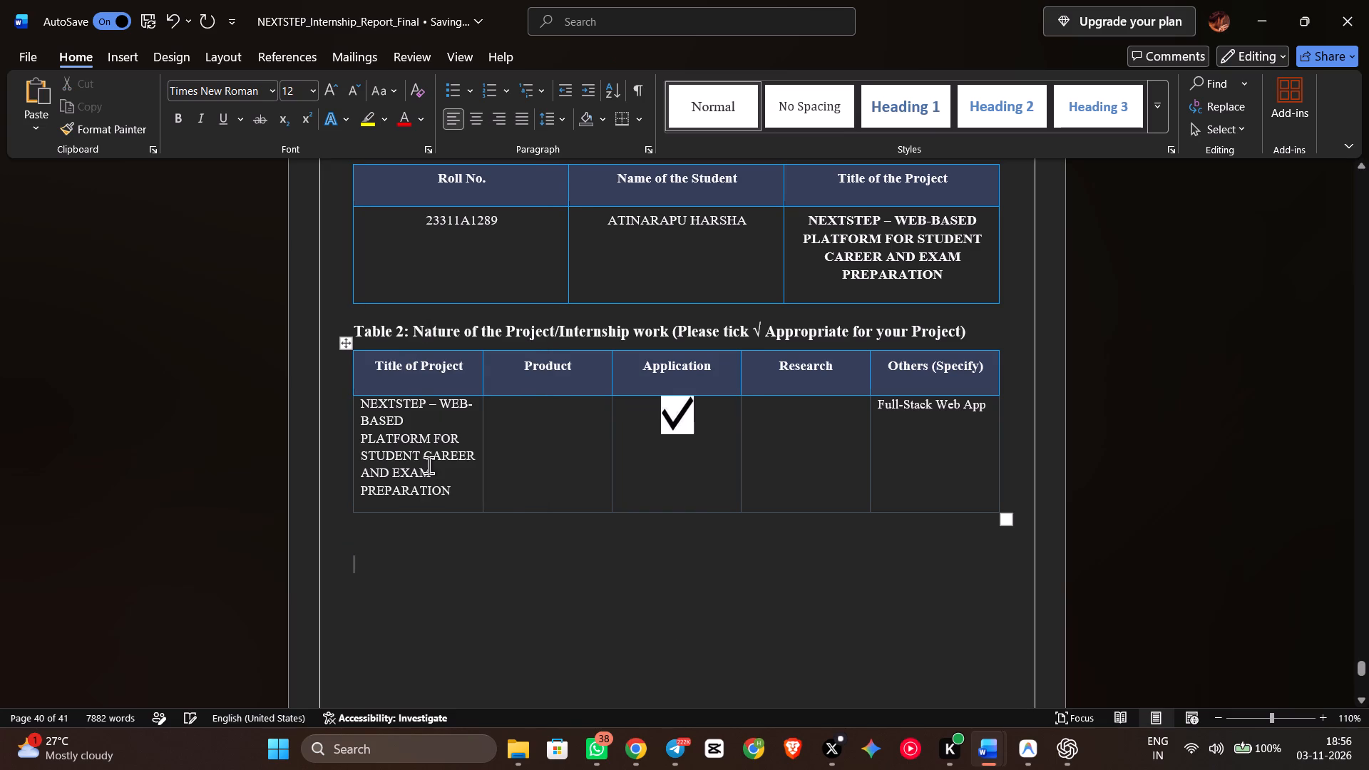
{"action": "scroll", "coordinate": [586, 557], "scroll_direction": "down", "scroll_amount": 7}
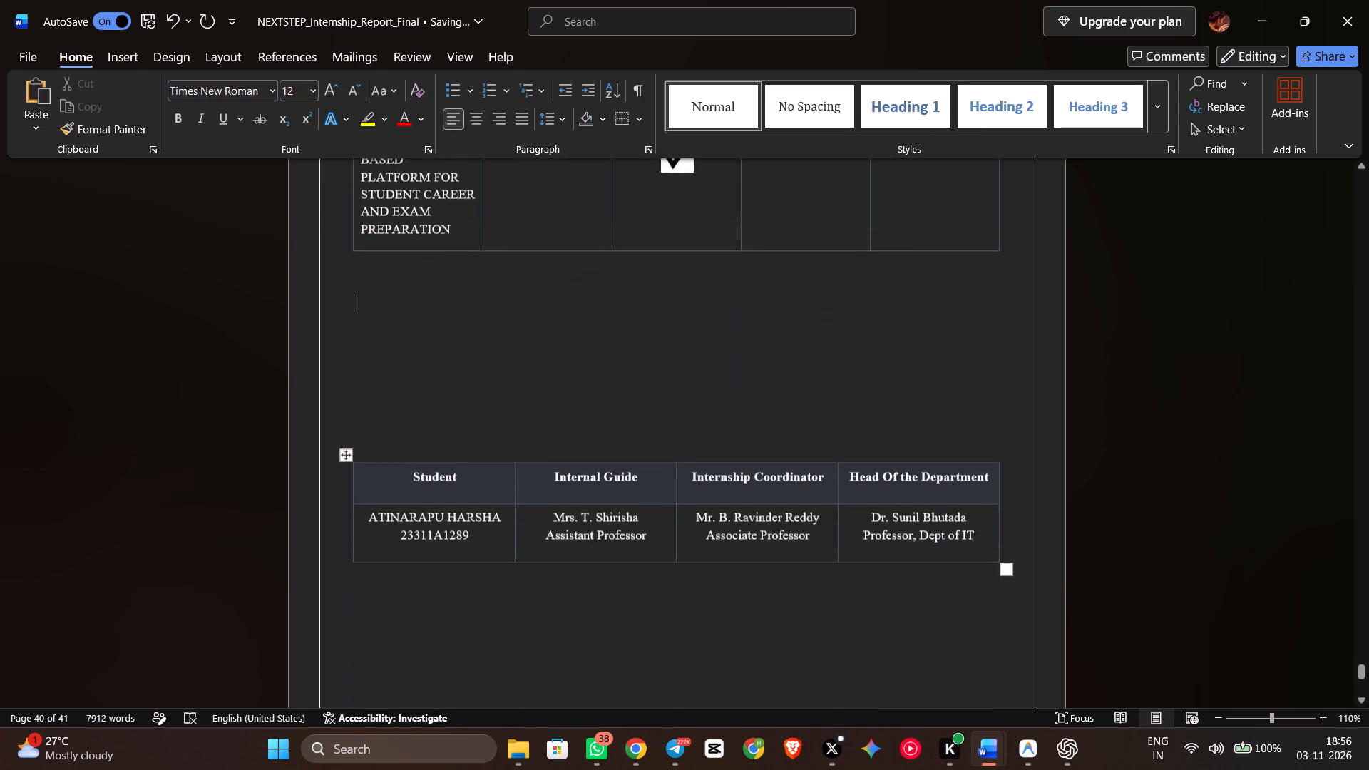
{"action": "scroll", "coordinate": [411, 451], "scroll_direction": "up", "scroll_amount": 2}
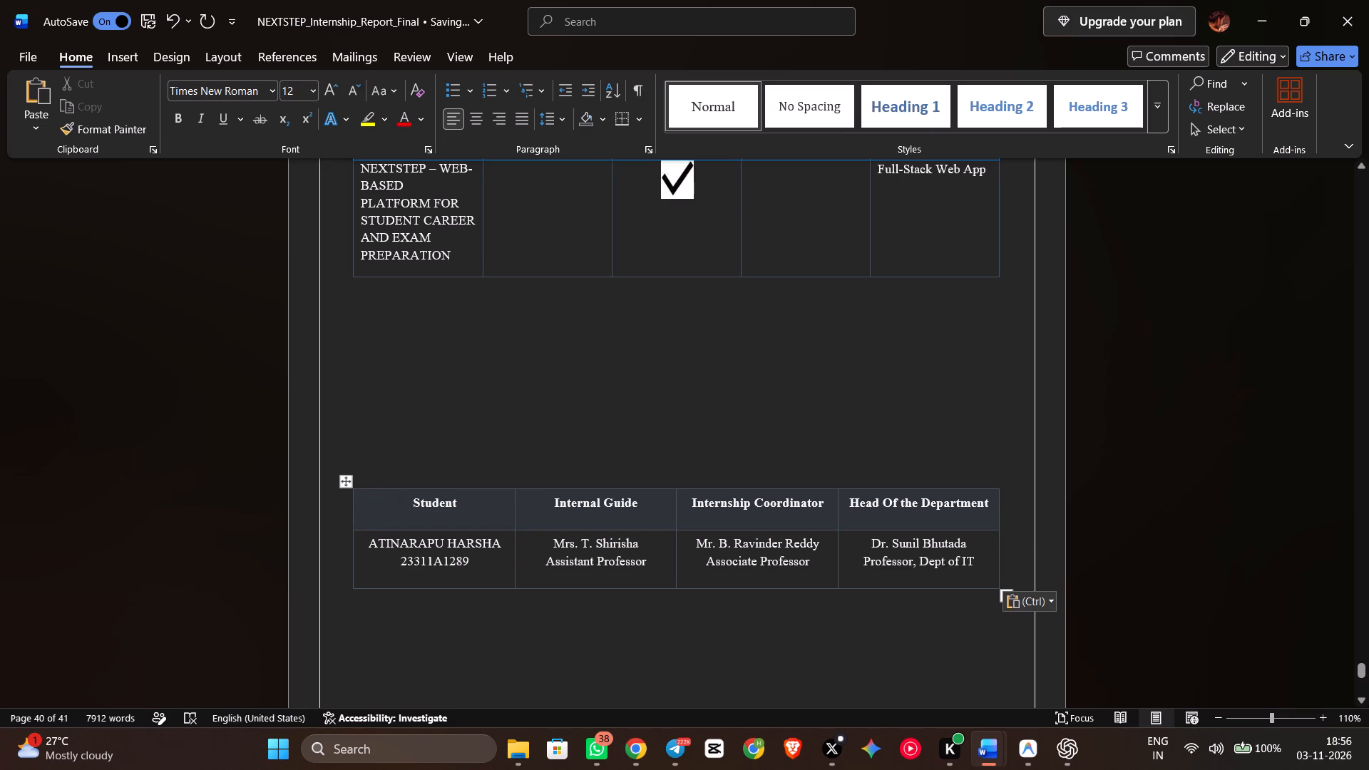
{"action": "left_click_drag", "start_coordinate": [344, 482], "coordinate": [344, 408]}
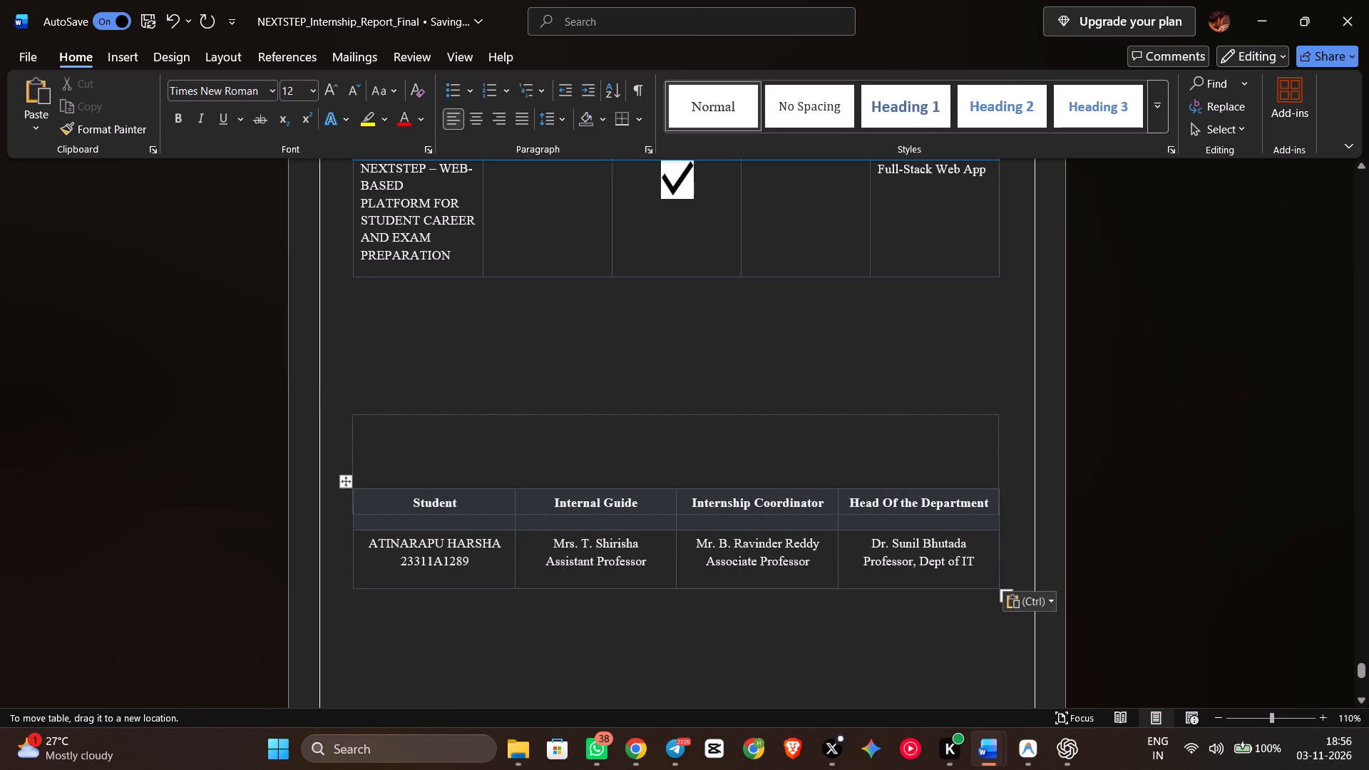
{"action": "left_click_drag", "start_coordinate": [344, 408], "coordinate": [344, 406]}
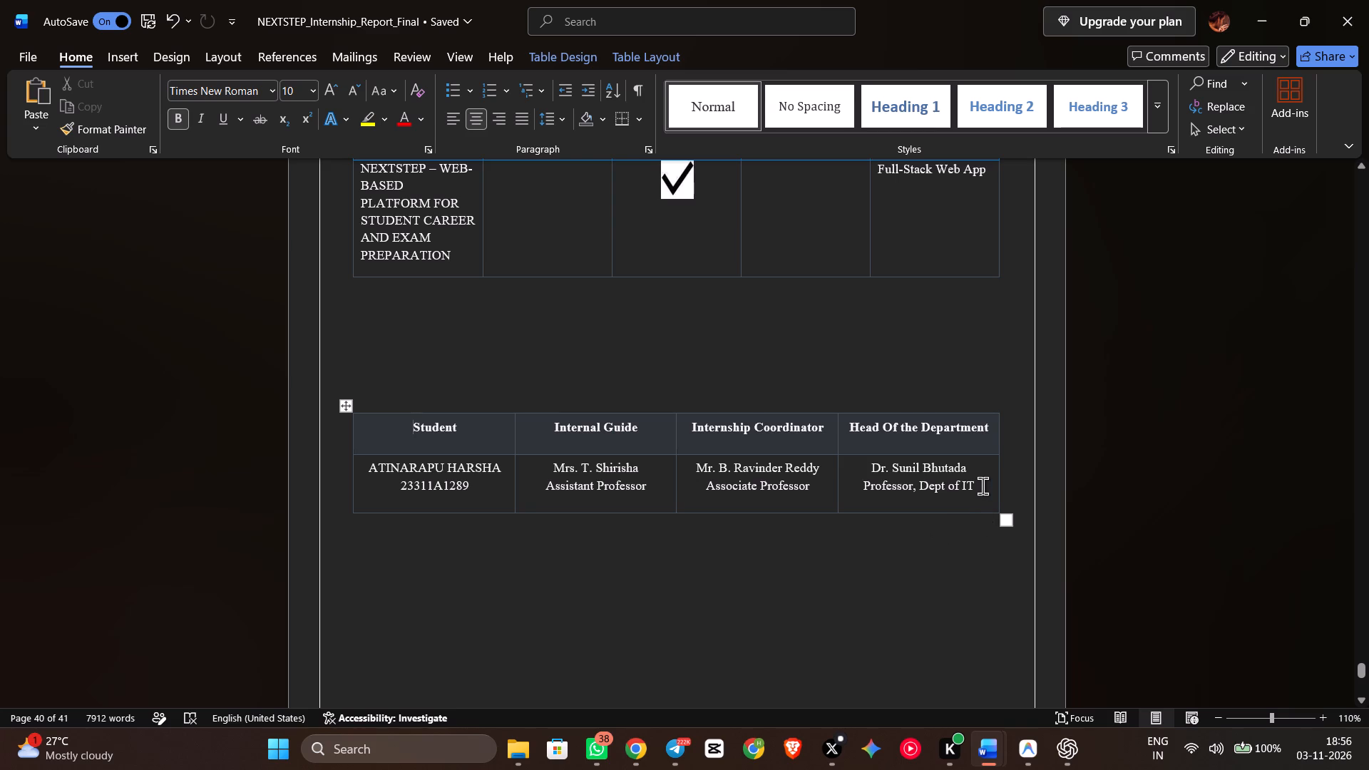
Delete the three "Sign:" labels below the names table in Appendix-E.
{"action": "scroll", "coordinate": [983, 486], "scroll_direction": "down", "scroll_amount": 18}
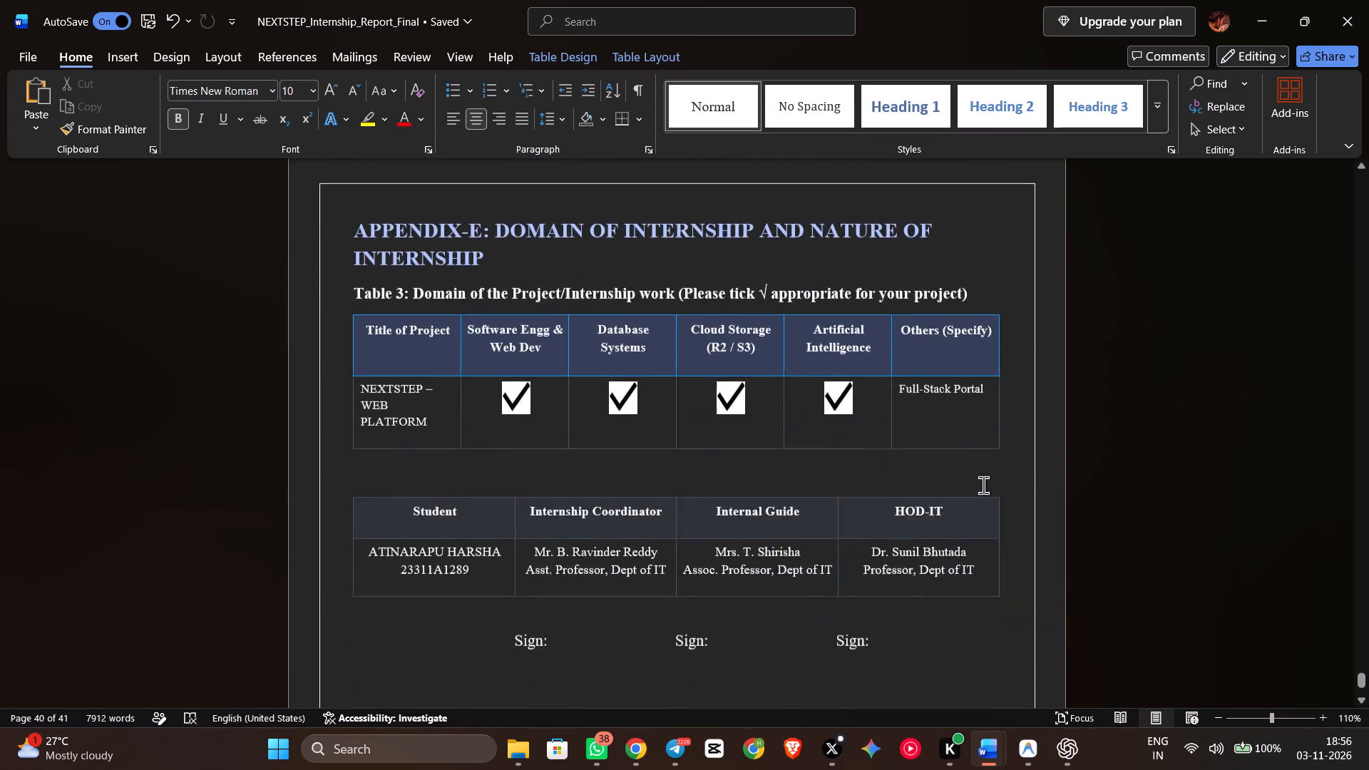
{"action": "scroll", "coordinate": [983, 485], "scroll_direction": "down", "scroll_amount": 3}
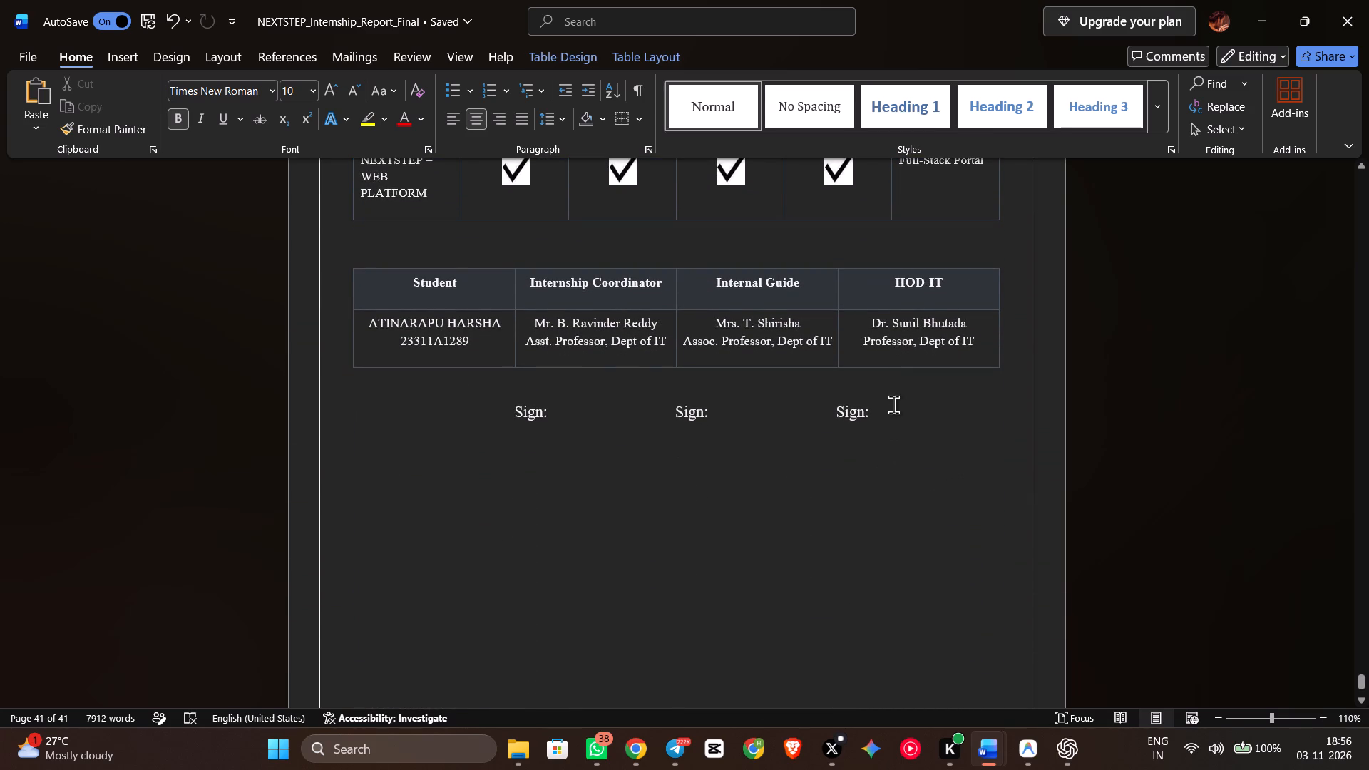
{"action": "left_click", "coordinate": [892, 416]}
{"action": "key", "text": "BackSpace"}
{"action": "key", "text": "BackSpace"}
{"action": "key", "text": "BackSpace"}
{"action": "key", "text": "BackSpace"}
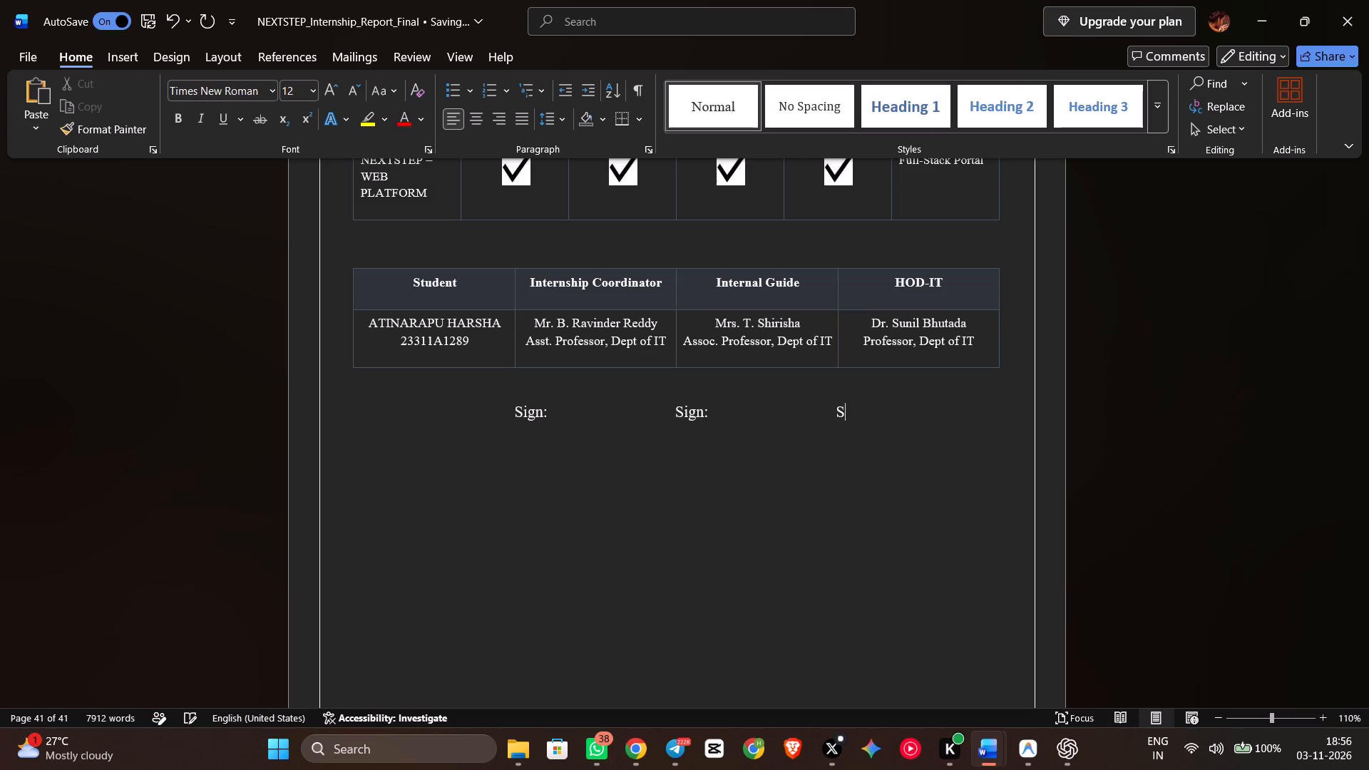
{"action": "key", "text": "BackSpace"}
{"action": "key", "text": "BackSpace"}
{"action": "key", "text": "BackSpace"}
{"action": "key", "text": "BackSpace"}
{"action": "key", "text": "BackSpace"}
{"action": "key", "text": "BackSpace"}
{"action": "key", "text": "BackSpace"}
{"action": "key", "text": "BackSpace"}
{"action": "key", "text": "BackSpace"}
{"action": "key", "text": "BackSpace"}
{"action": "key", "text": "BackSpace"}
{"action": "key", "text": "BackSpace"}
{"action": "key", "text": "BackSpace"}
{"action": "key", "text": "BackSpace"}
{"action": "key", "text": "BackSpace"}
{"action": "key", "text": "BackSpace"}
{"action": "key", "text": "BackSpace"}
{"action": "key", "text": "BackSpace"}
{"action": "key", "text": "BackSpace"}
{"action": "key", "text": "BackSpace"}
{"action": "key", "text": "BackSpace"}
{"action": "key", "text": "BackSpace"}
{"action": "key", "text": "BackSpace"}
{"action": "key", "text": "BackSpace"}
{"action": "key", "text": "BackSpace"}
{"action": "key", "text": "BackSpace"}
{"action": "key", "text": "BackSpace"}
{"action": "key", "text": "BackSpace"}
{"action": "key", "text": "BackSpace"}
{"action": "key", "text": "BackSpace"}
{"action": "key", "text": "BackSpace"}
{"action": "key", "text": "BackSpace"}
{"action": "key", "text": "BackSpace"}
{"action": "key", "text": "BackSpace"}
{"action": "key", "text": "BackSpace"}
{"action": "key", "text": "BackSpace"}
{"action": "key", "text": "BackSpace"}
{"action": "key", "text": "BackSpace"}
{"action": "key", "text": "BackSpace"}
{"action": "key", "text": "BackSpace"}
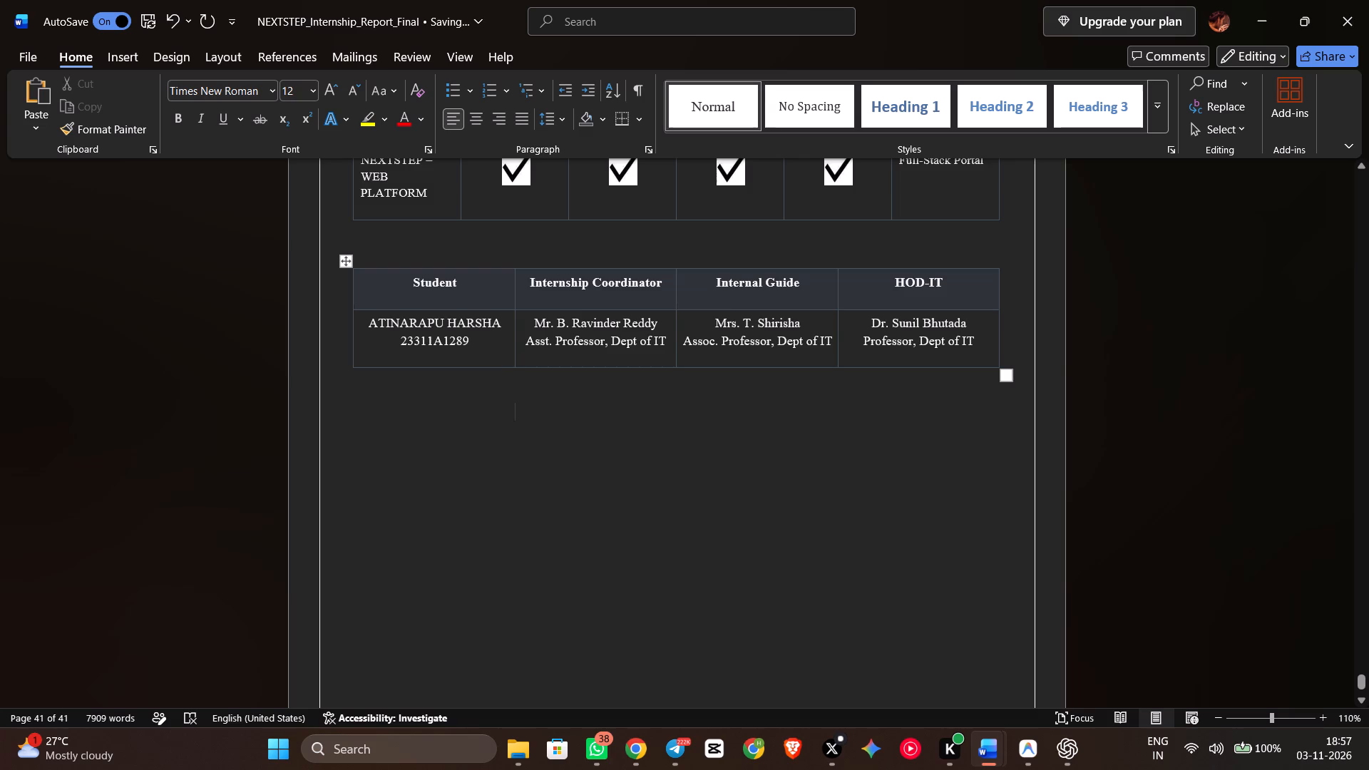
Delete the old names table with the HOD-IT heading below Table 3 in Appendix-E.
{"action": "left_click", "coordinate": [344, 265]}
{"action": "right_click", "coordinate": [344, 265]}
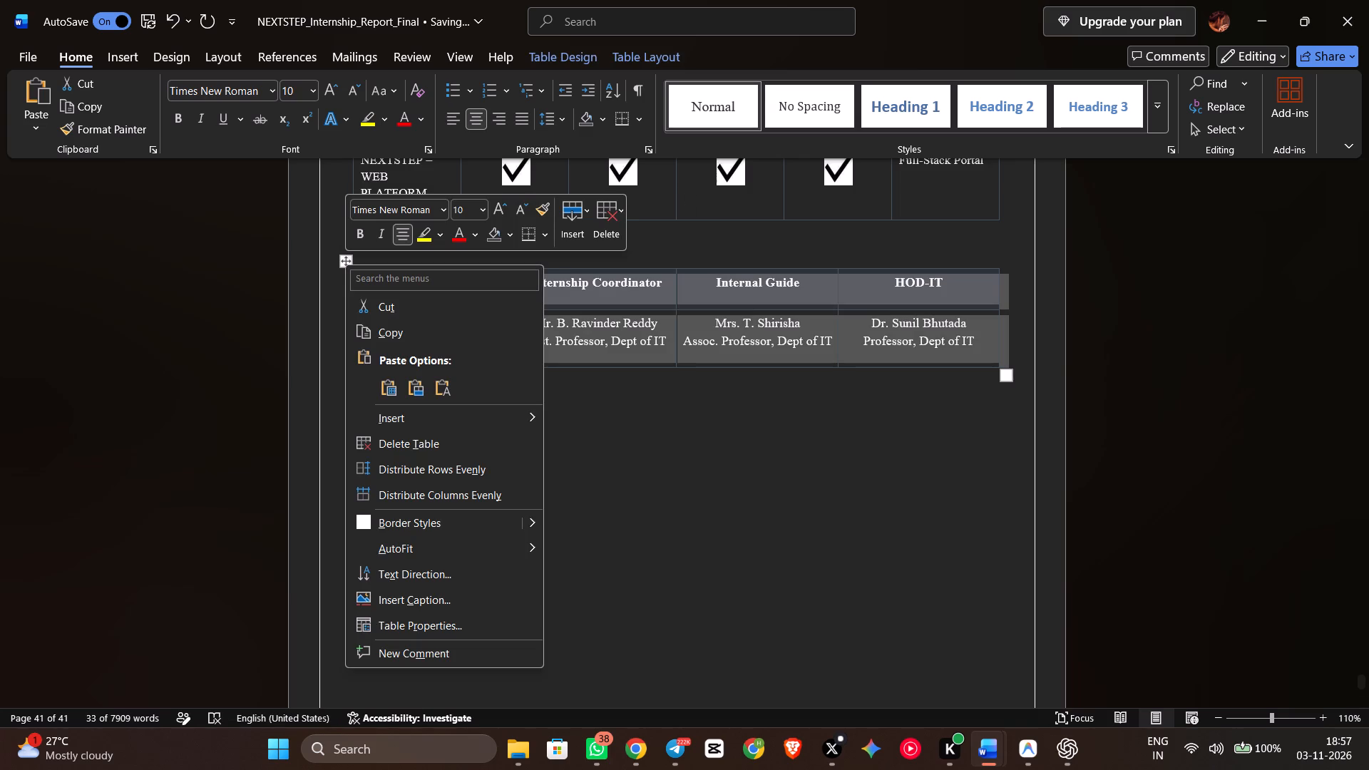
{"action": "left_click", "coordinate": [445, 445]}
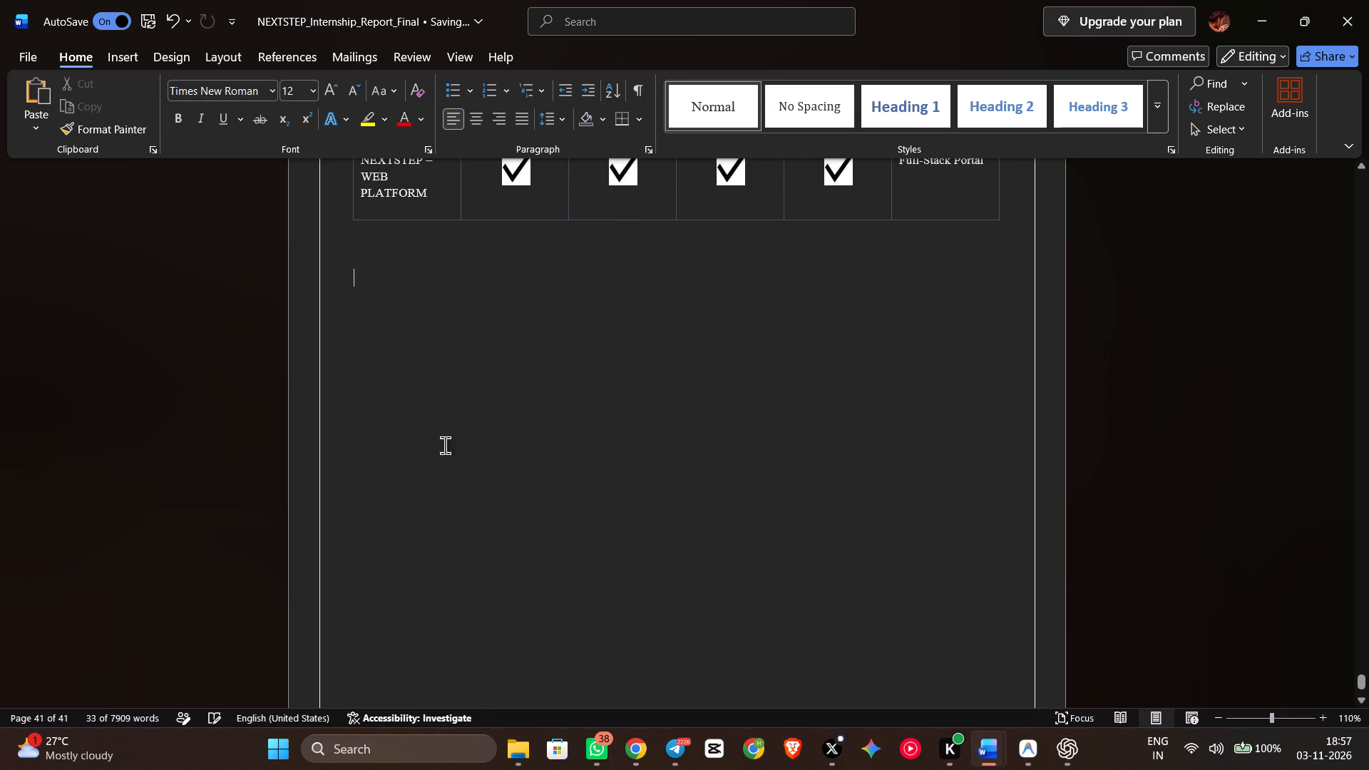
Paste the copied names table below Table 3 in Appendix-E and move it up closer to Table 3.
{"action": "key", "text": "ctrl+v"}
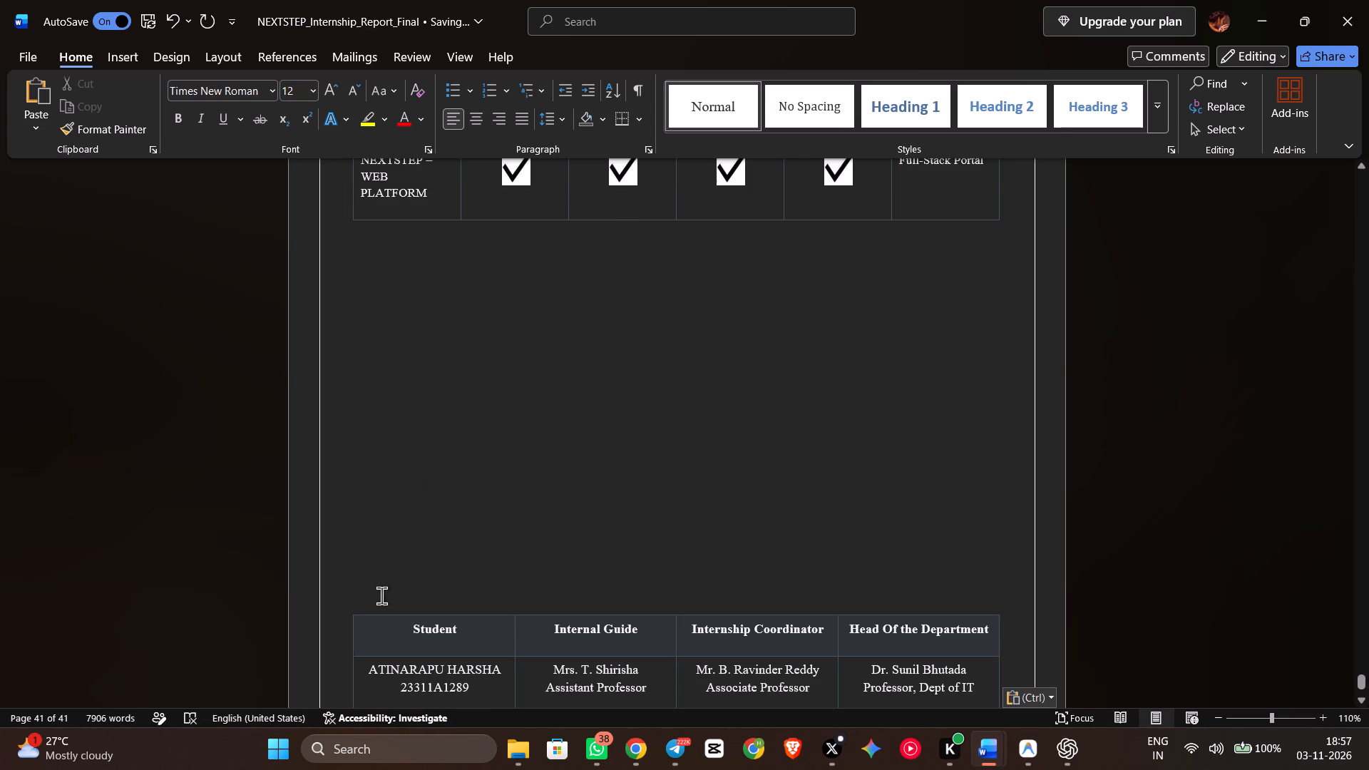
{"action": "left_click_drag", "start_coordinate": [347, 605], "coordinate": [351, 541]}
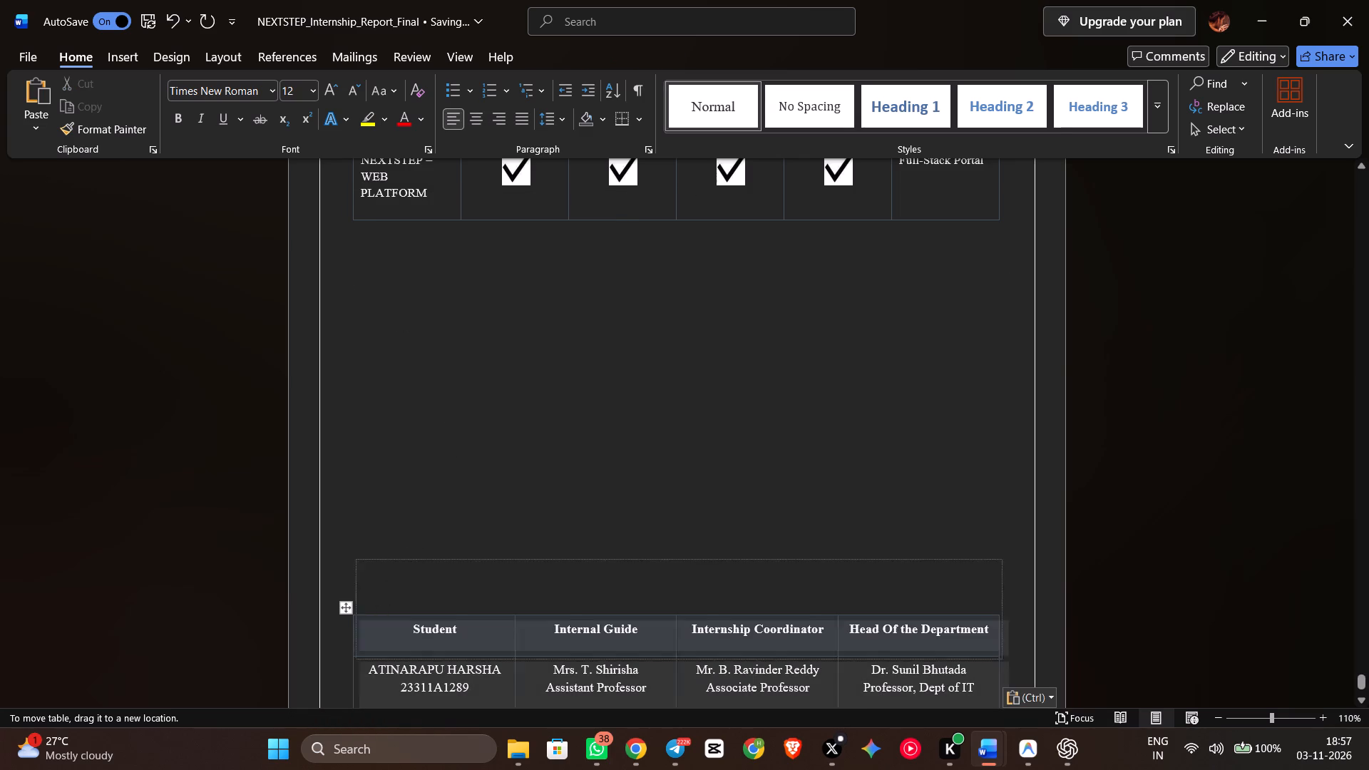
{"action": "left_click_drag", "start_coordinate": [351, 541], "coordinate": [346, 351]}
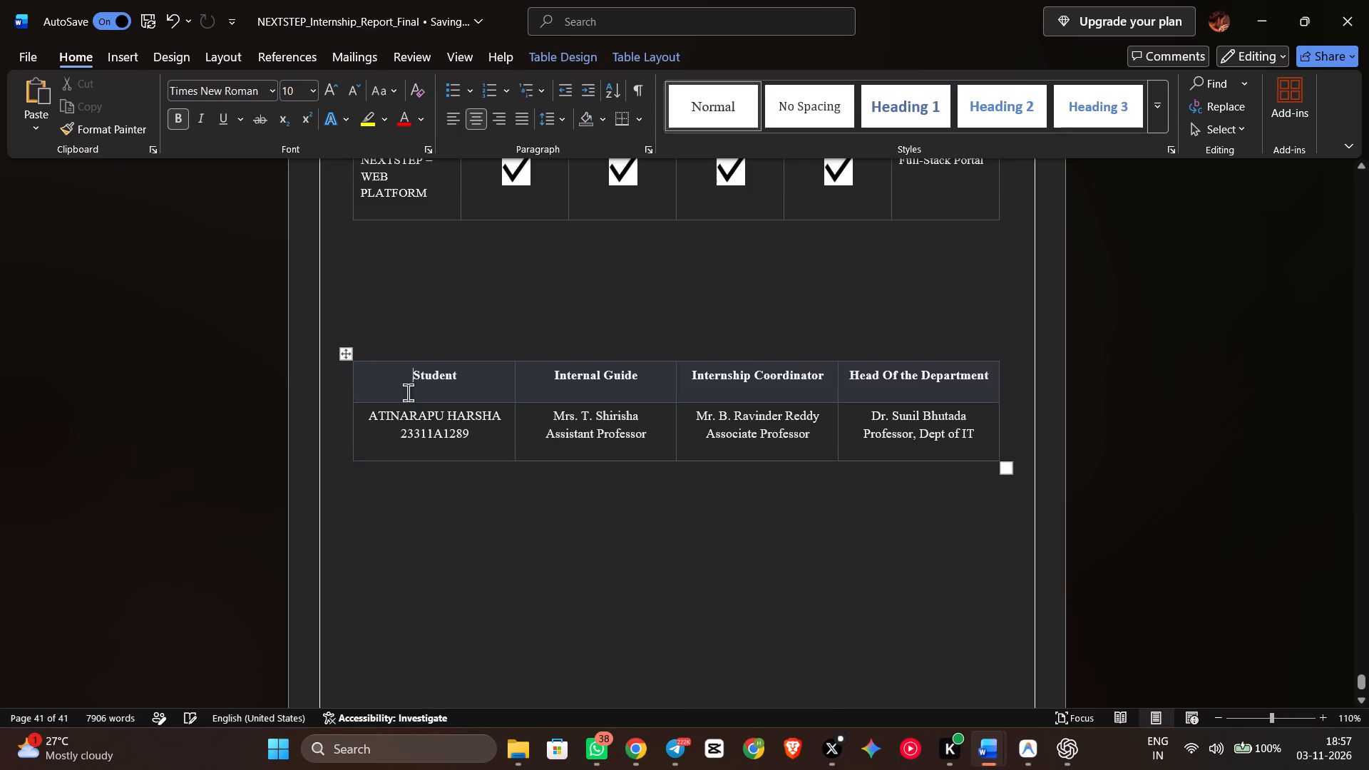
Review Appendices E through A, checking the placement of the names tables and the page layout.
{"action": "scroll", "coordinate": [437, 419], "scroll_direction": "up", "scroll_amount": 10}
{"action": "scroll", "coordinate": [437, 419], "scroll_direction": "down", "scroll_amount": 13}
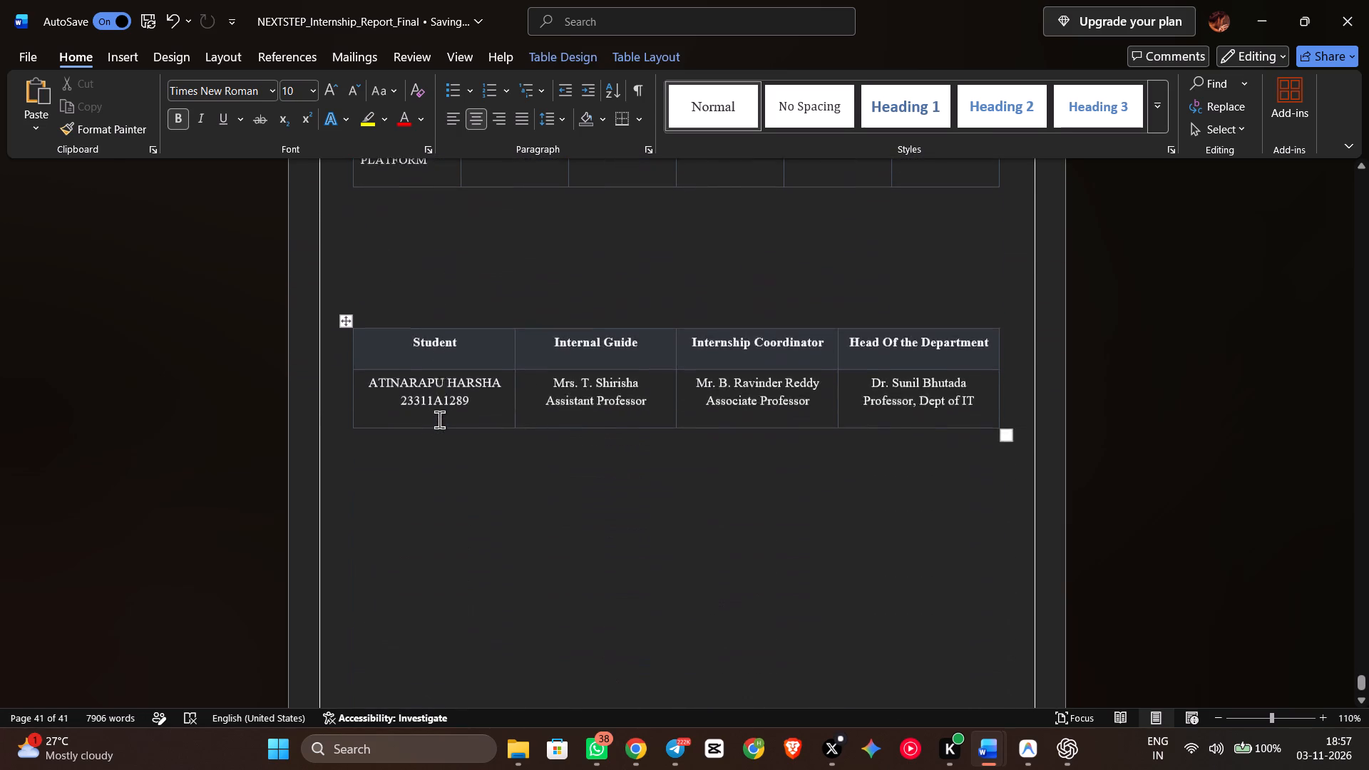
{"action": "scroll", "coordinate": [439, 419], "scroll_direction": "down", "scroll_amount": 4}
{"action": "scroll", "coordinate": [622, 522], "scroll_direction": "down", "scroll_amount": 7}
{"action": "scroll", "coordinate": [645, 535], "scroll_direction": "up", "scroll_amount": 7}
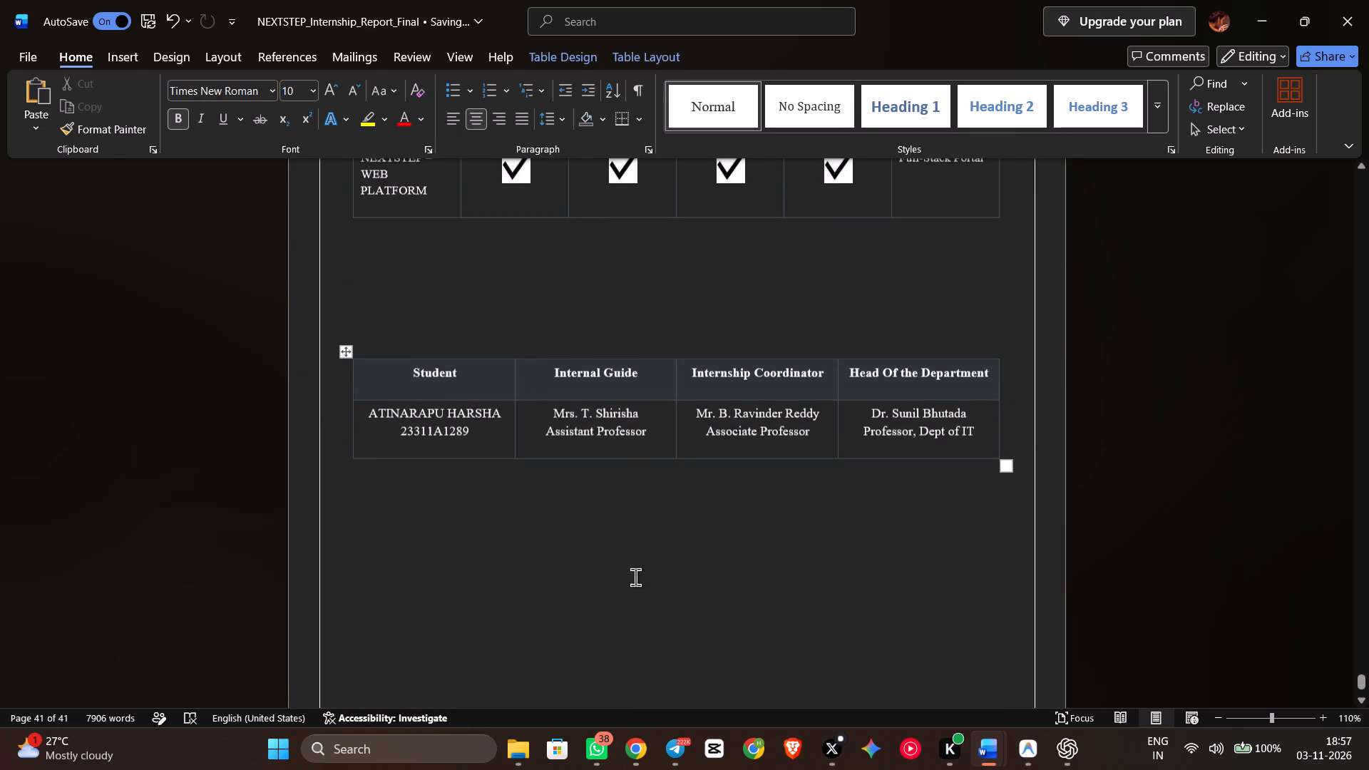
{"action": "scroll", "coordinate": [362, 529], "scroll_direction": "up", "scroll_amount": 6}
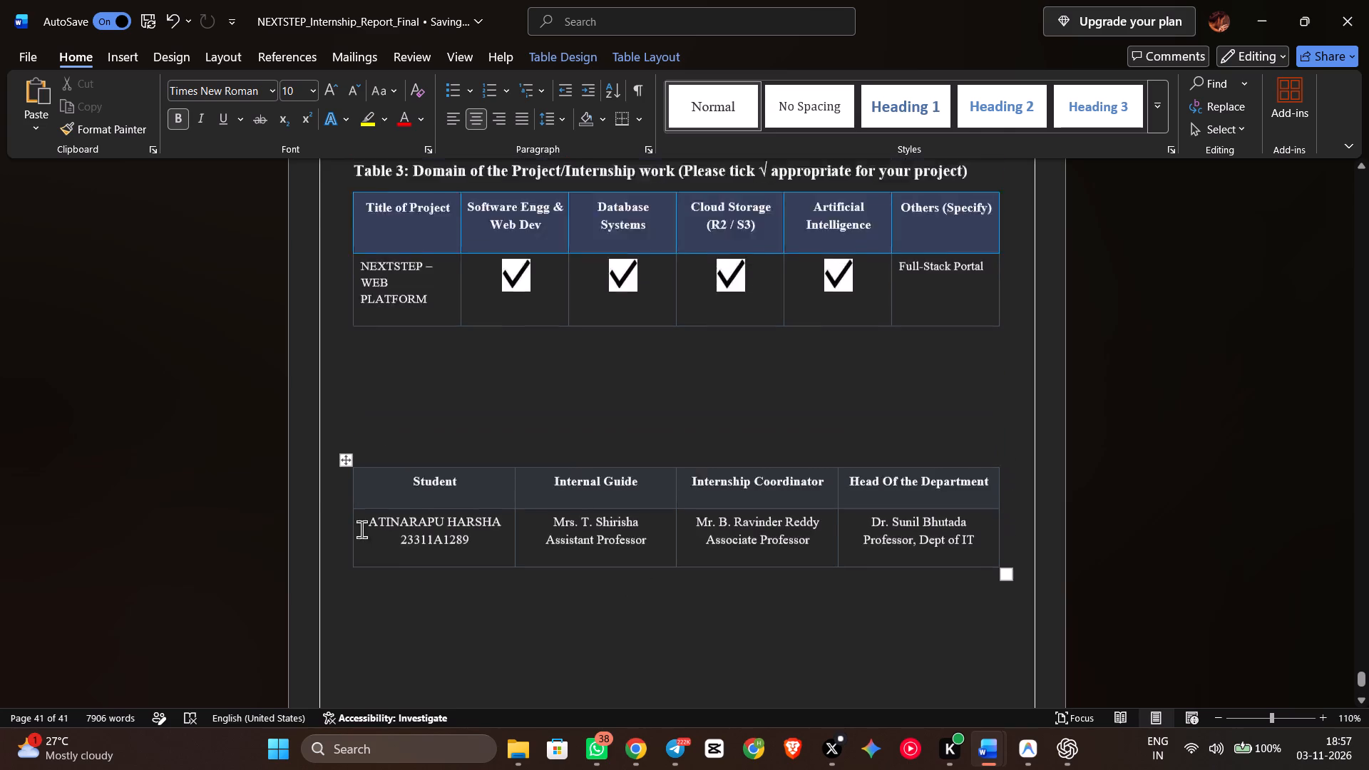
{"action": "scroll", "coordinate": [383, 552], "scroll_direction": "up", "scroll_amount": 12}
{"action": "scroll", "coordinate": [402, 566], "scroll_direction": "down", "scroll_amount": 7}
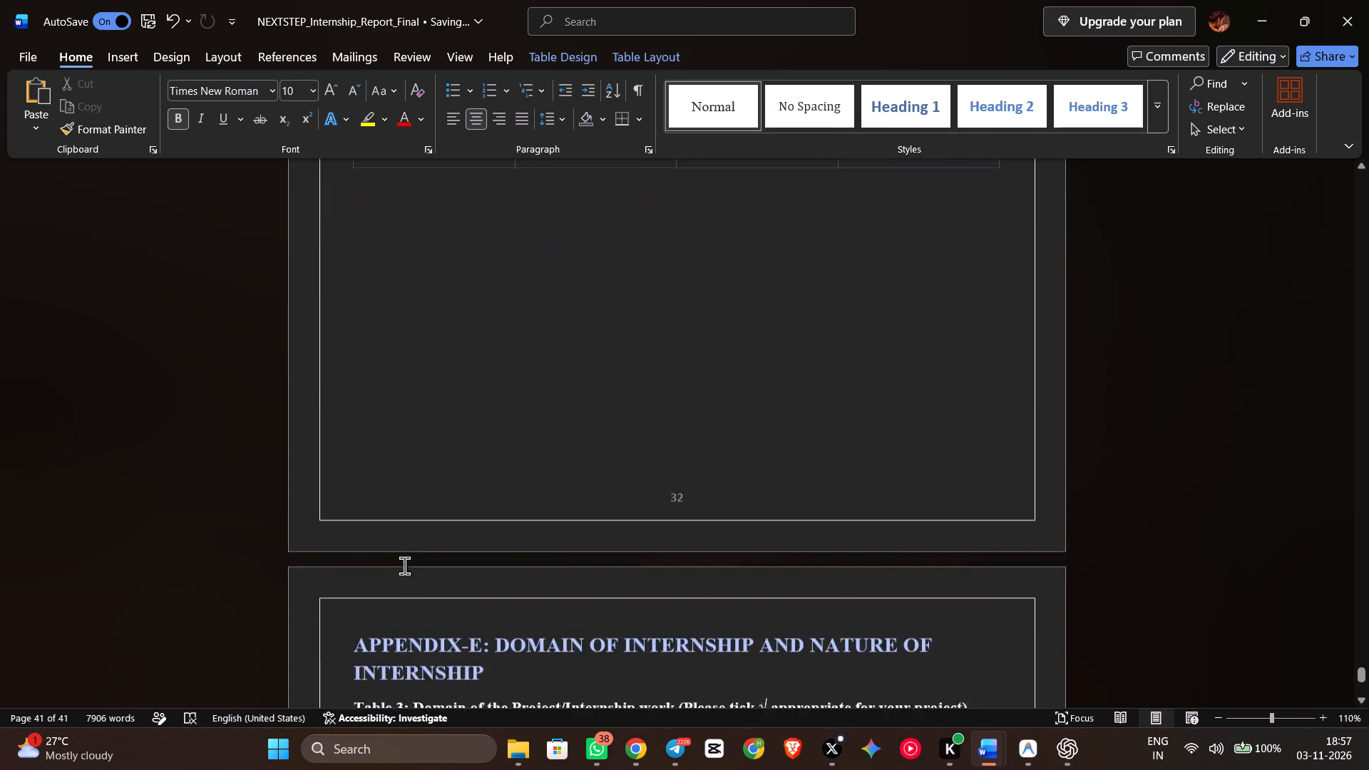
{"action": "scroll", "coordinate": [404, 565], "scroll_direction": "down", "scroll_amount": 4}
{"action": "scroll", "coordinate": [421, 558], "scroll_direction": "up", "scroll_amount": 5}
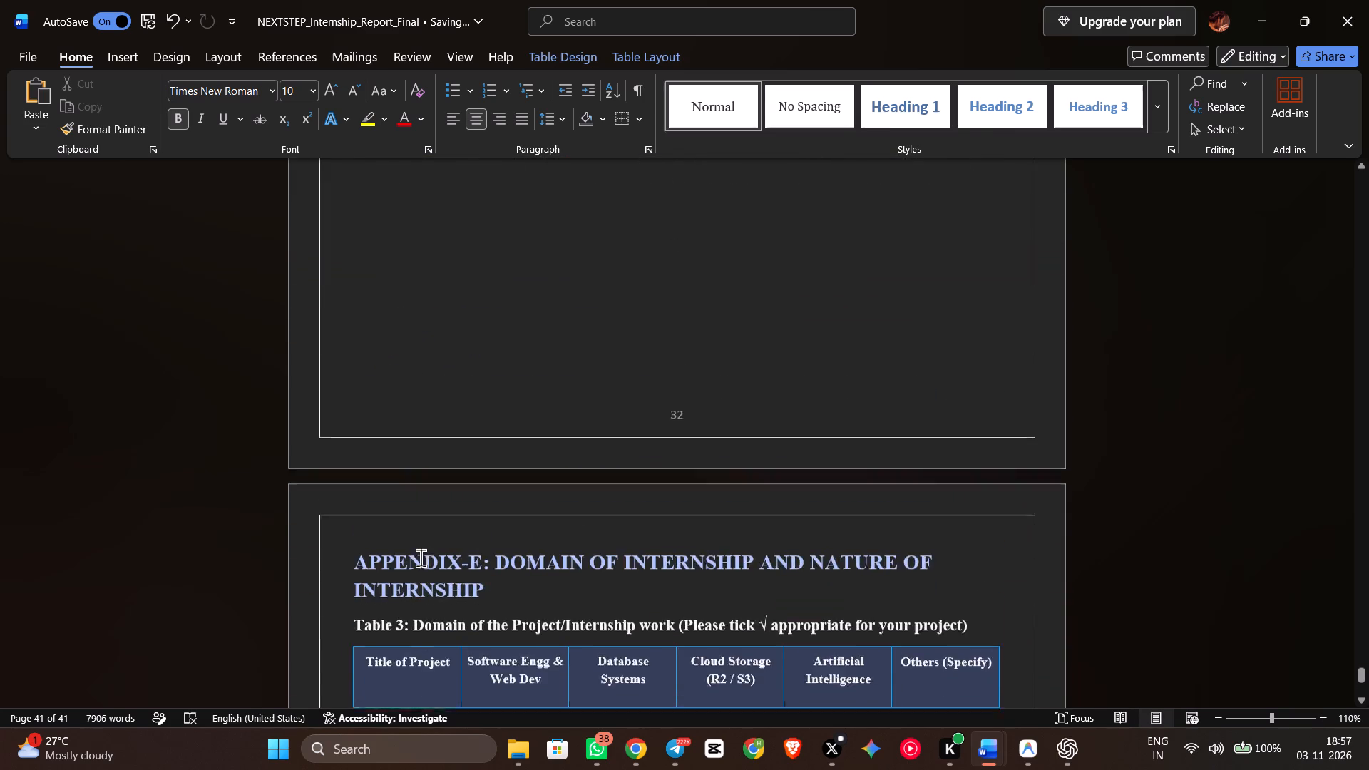
{"action": "scroll", "coordinate": [421, 558], "scroll_direction": "up", "scroll_amount": 13}
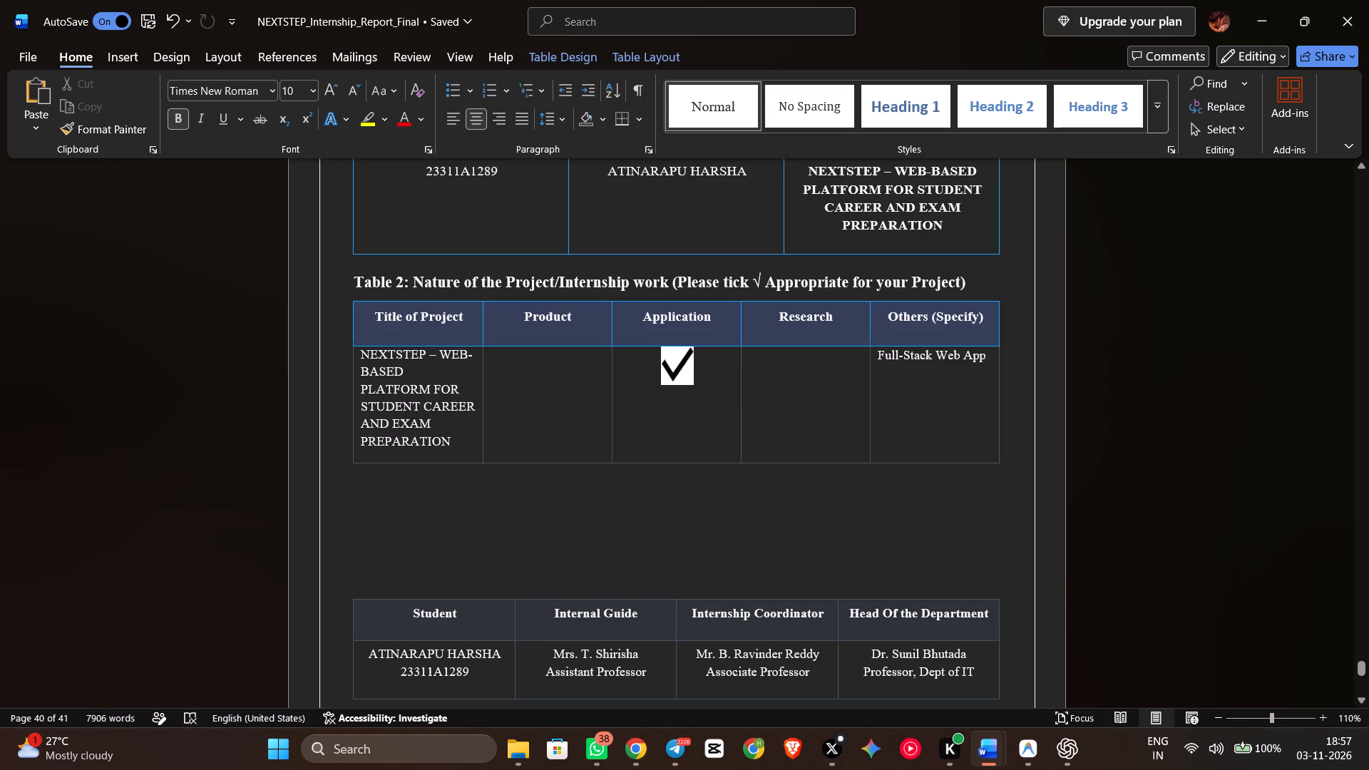
{"action": "scroll", "coordinate": [436, 529], "scroll_direction": "up", "scroll_amount": 5}
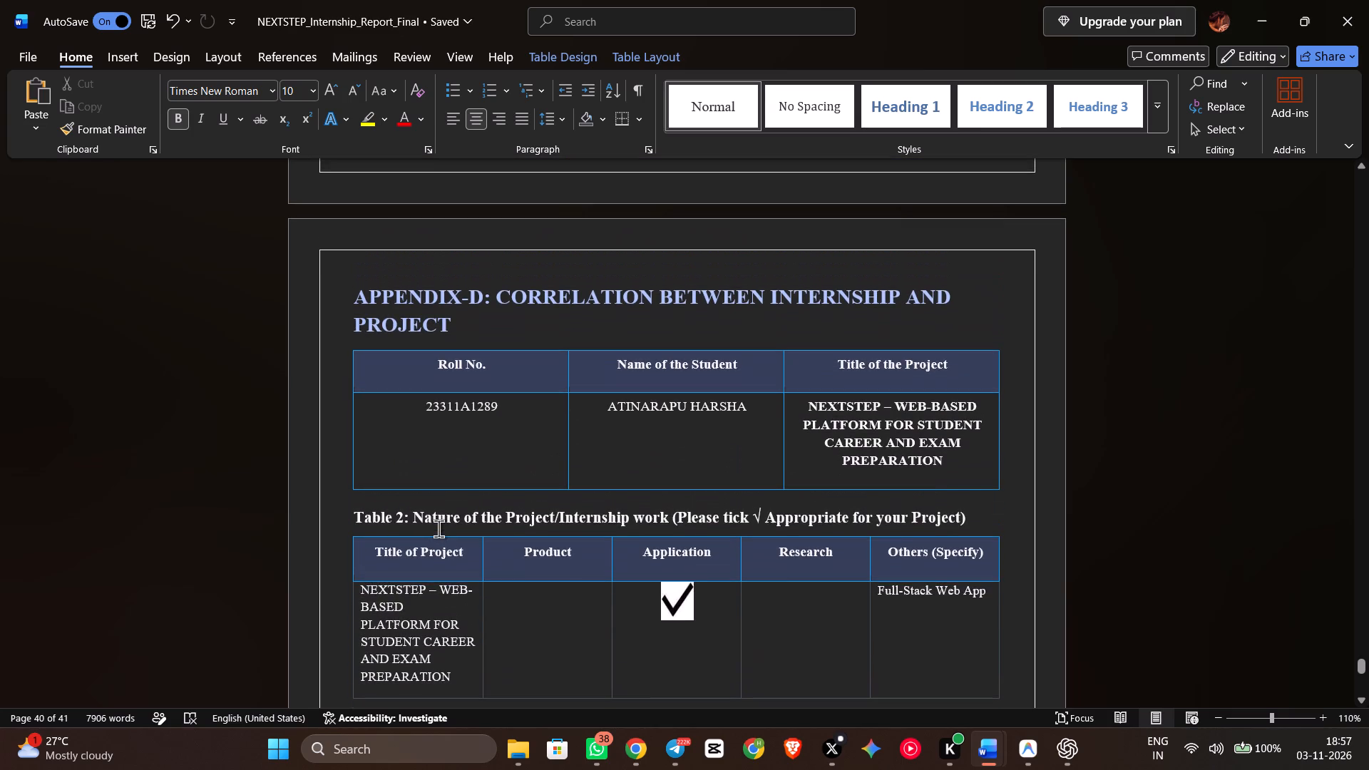
{"action": "scroll", "coordinate": [439, 528], "scroll_direction": "up", "scroll_amount": 11}
{"action": "scroll", "coordinate": [439, 528], "scroll_direction": "down", "scroll_amount": 10}
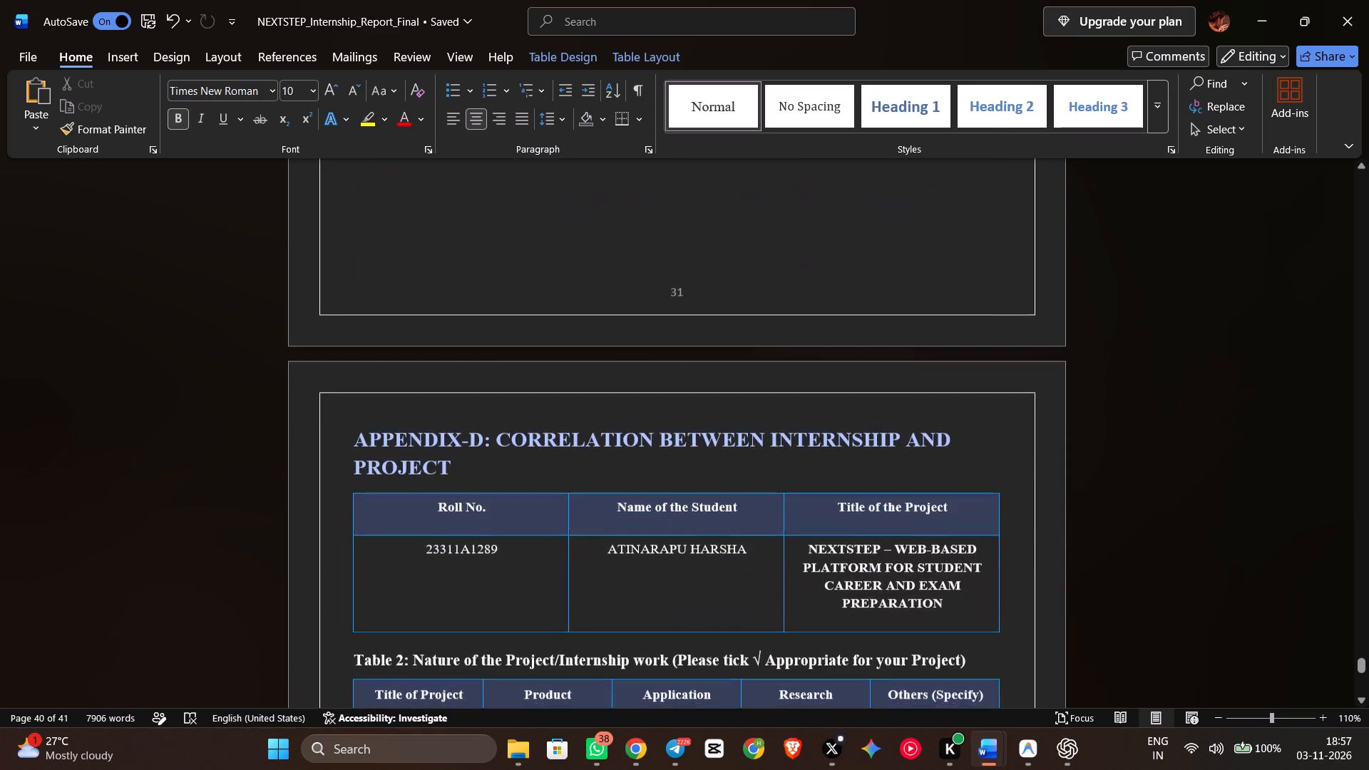
{"action": "scroll", "coordinate": [439, 528], "scroll_direction": "up", "scroll_amount": 11}
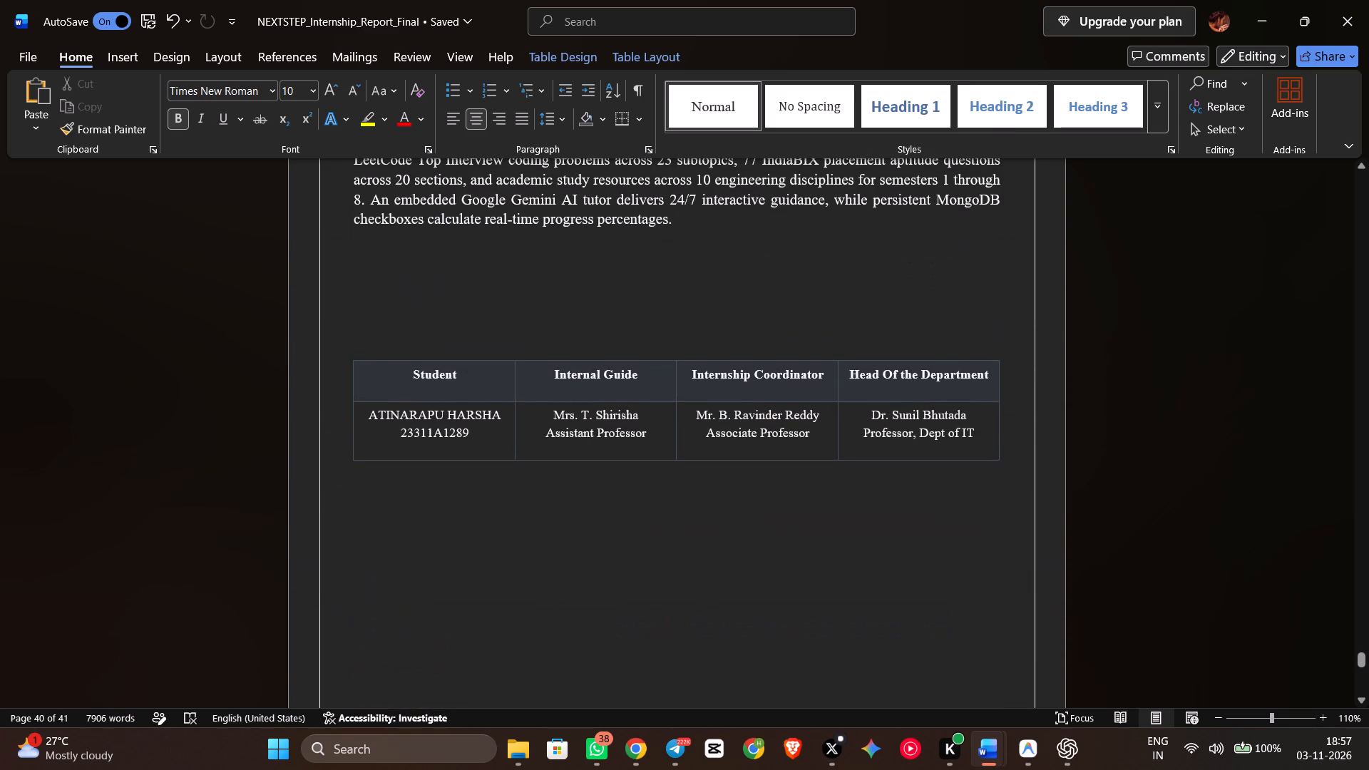
{"action": "scroll", "coordinate": [441, 526], "scroll_direction": "up", "scroll_amount": 11}
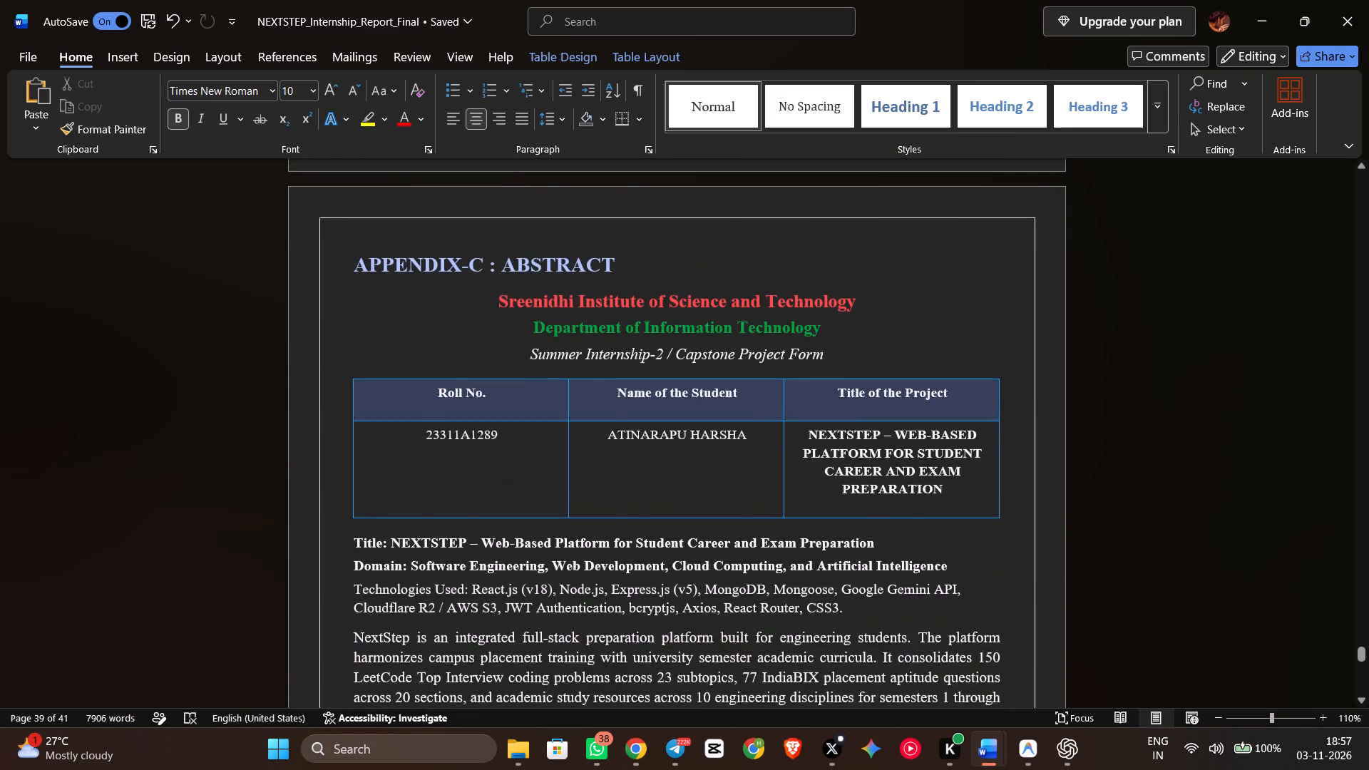
{"action": "scroll", "coordinate": [446, 512], "scroll_direction": "up", "scroll_amount": 6}
{"action": "scroll", "coordinate": [448, 508], "scroll_direction": "up", "scroll_amount": 20}
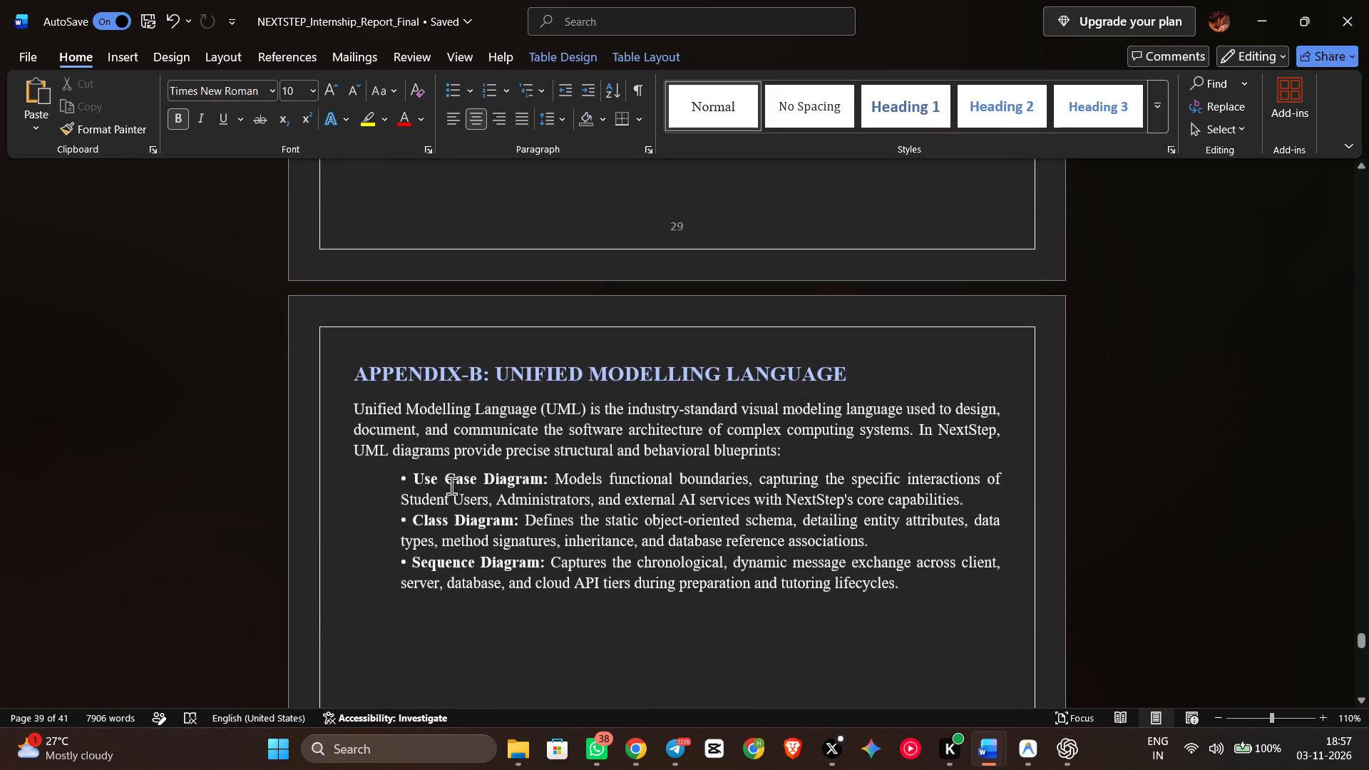
{"action": "scroll", "coordinate": [451, 476], "scroll_direction": "up", "scroll_amount": 18}
{"action": "scroll", "coordinate": [451, 476], "scroll_direction": "up", "scroll_amount": 4}
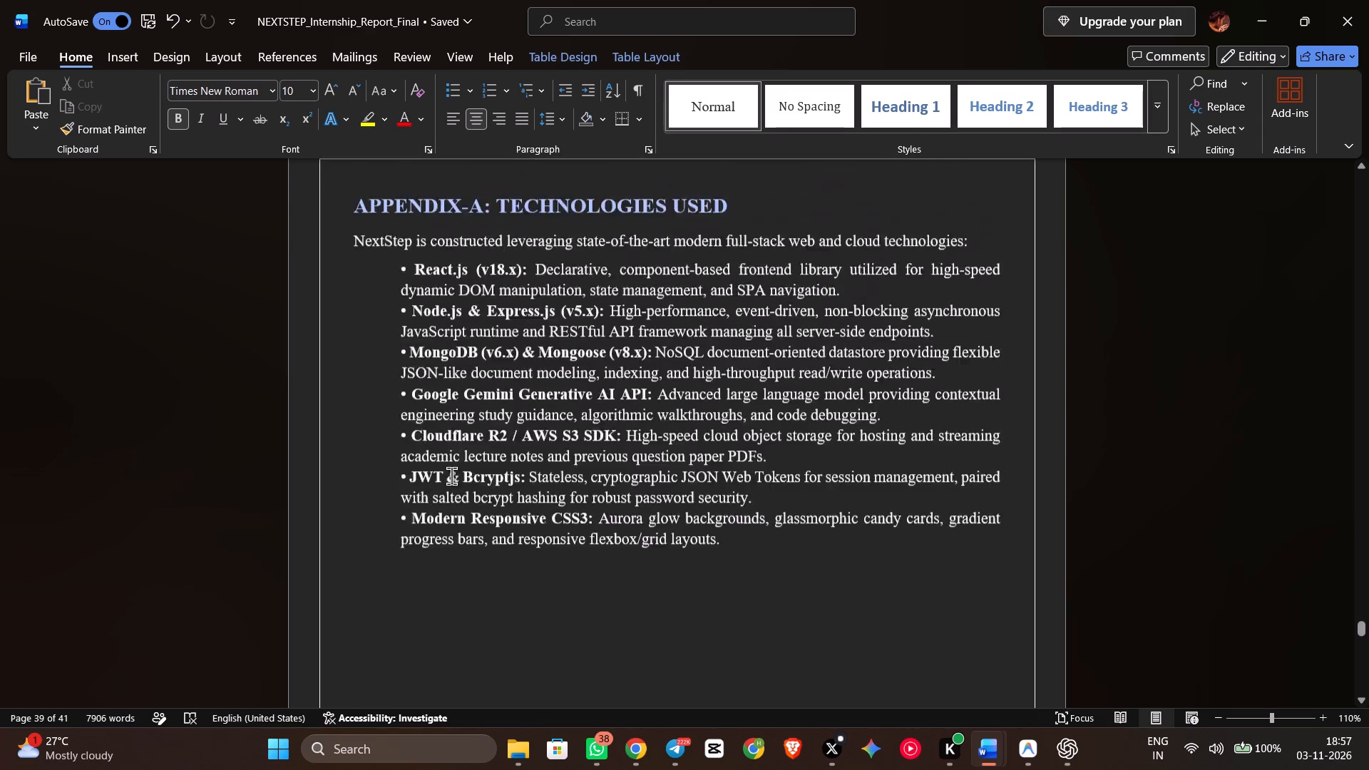
Review the report backwards from the references to section 4.2, checking spacing, page breaks and figure placement.
{"action": "scroll", "coordinate": [451, 476], "scroll_direction": "up", "scroll_amount": 14}
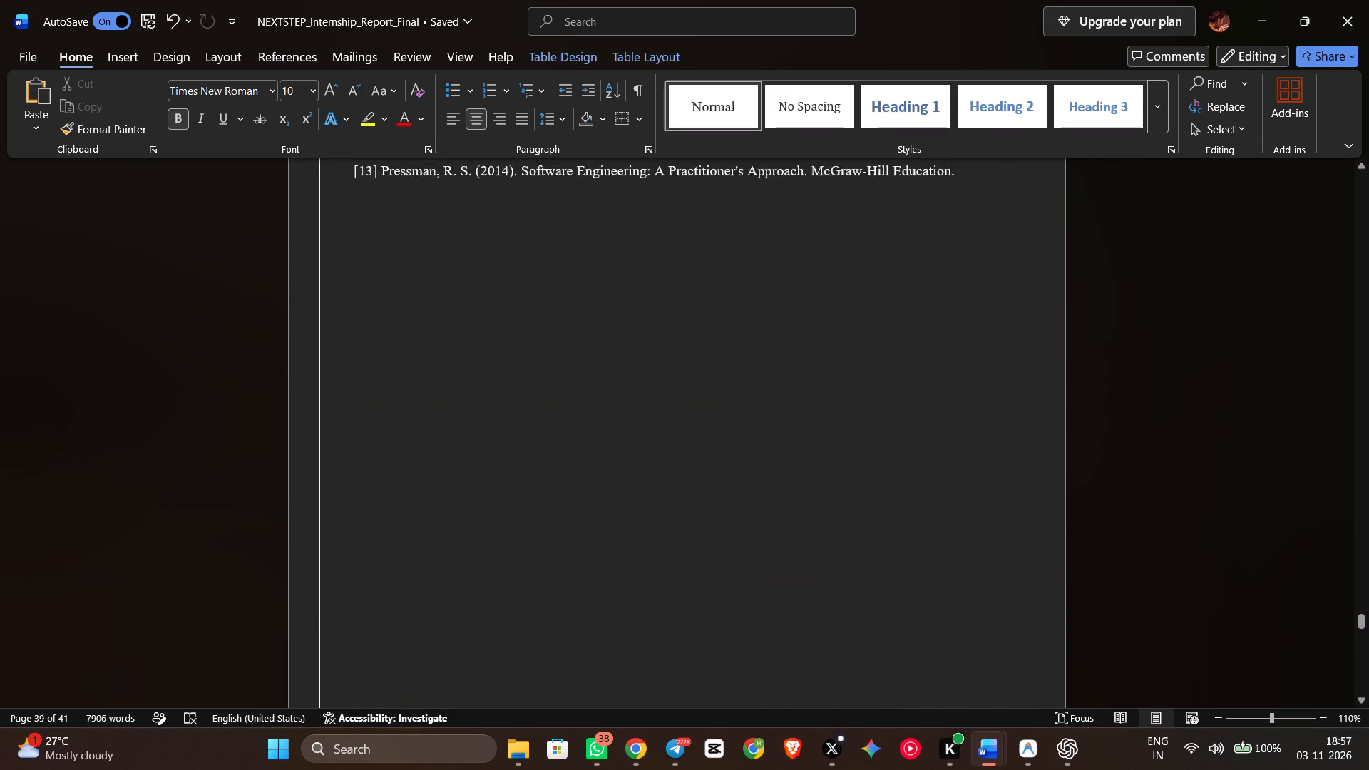
{"action": "scroll", "coordinate": [451, 476], "scroll_direction": "up", "scroll_amount": 18}
{"action": "scroll", "coordinate": [459, 467], "scroll_direction": "up", "scroll_amount": 13}
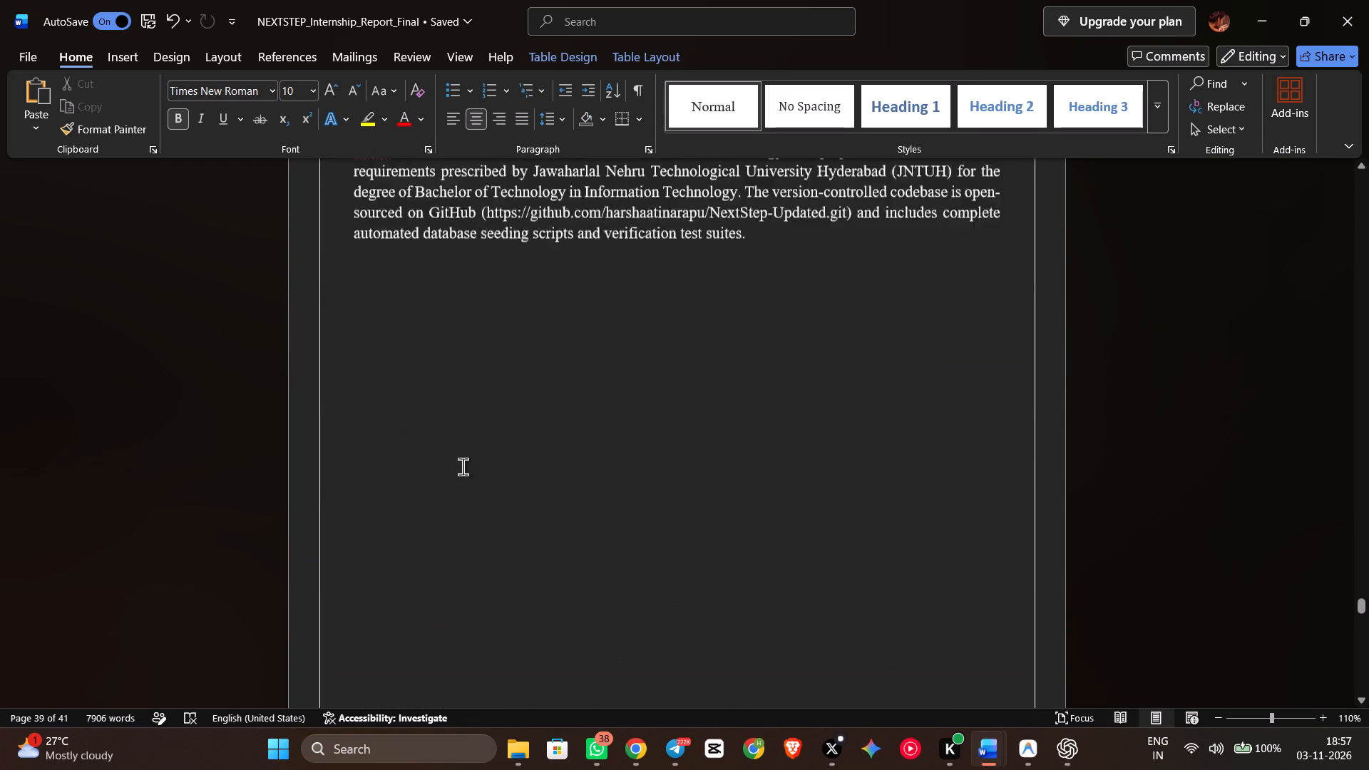
{"action": "scroll", "coordinate": [463, 466], "scroll_direction": "up", "scroll_amount": 11}
{"action": "scroll", "coordinate": [463, 466], "scroll_direction": "up", "scroll_amount": 13}
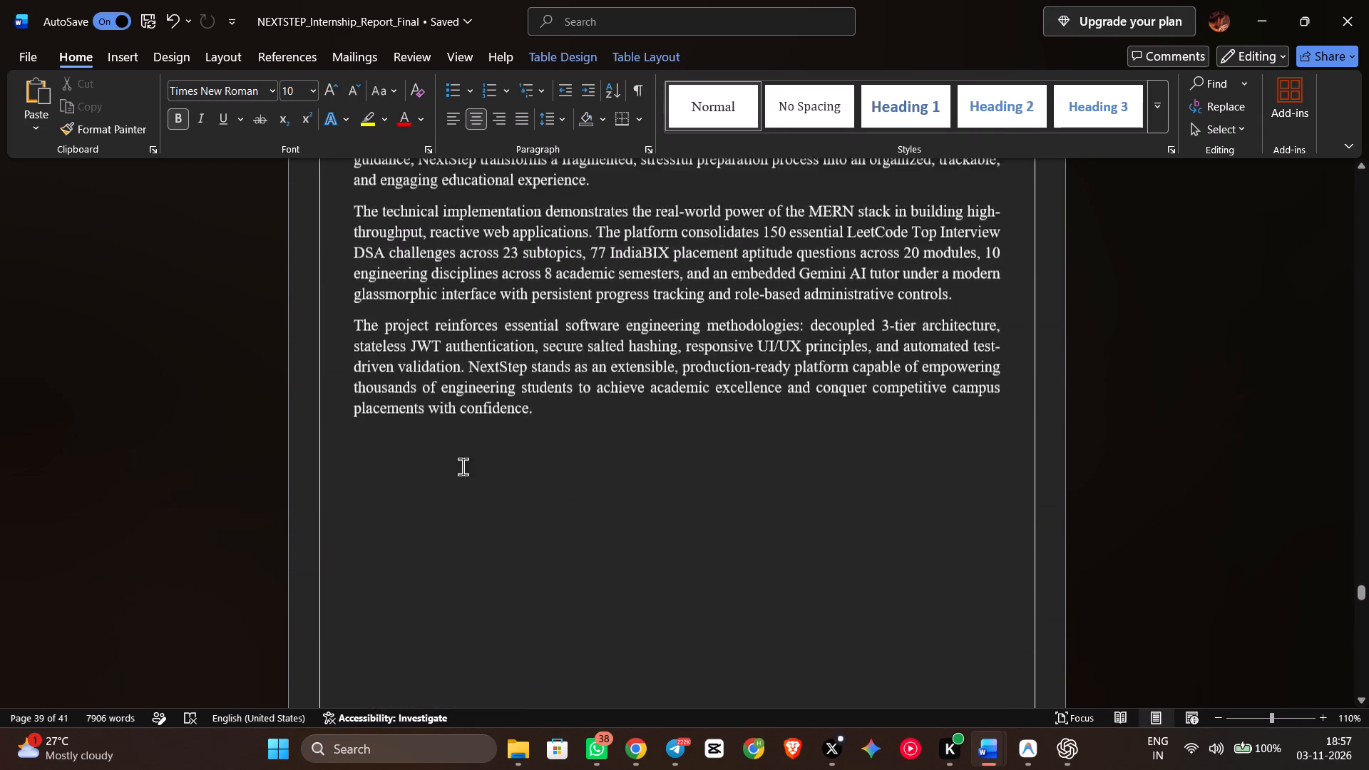
{"action": "scroll", "coordinate": [463, 466], "scroll_direction": "up", "scroll_amount": 19}
{"action": "scroll", "coordinate": [463, 466], "scroll_direction": "up", "scroll_amount": 6}
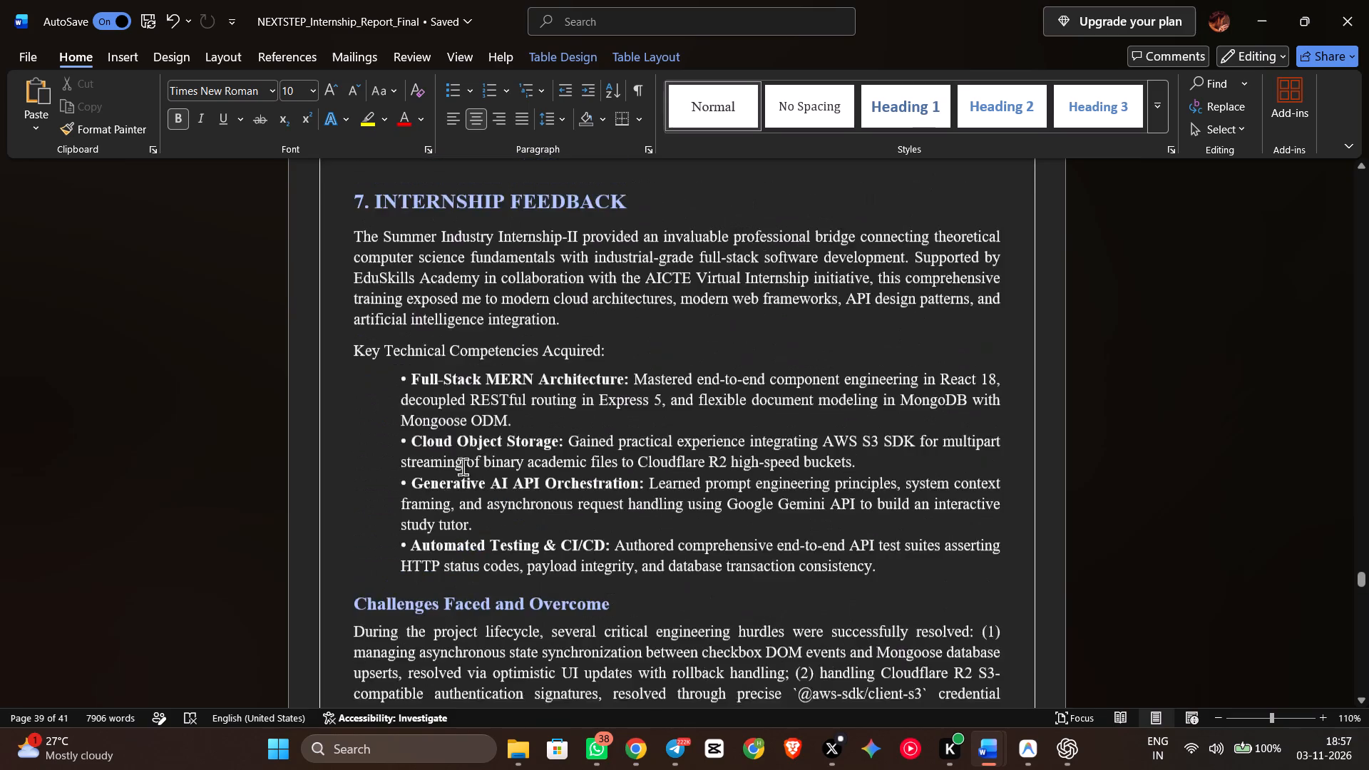
{"action": "scroll", "coordinate": [463, 466], "scroll_direction": "up", "scroll_amount": 15}
{"action": "scroll", "coordinate": [463, 466], "scroll_direction": "up", "scroll_amount": 12}
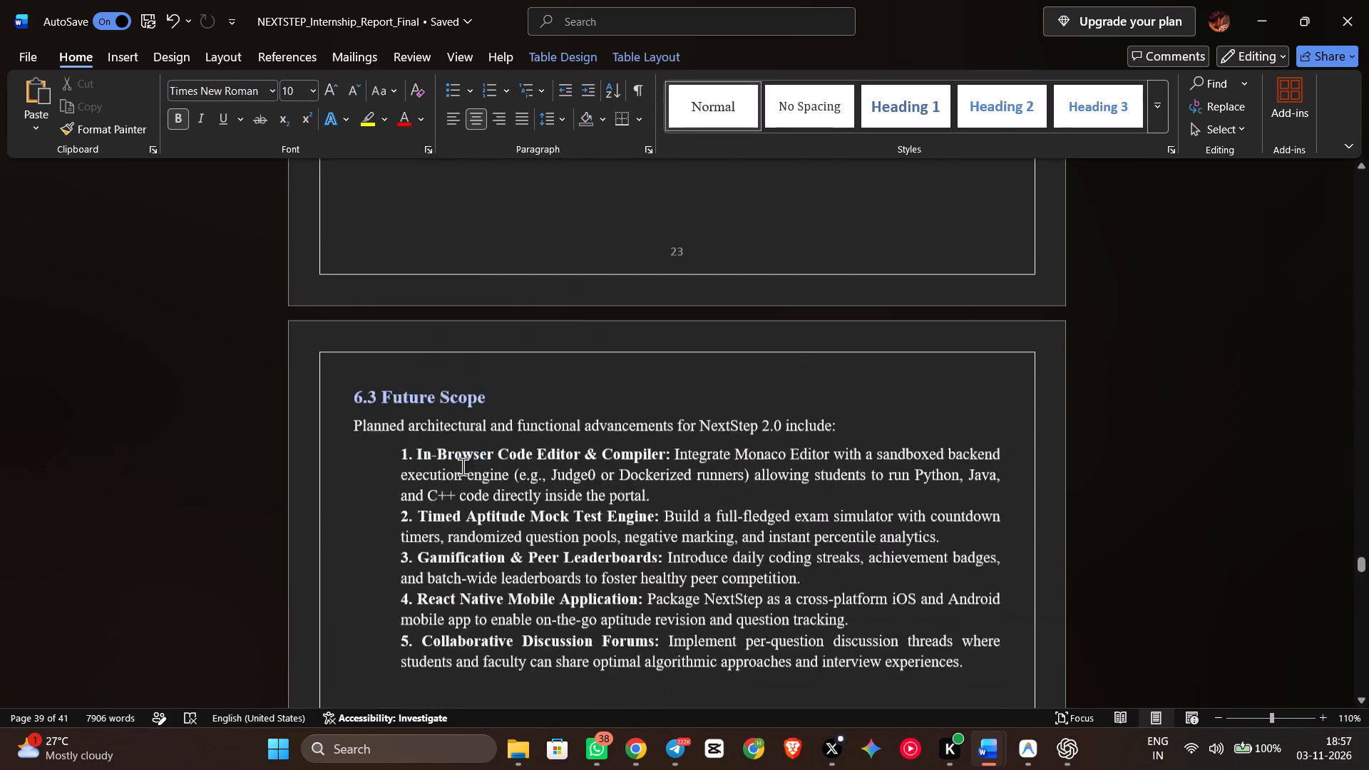
{"action": "scroll", "coordinate": [463, 466], "scroll_direction": "up", "scroll_amount": 19}
{"action": "scroll", "coordinate": [463, 473], "scroll_direction": "up", "scroll_amount": 12}
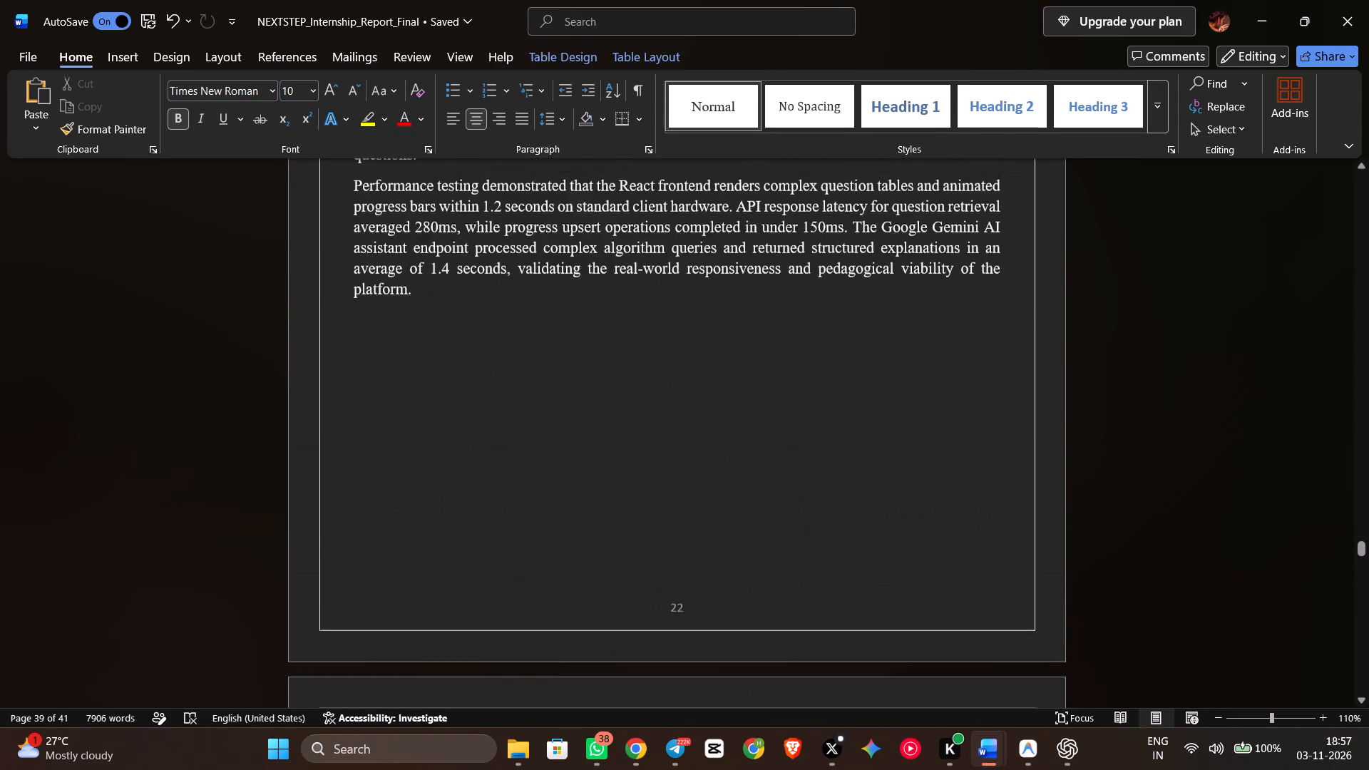
{"action": "scroll", "coordinate": [466, 475], "scroll_direction": "up", "scroll_amount": 17}
{"action": "scroll", "coordinate": [463, 482], "scroll_direction": "up", "scroll_amount": 6}
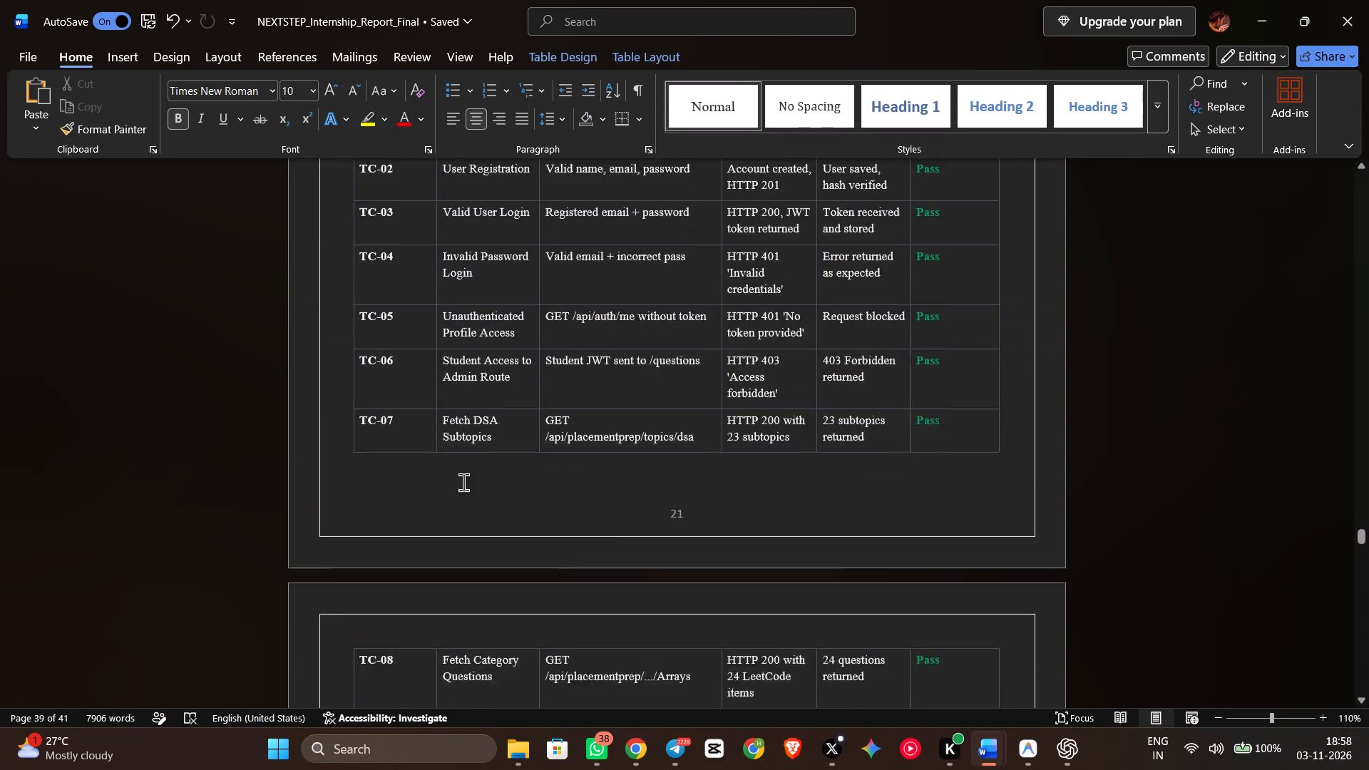
{"action": "scroll", "coordinate": [464, 485], "scroll_direction": "up", "scroll_amount": 15}
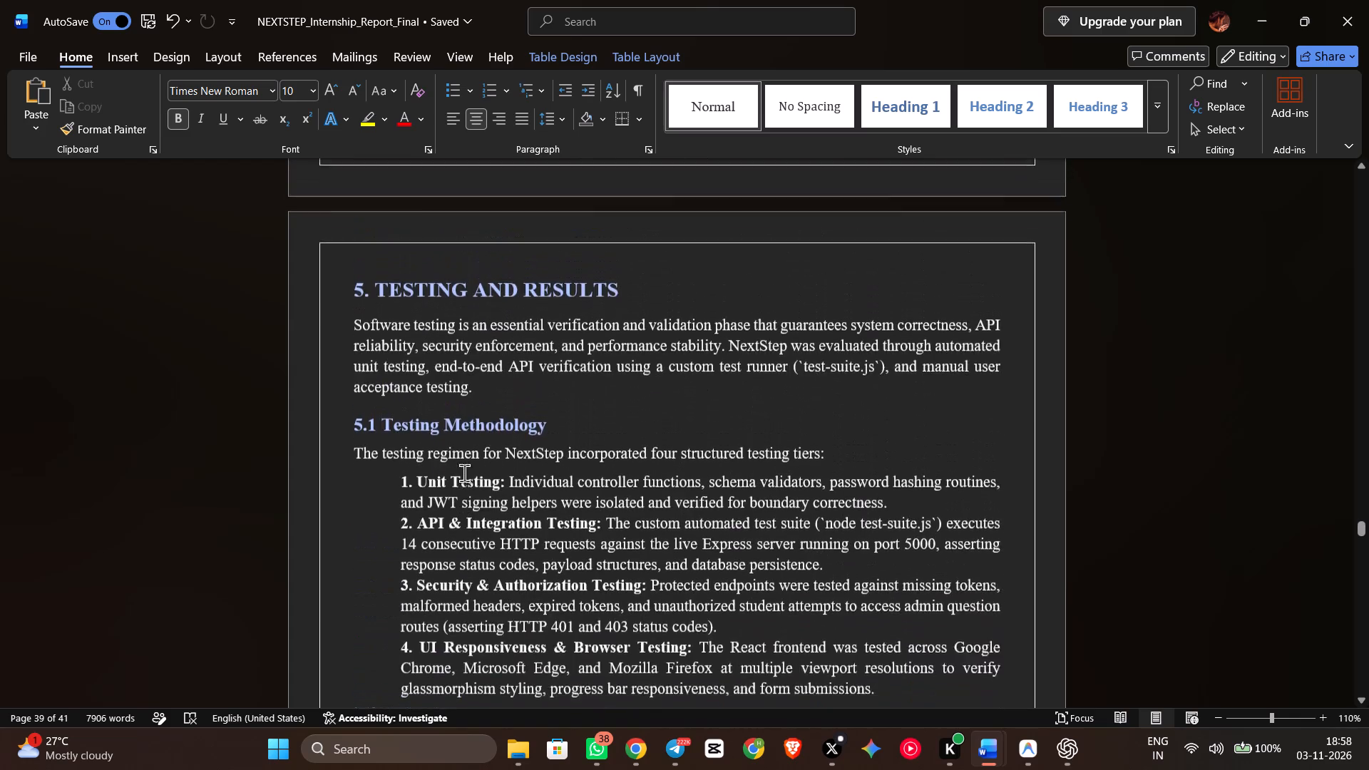
{"action": "scroll", "coordinate": [464, 473], "scroll_direction": "up", "scroll_amount": 19}
{"action": "scroll", "coordinate": [467, 464], "scroll_direction": "up", "scroll_amount": 6}
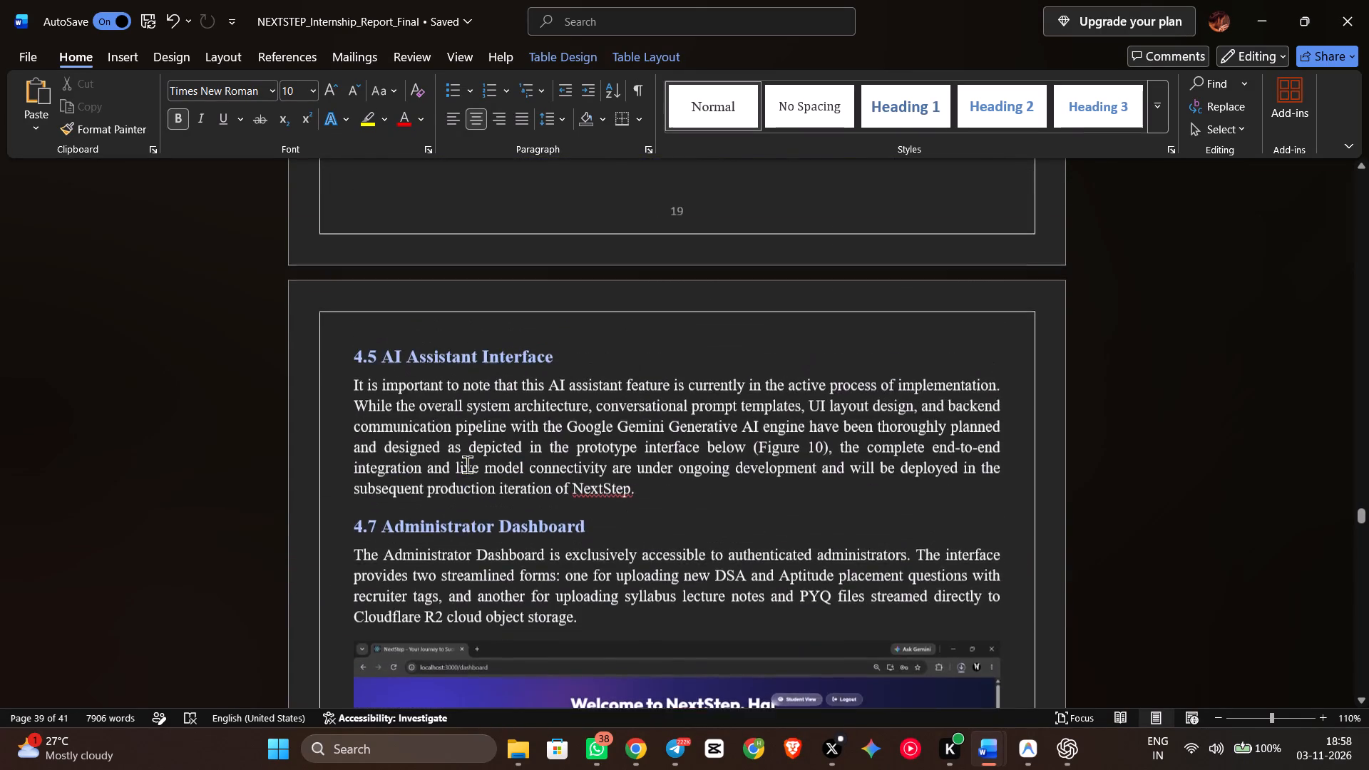
{"action": "scroll", "coordinate": [467, 464], "scroll_direction": "up", "scroll_amount": 16}
{"action": "scroll", "coordinate": [467, 464], "scroll_direction": "up", "scroll_amount": 6}
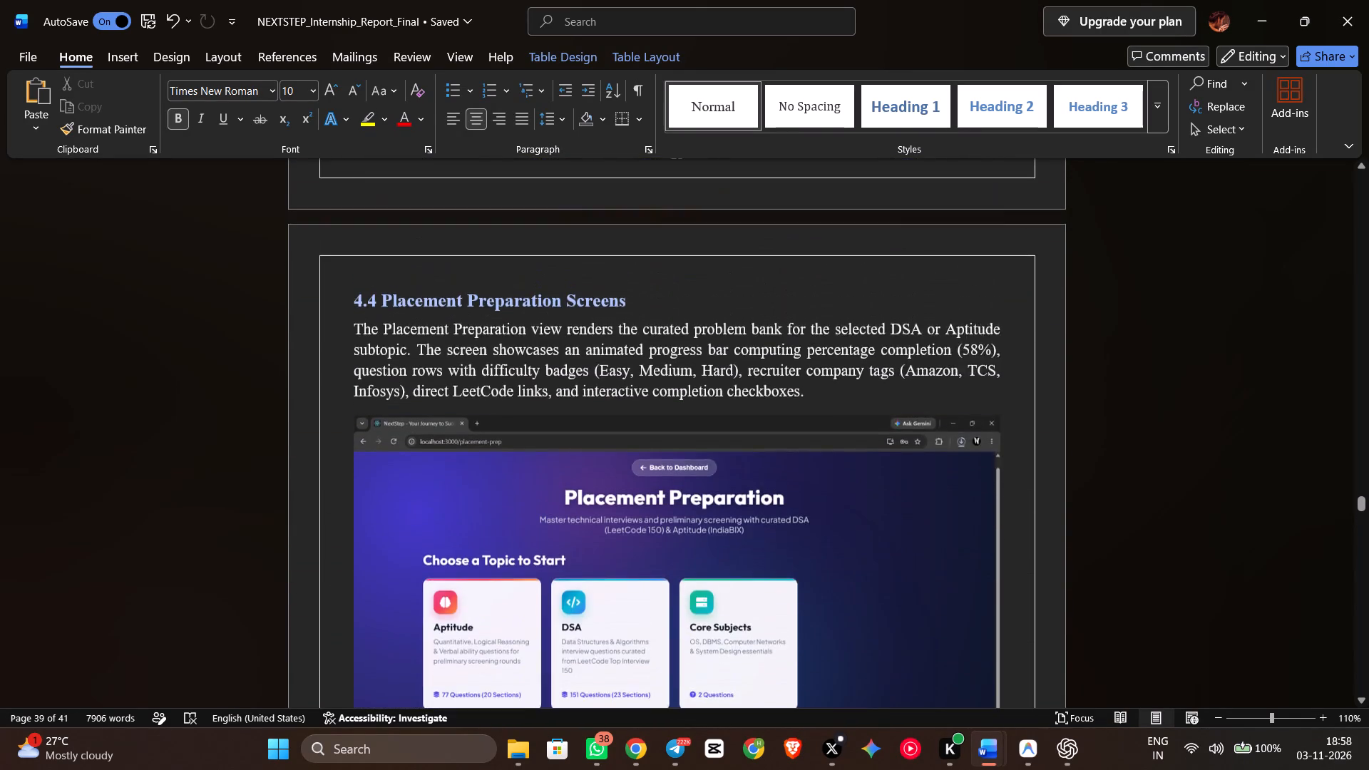
{"action": "scroll", "coordinate": [467, 463], "scroll_direction": "up", "scroll_amount": 20}
{"action": "scroll", "coordinate": [467, 463], "scroll_direction": "up", "scroll_amount": 7}
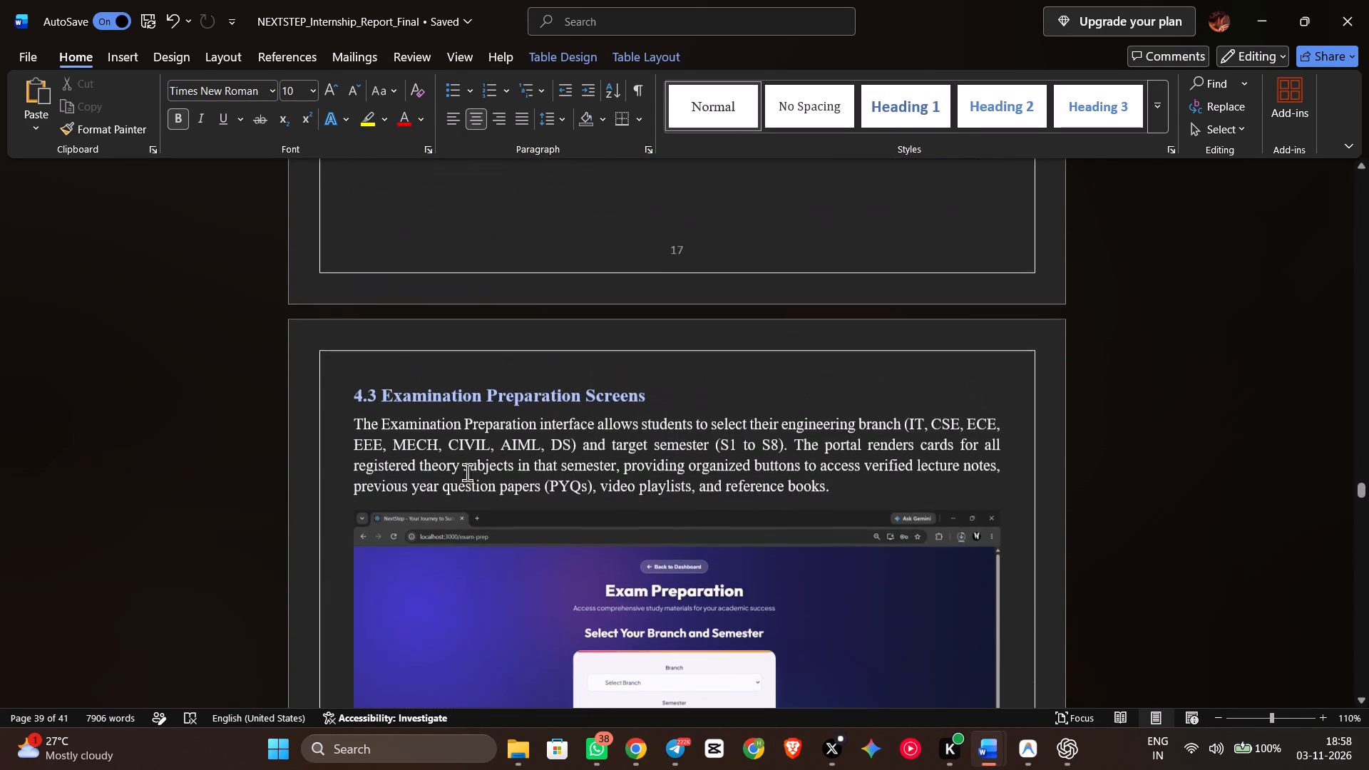
{"action": "scroll", "coordinate": [467, 467], "scroll_direction": "up", "scroll_amount": 17}
{"action": "scroll", "coordinate": [466, 471], "scroll_direction": "up", "scroll_amount": 18}
Insert five blank lines before the 4.2 Student Dashboard heading to push the section onto the page with its screenshot.
{"action": "scroll", "coordinate": [466, 471], "scroll_direction": "down", "scroll_amount": 9}
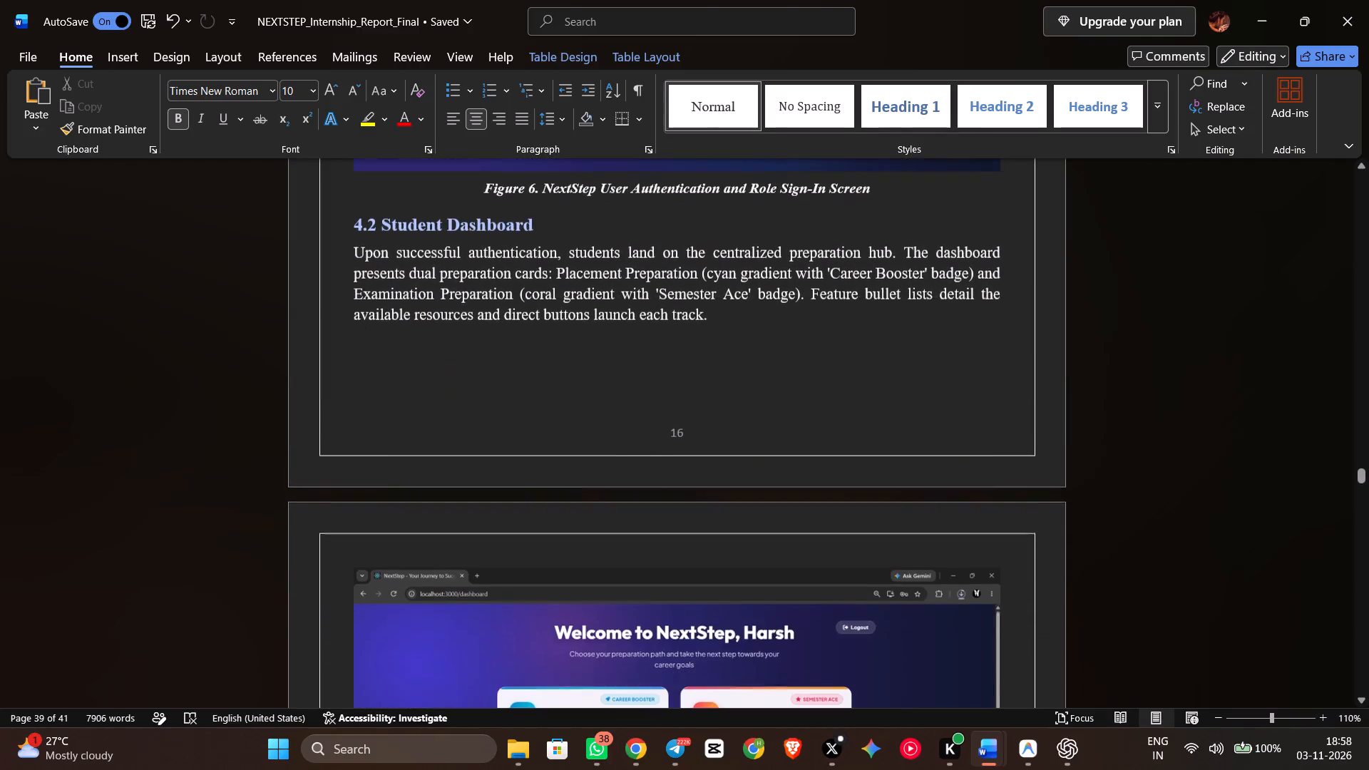
{"action": "left_click", "coordinate": [356, 212]}
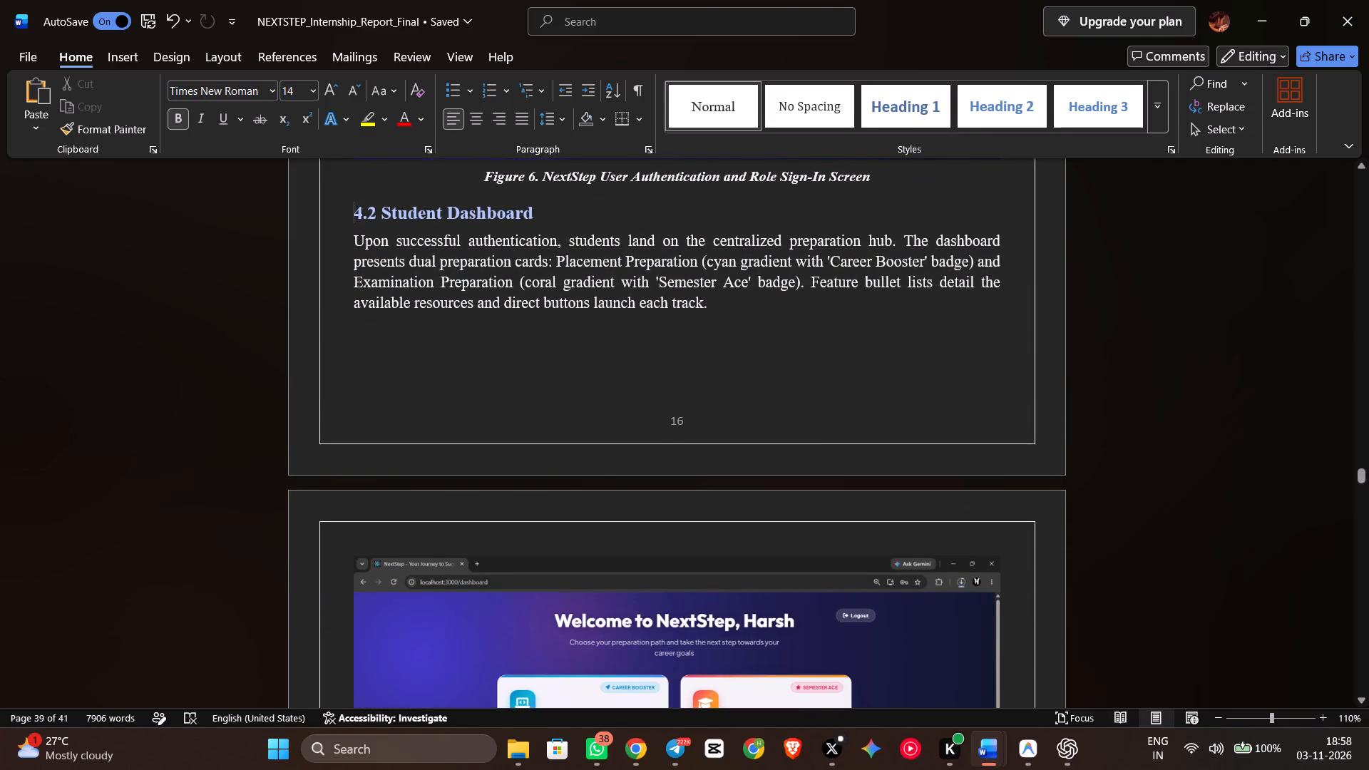
{"action": "key", "text": "Return"}
{"action": "key", "text": "Return"}
{"action": "key", "text": "Return"}
{"action": "key", "text": "Return"}
{"action": "key", "text": "Return"}
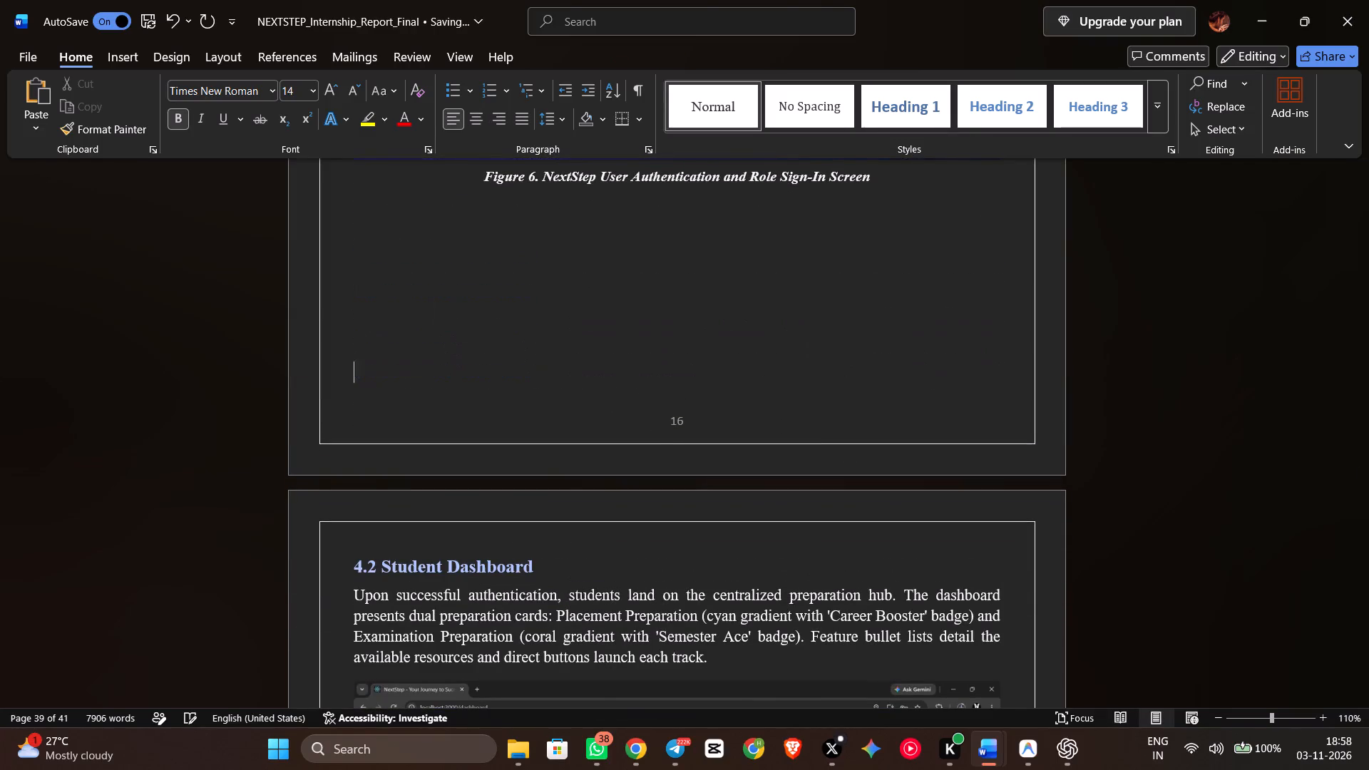
Remove three blank lines above the 4.3 Examination Preparation Screens heading to bring the section back together with its screenshot.
{"action": "scroll", "coordinate": [414, 190], "scroll_direction": "down", "scroll_amount": 20}
{"action": "scroll", "coordinate": [414, 190], "scroll_direction": "down", "scroll_amount": 4}
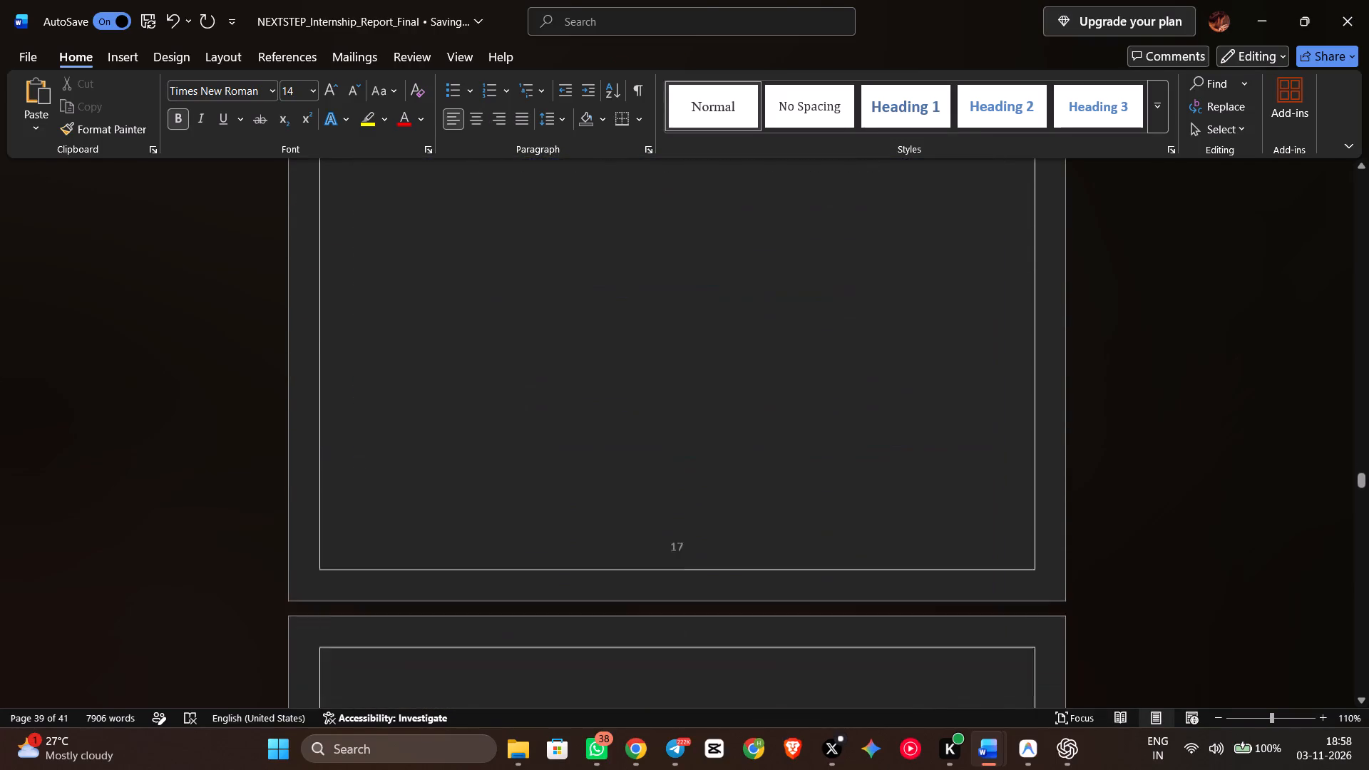
{"action": "scroll", "coordinate": [414, 190], "scroll_direction": "down", "scroll_amount": 15}
{"action": "scroll", "coordinate": [373, 266], "scroll_direction": "down", "scroll_amount": 7}
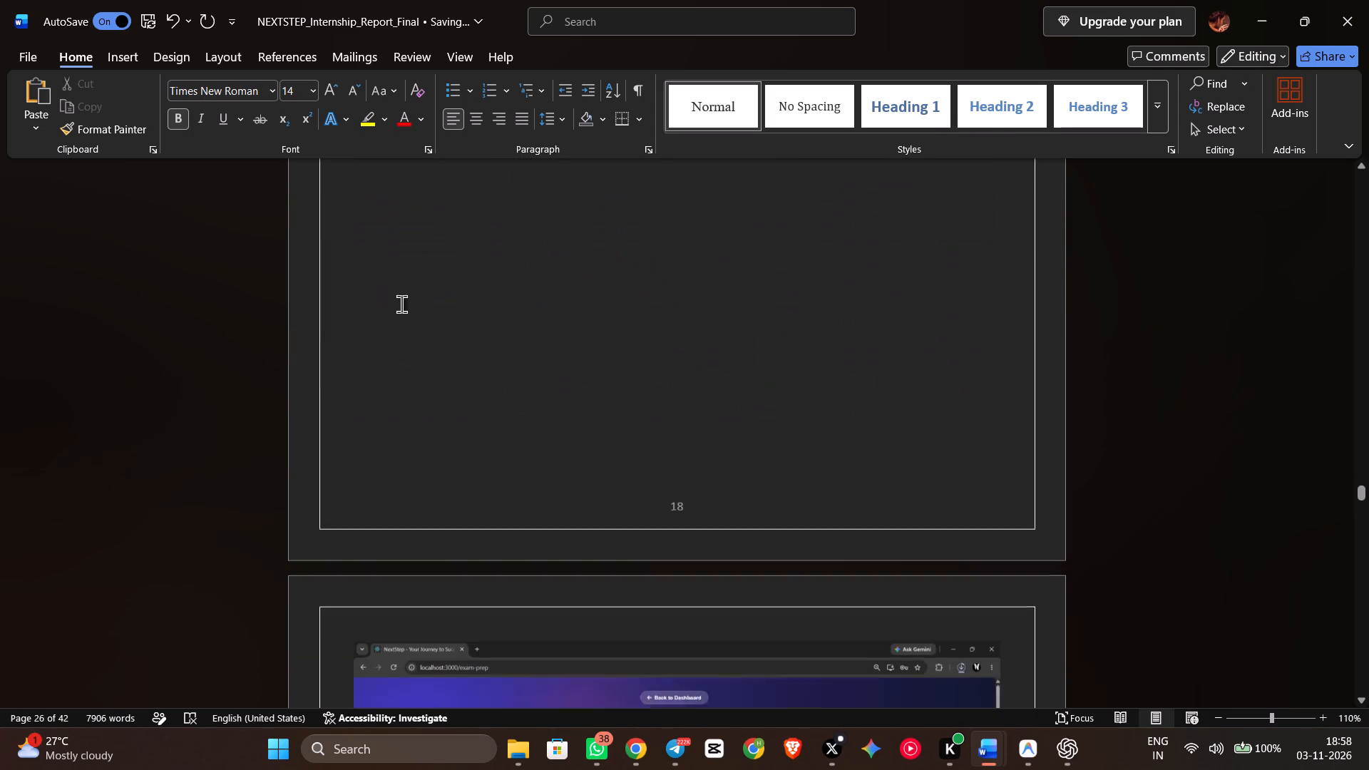
{"action": "scroll", "coordinate": [470, 316], "scroll_direction": "up", "scroll_amount": 11}
{"action": "scroll", "coordinate": [363, 242], "scroll_direction": "up", "scroll_amount": 3}
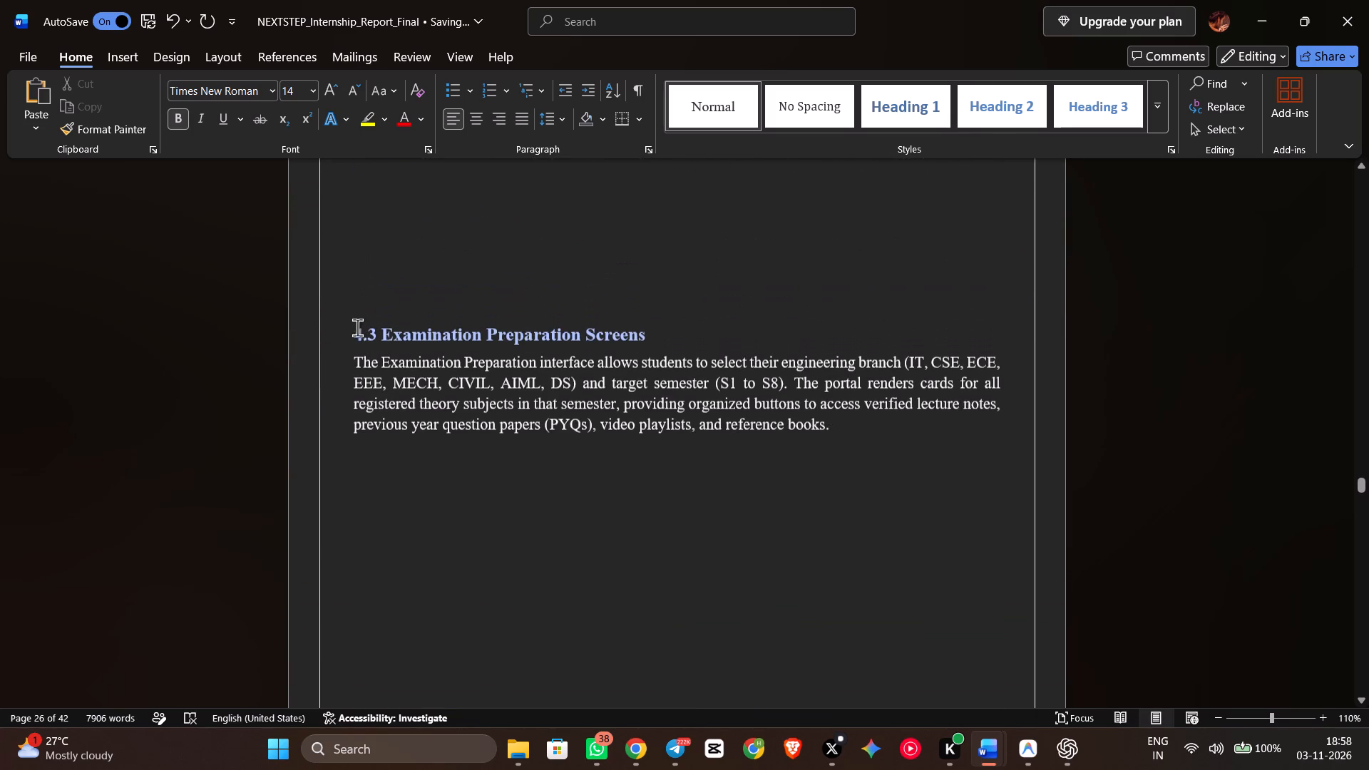
{"action": "left_click", "coordinate": [354, 332]}
{"action": "key", "text": "BackSpace"}
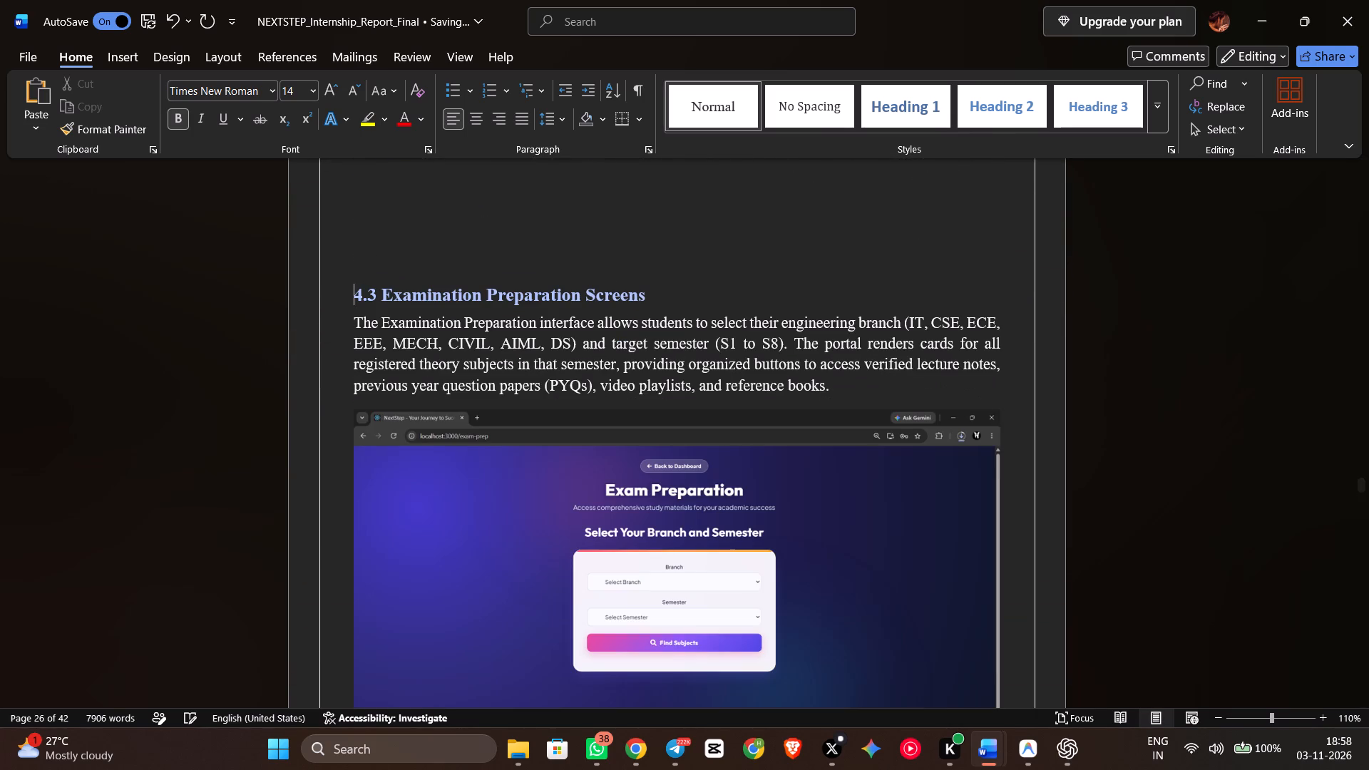
{"action": "key", "text": "BackSpace"}
{"action": "key", "text": "BackSpace"}
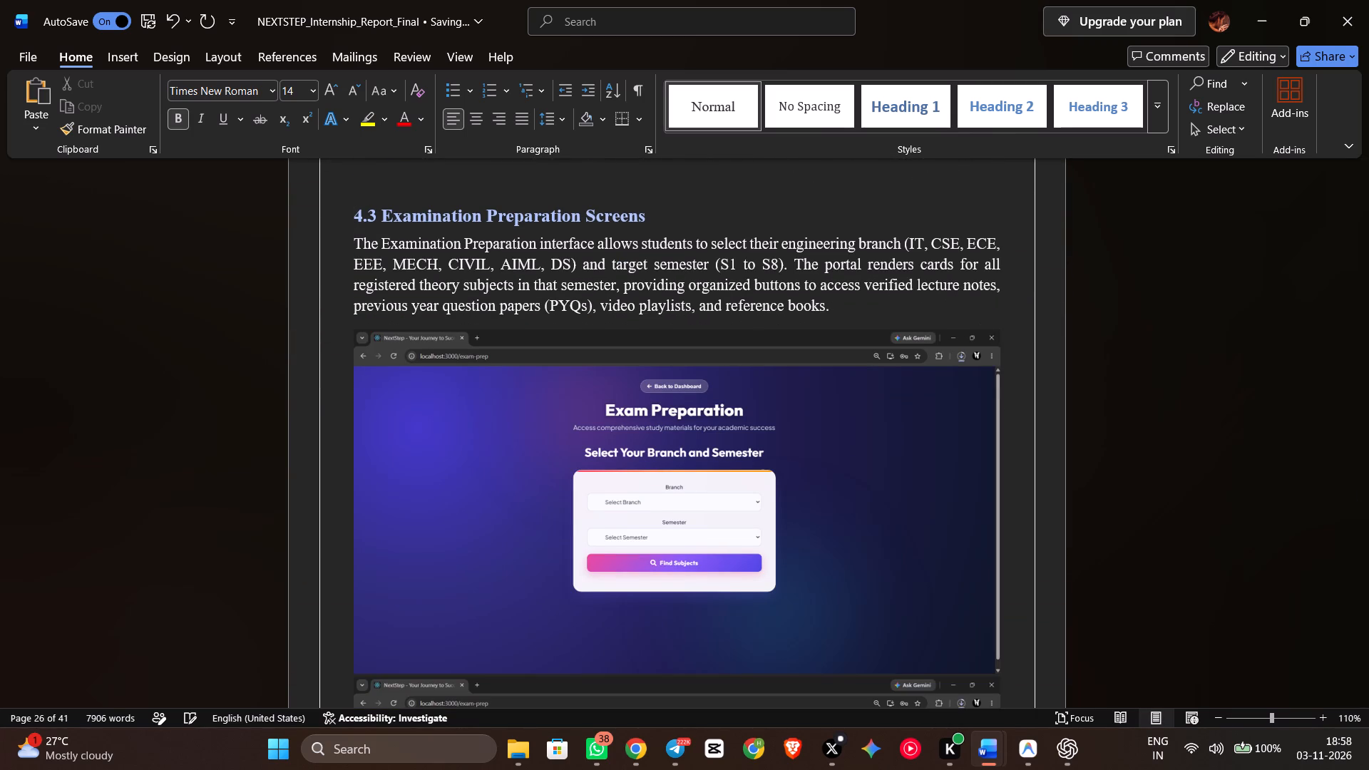
{"action": "scroll", "coordinate": [378, 310], "scroll_direction": "up", "scroll_amount": 4}
{"action": "scroll", "coordinate": [491, 398], "scroll_direction": "up", "scroll_amount": 4}
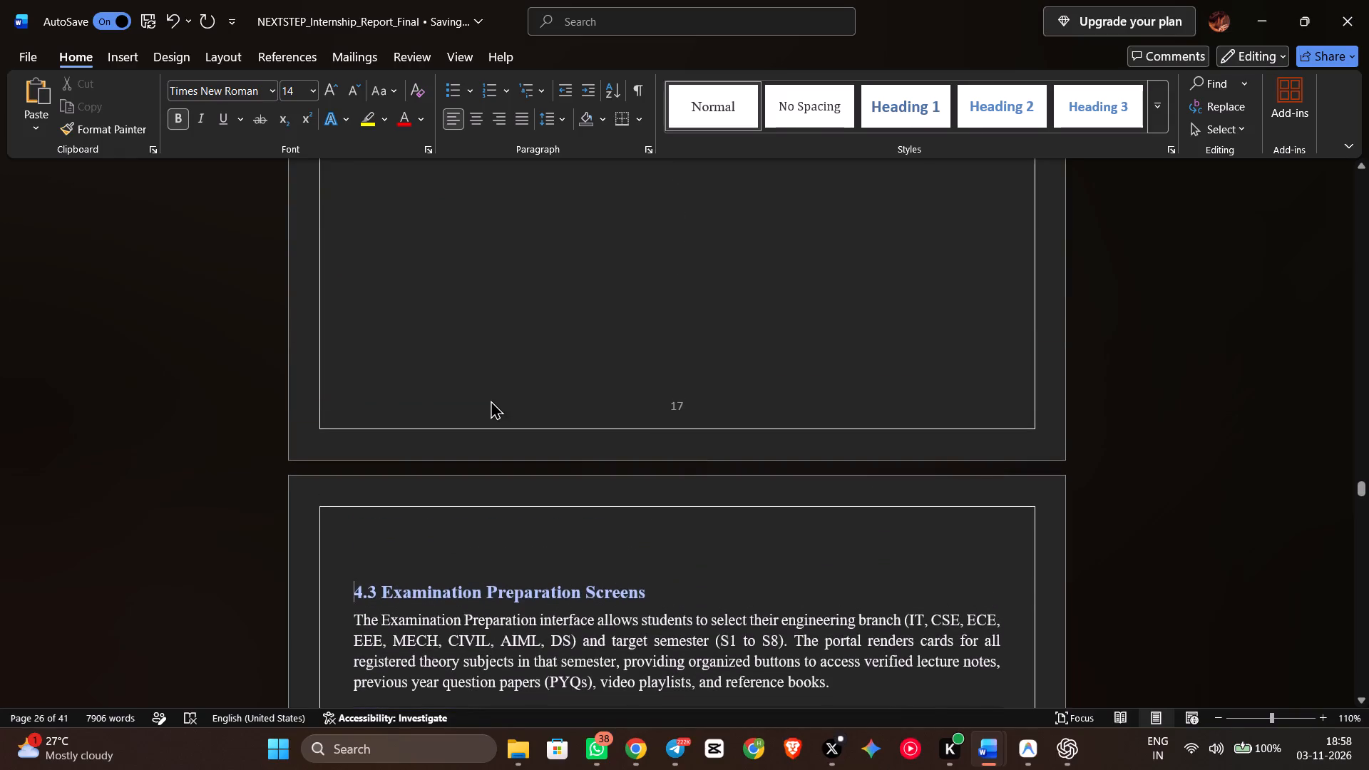
Remove one more blank line above the 4.3 Examination Preparation Screens heading.
{"action": "key", "text": "BackSpace"}
Review the report backwards from section 4.2 to section 3.2, checking spacing, page breaks and paragraph alignment.
{"action": "scroll", "coordinate": [469, 399], "scroll_direction": "up", "scroll_amount": 18}
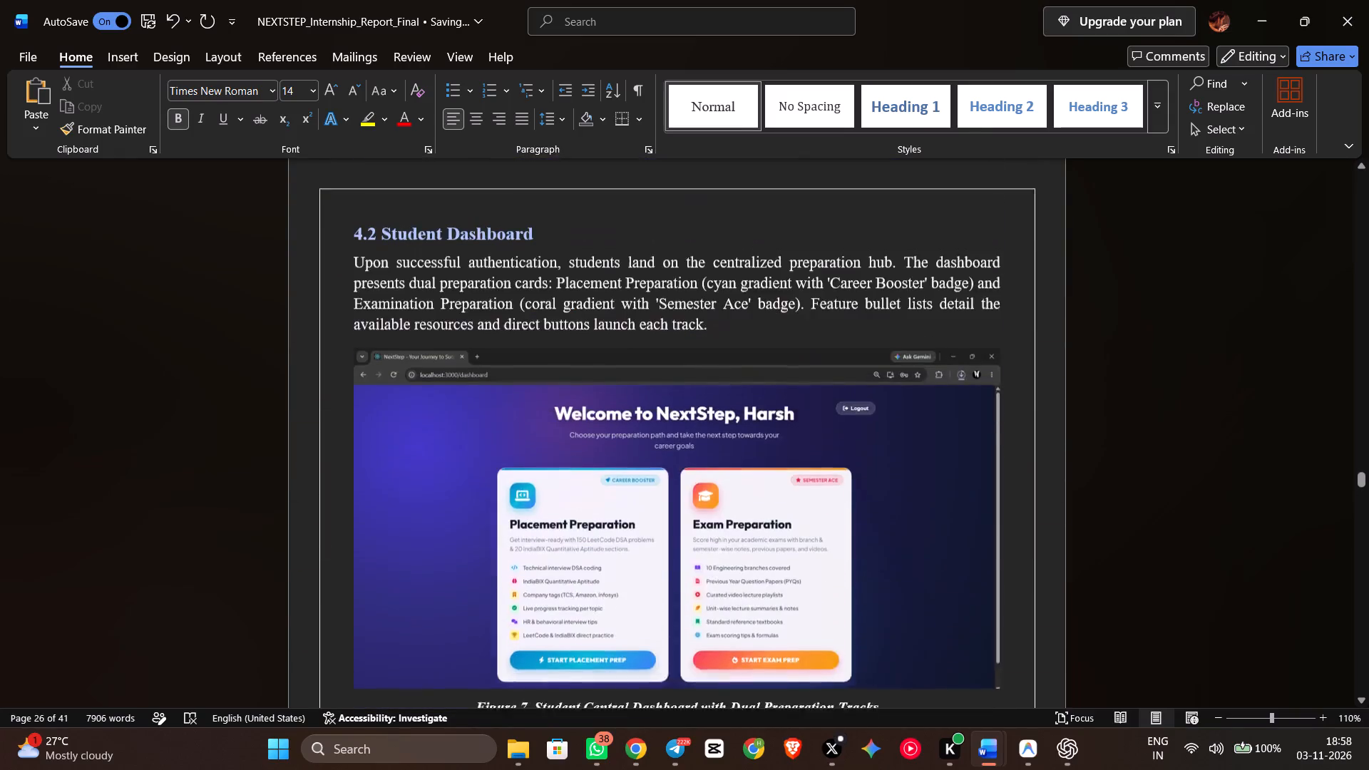
{"action": "scroll", "coordinate": [469, 399], "scroll_direction": "up", "scroll_amount": 12}
{"action": "scroll", "coordinate": [470, 396], "scroll_direction": "up", "scroll_amount": 16}
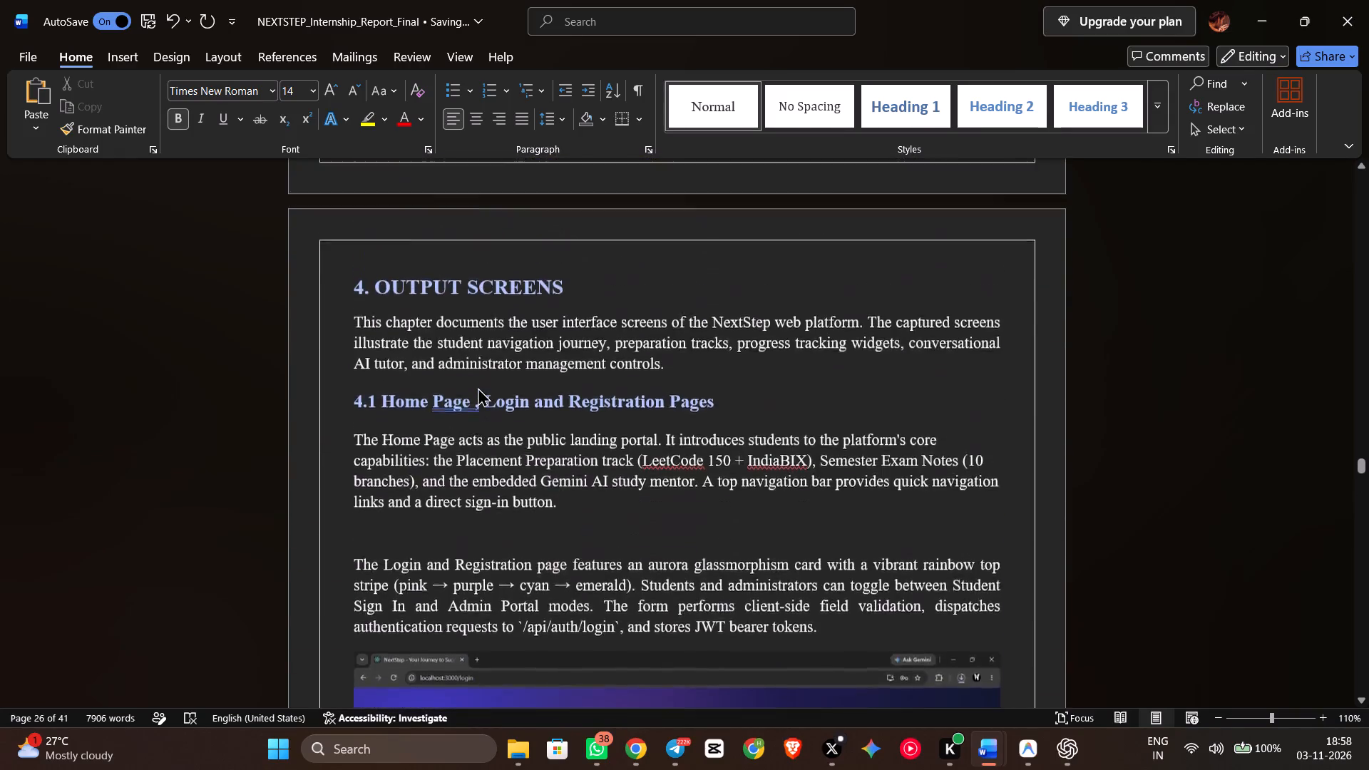
{"action": "scroll", "coordinate": [478, 387], "scroll_direction": "up", "scroll_amount": 15}
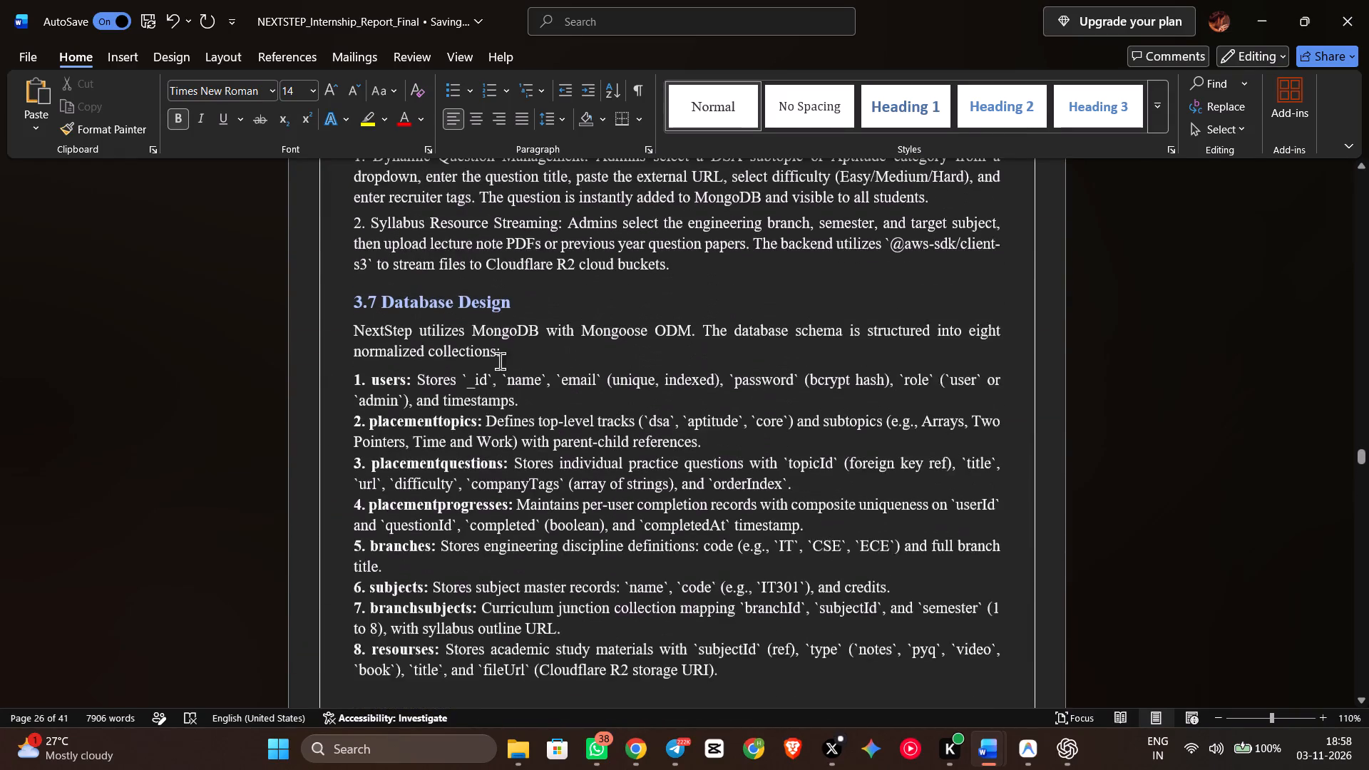
{"action": "scroll", "coordinate": [500, 361], "scroll_direction": "up", "scroll_amount": 6}
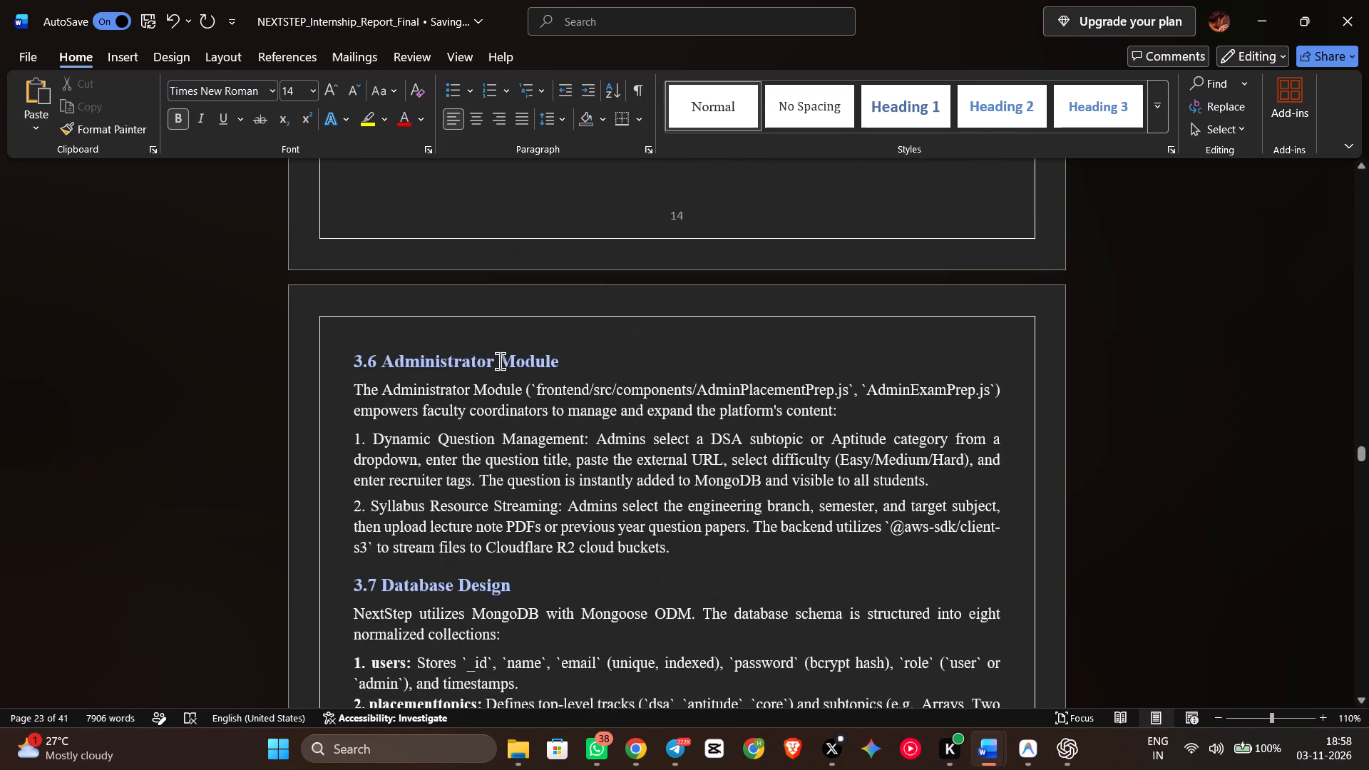
{"action": "scroll", "coordinate": [500, 361], "scroll_direction": "up", "scroll_amount": 17}
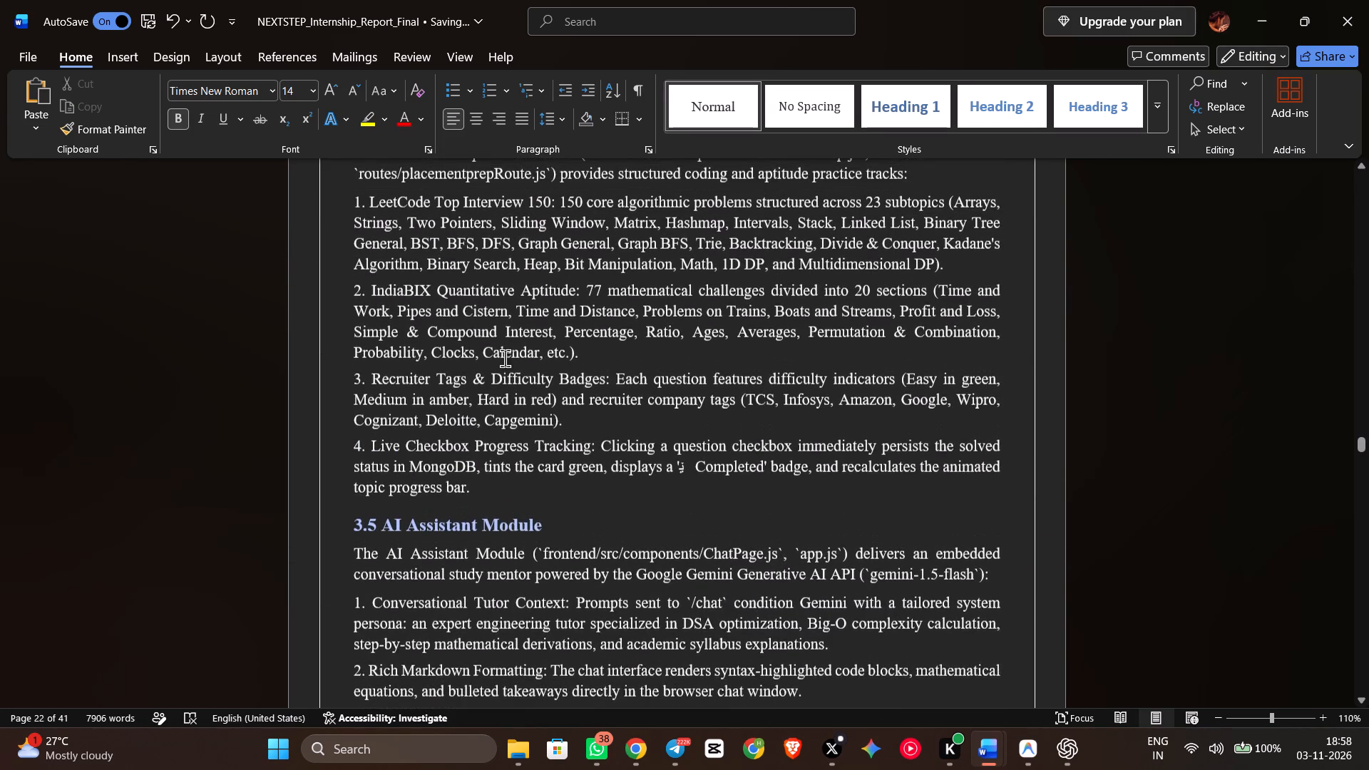
{"action": "scroll", "coordinate": [505, 358], "scroll_direction": "up", "scroll_amount": 20}
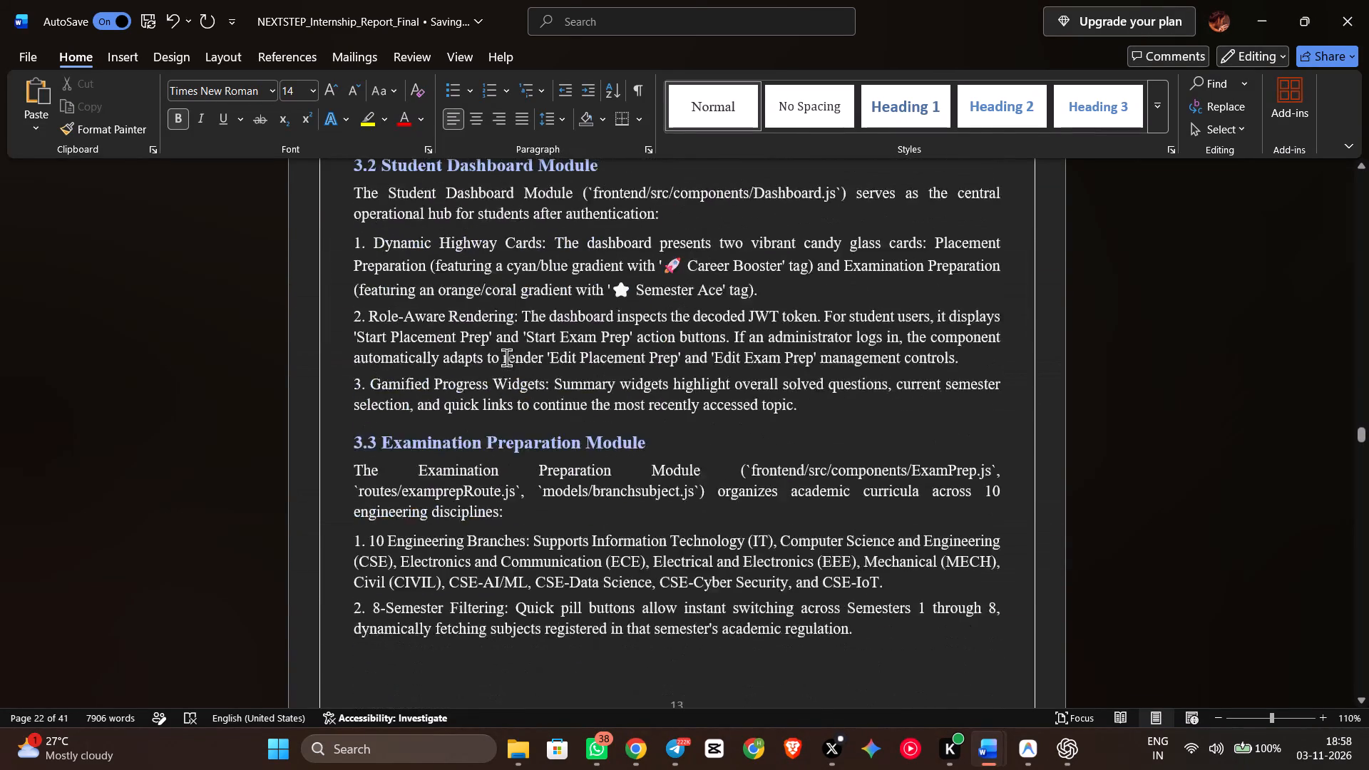
Left-align the introductory paragraph of section 3.3 Examination Preparation Module to remove the stretched word spacing.
{"action": "scroll", "coordinate": [506, 357], "scroll_direction": "down", "scroll_amount": 5}
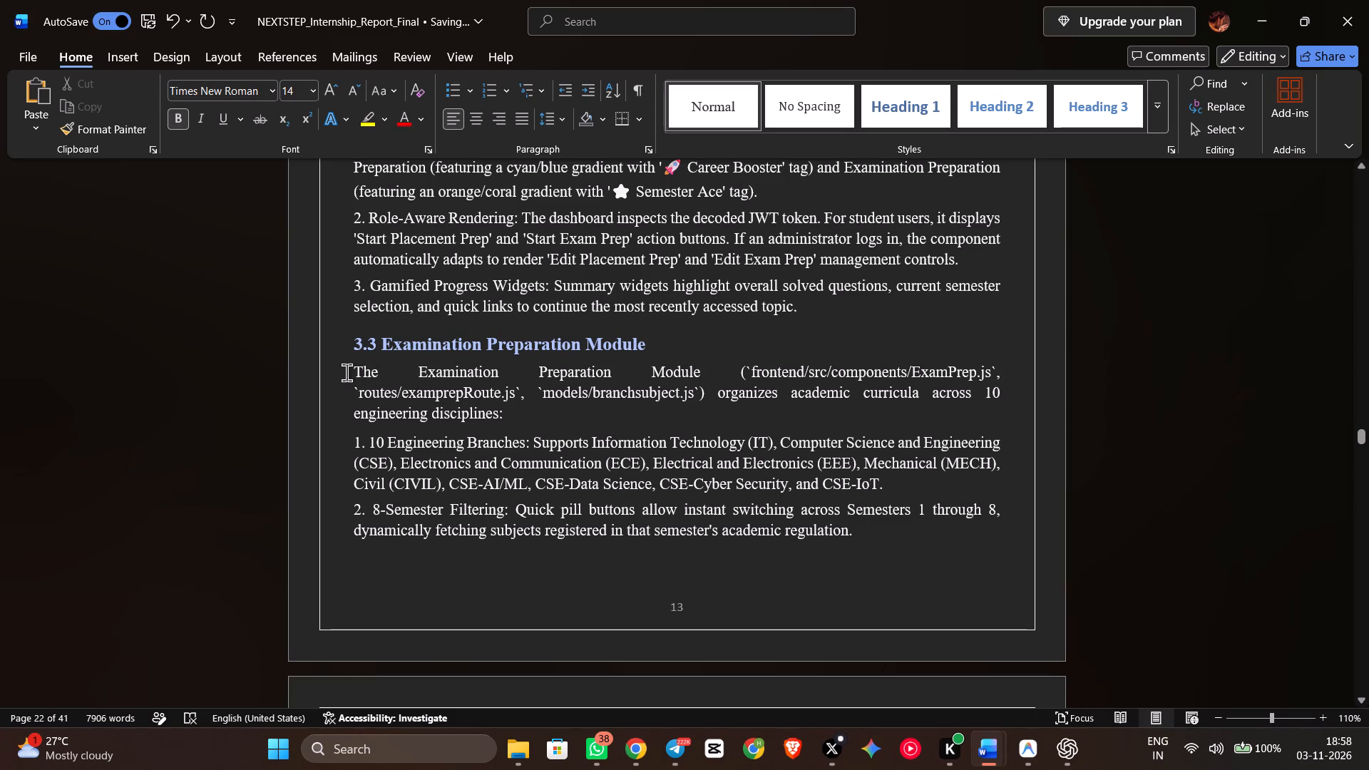
{"action": "left_click_drag", "start_coordinate": [353, 372], "coordinate": [872, 362]}
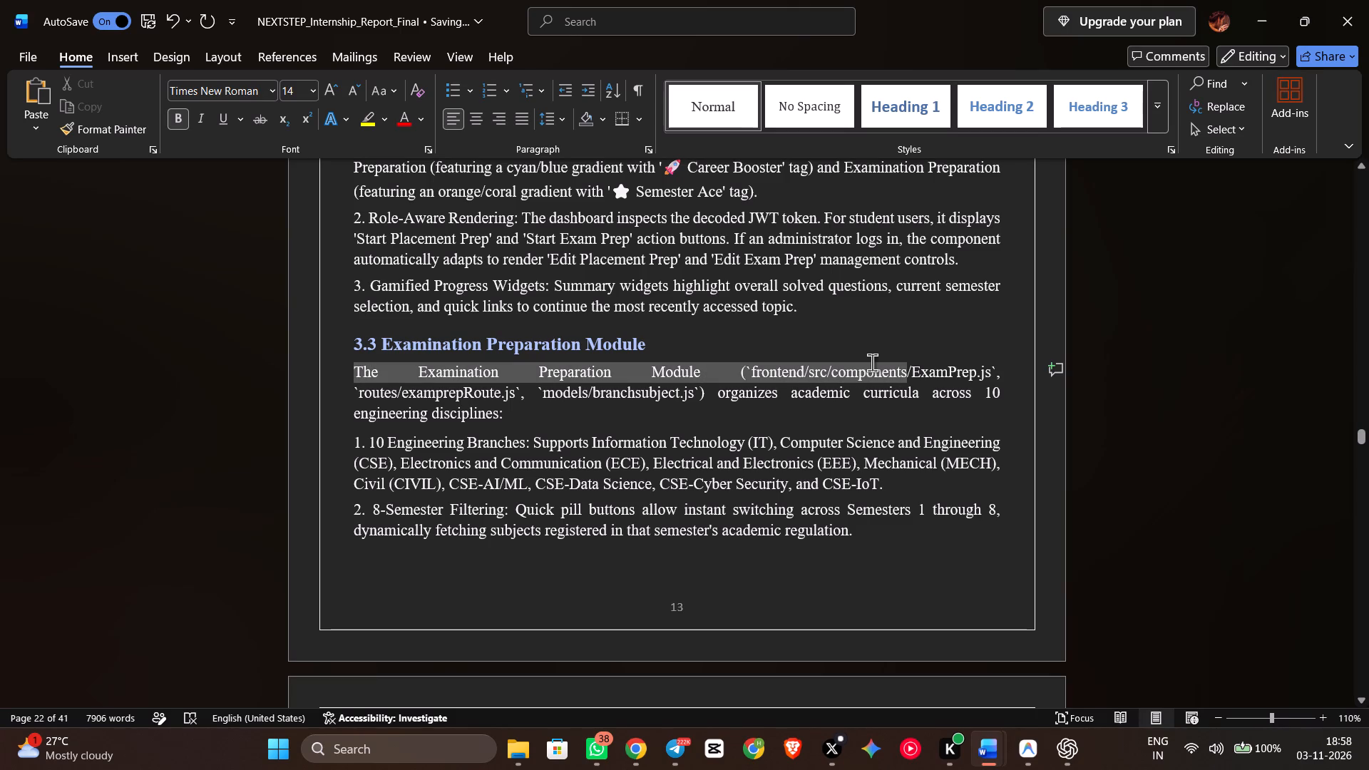
{"action": "left_click_drag", "start_coordinate": [872, 362], "coordinate": [1001, 362]}
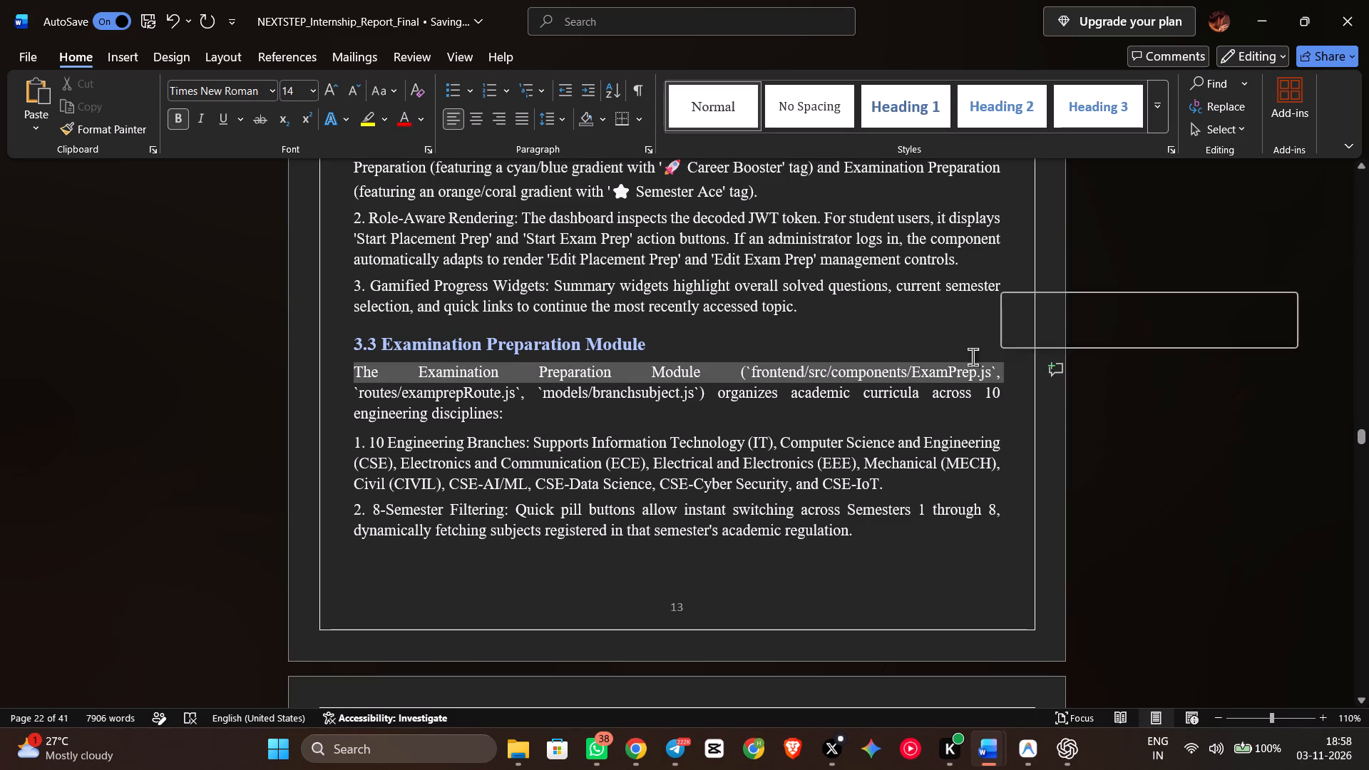
{"action": "left_click", "coordinate": [454, 117]}
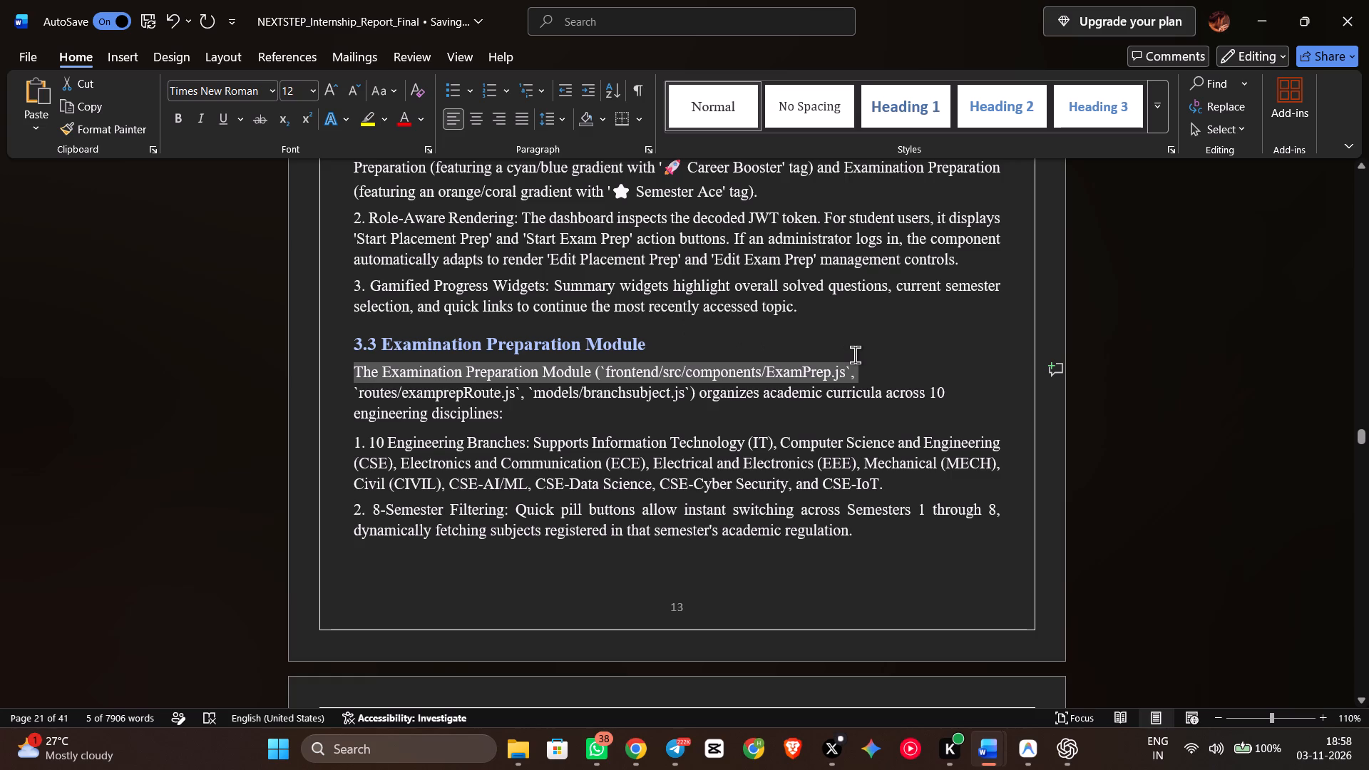
{"action": "key", "text": "ctrl+z"}
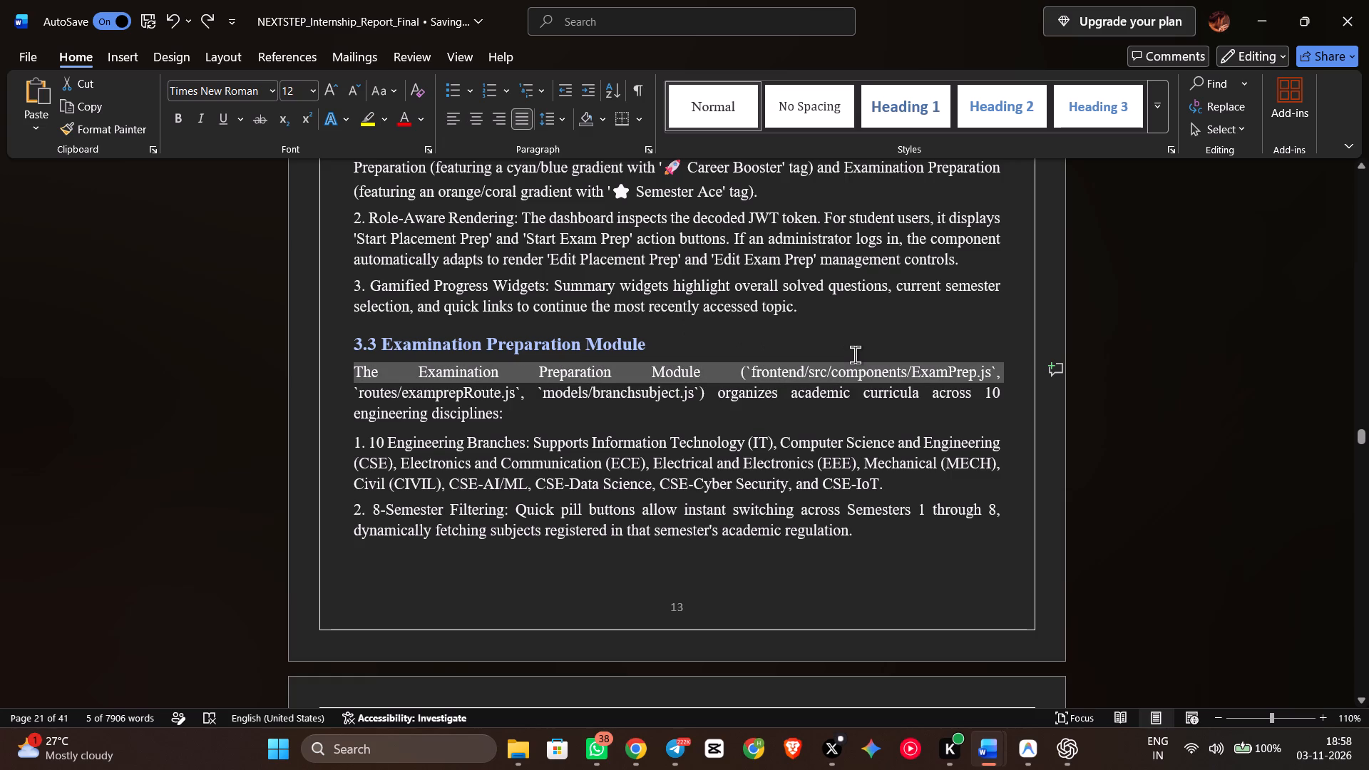
{"action": "left_click", "coordinate": [448, 113]}
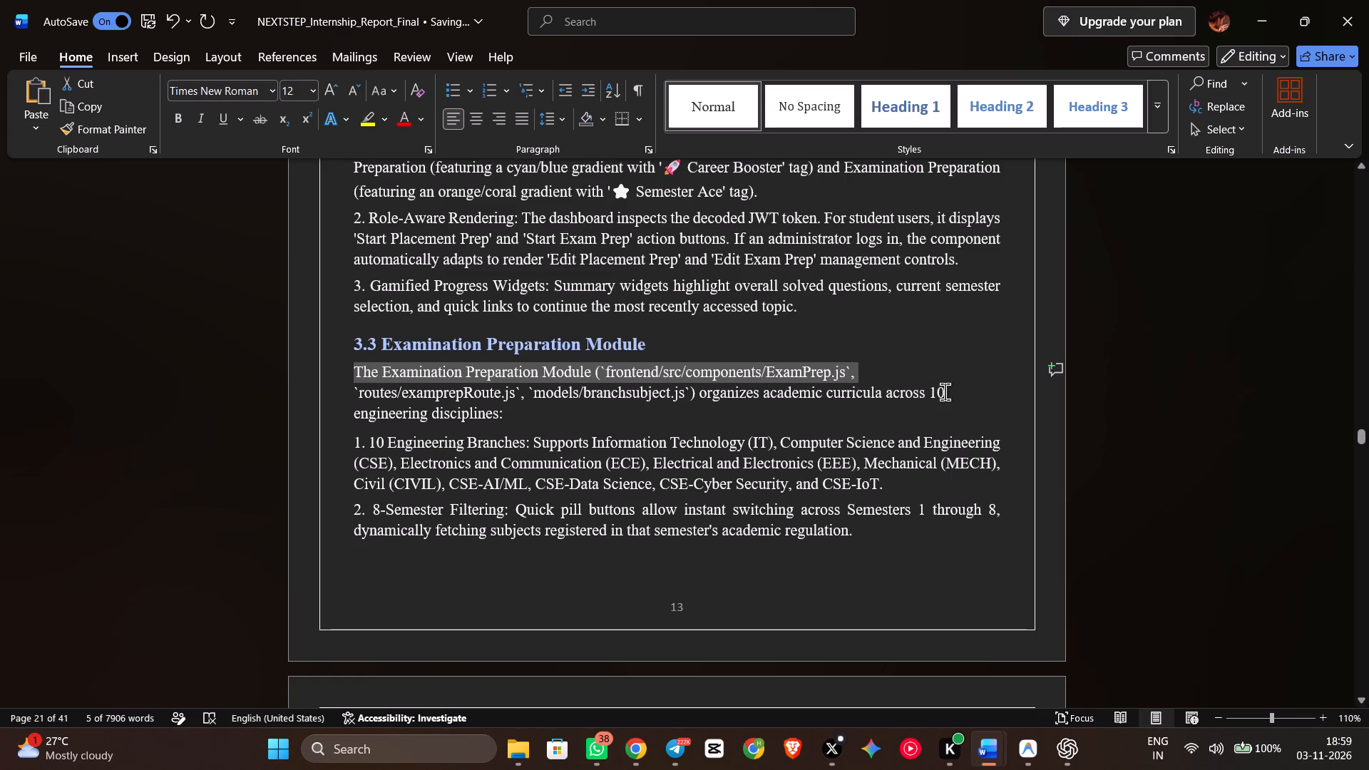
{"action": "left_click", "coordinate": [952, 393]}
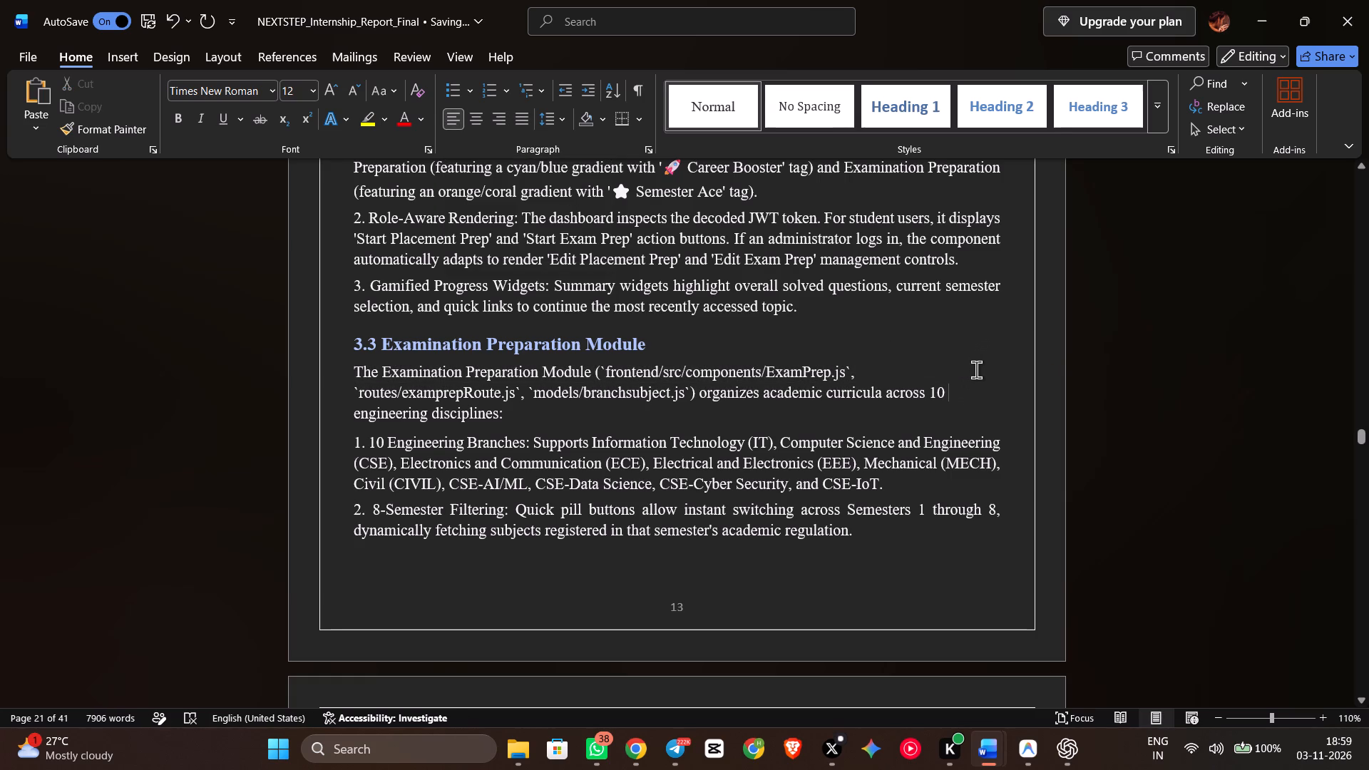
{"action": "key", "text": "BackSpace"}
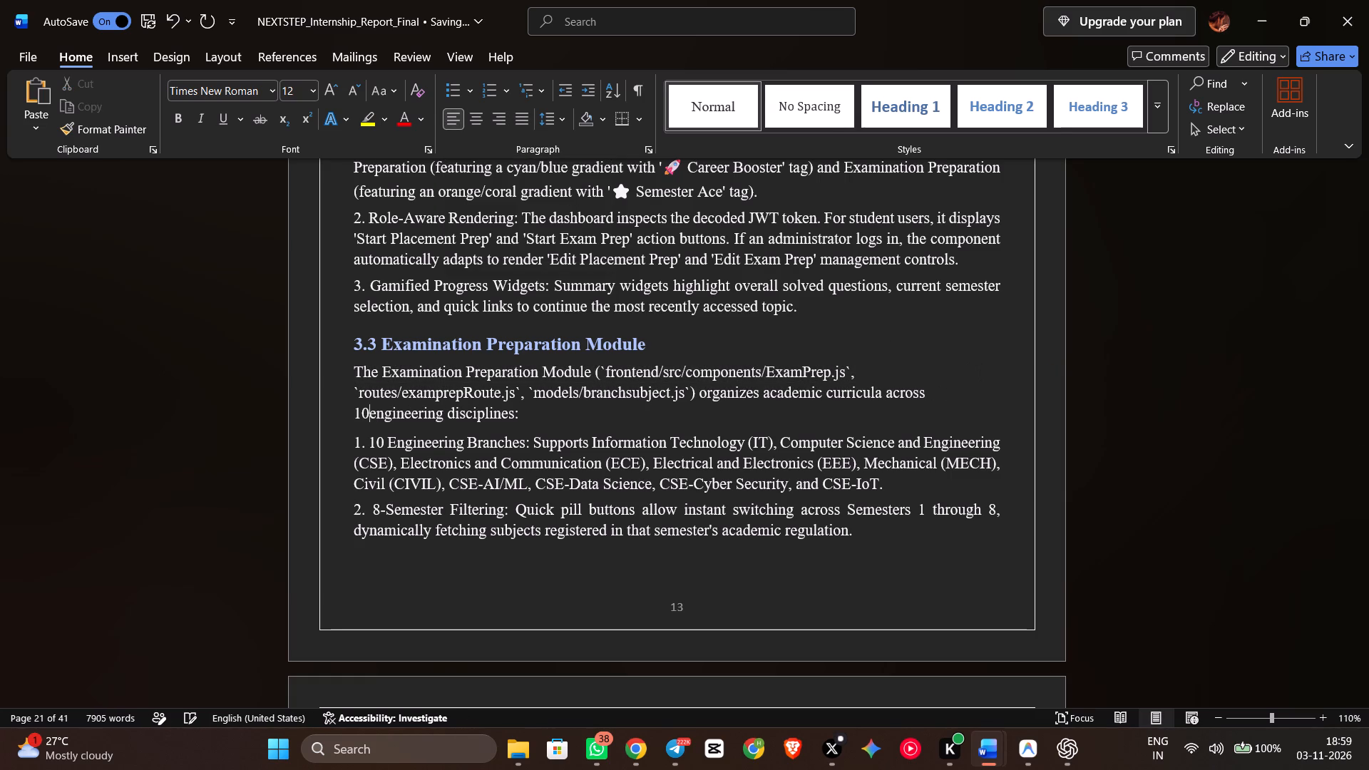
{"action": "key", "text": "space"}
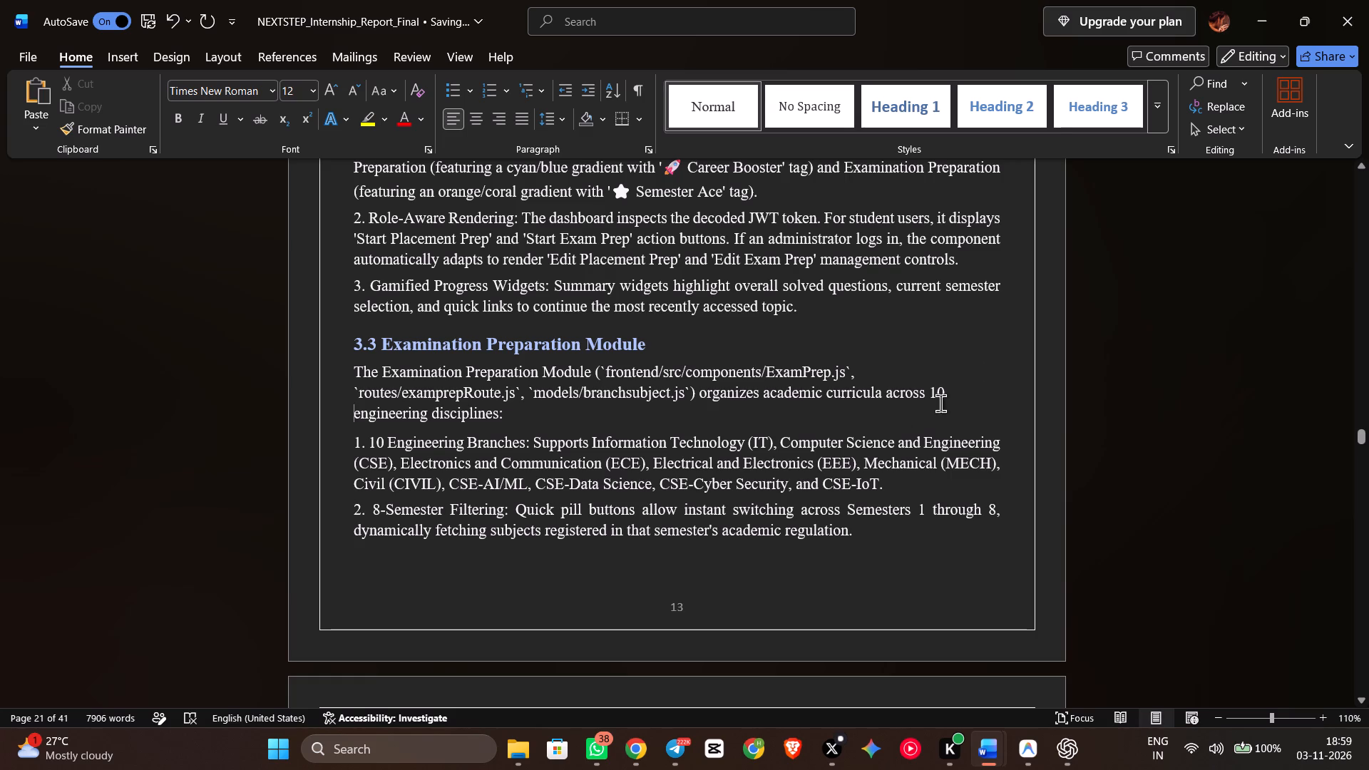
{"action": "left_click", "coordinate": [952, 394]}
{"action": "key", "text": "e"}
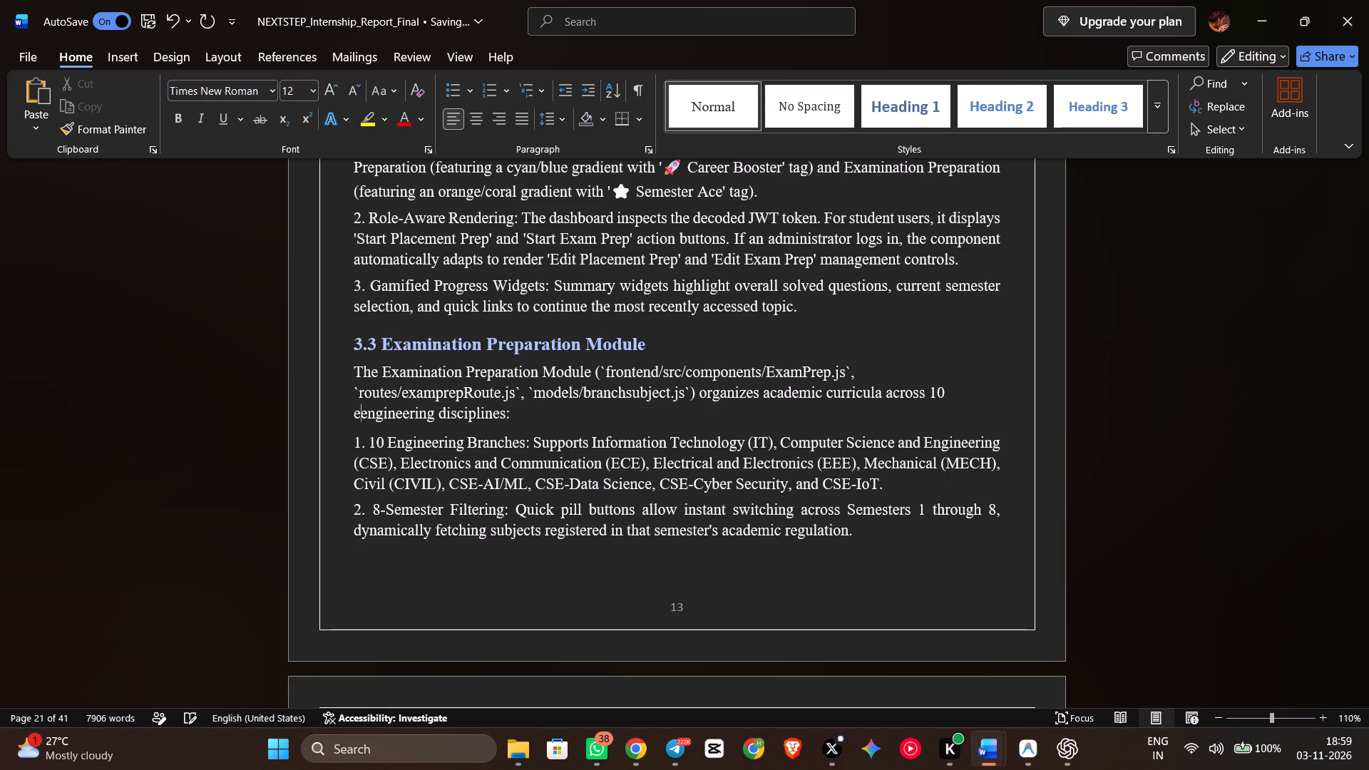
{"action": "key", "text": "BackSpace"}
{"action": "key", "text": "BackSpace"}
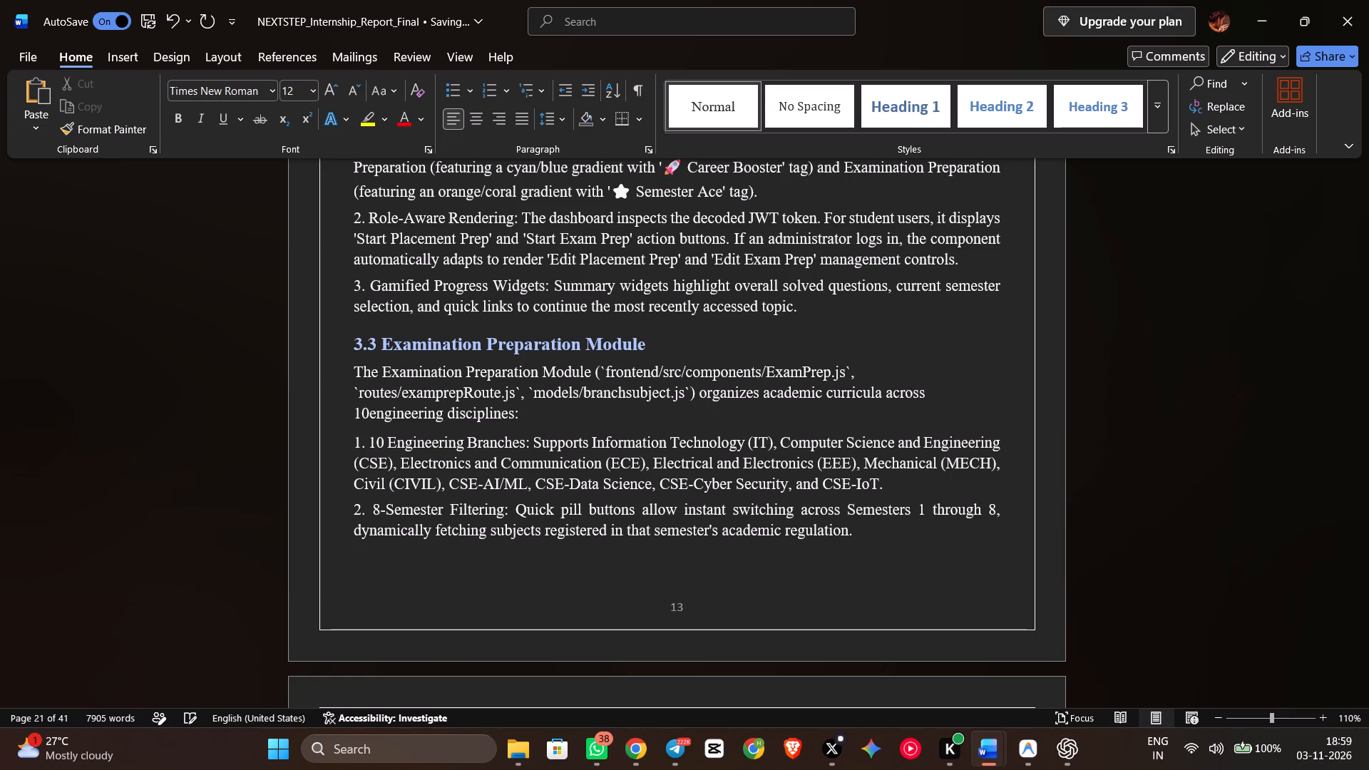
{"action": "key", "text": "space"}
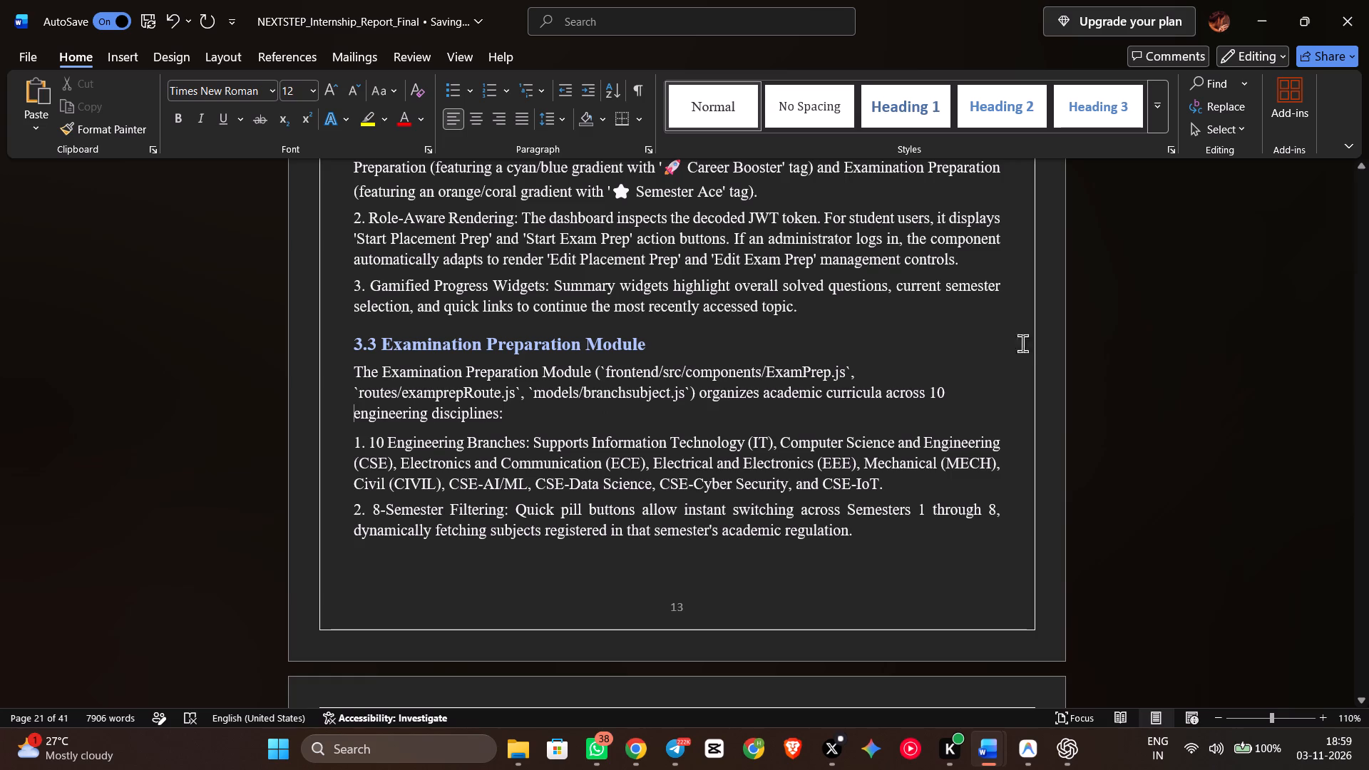
Split the 3.3 introductory paragraph after "across 10" and retype its ending with a hyphenated word as "engine-ering desciplines:".
{"action": "left_click", "coordinate": [953, 390]}
{"action": "key", "text": "Return"}
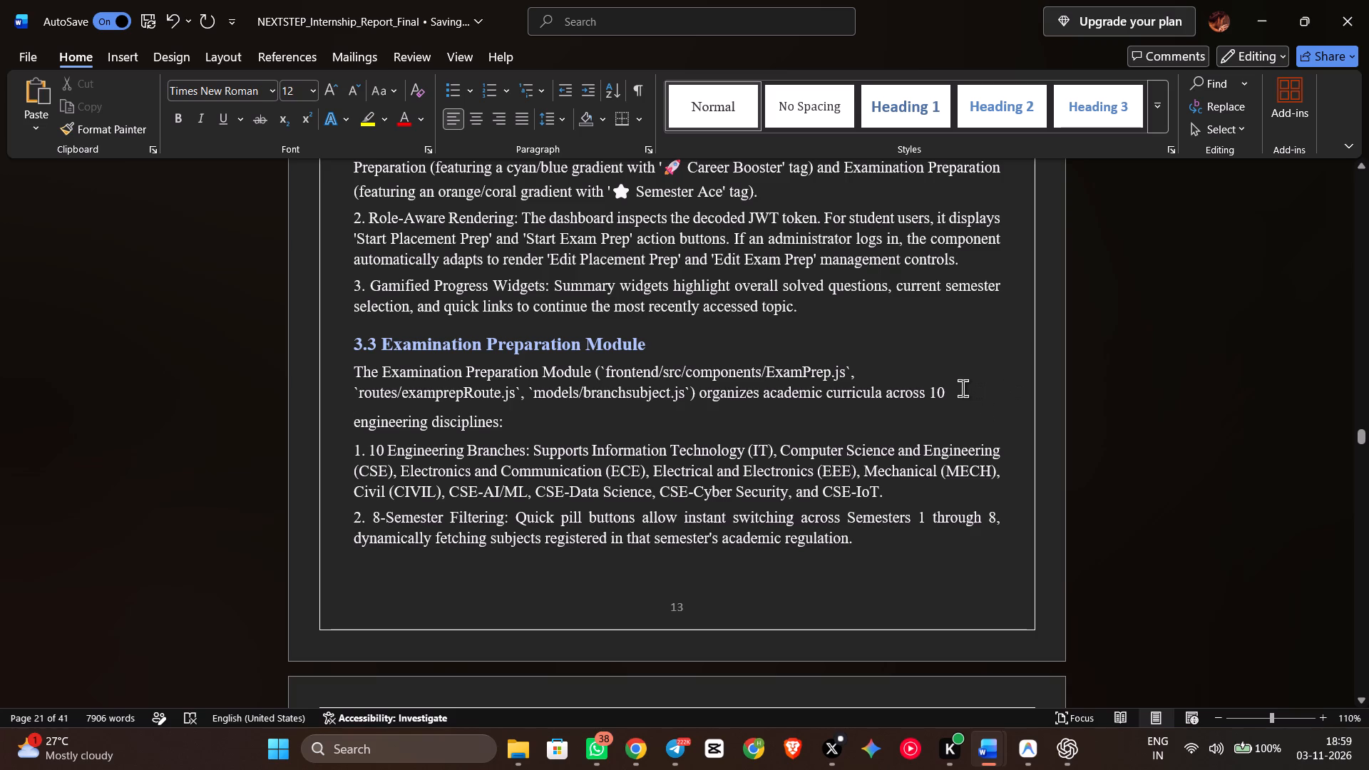
{"action": "left_click", "coordinate": [963, 388]}
{"action": "key", "text": "e"}
{"action": "key", "text": "n"}
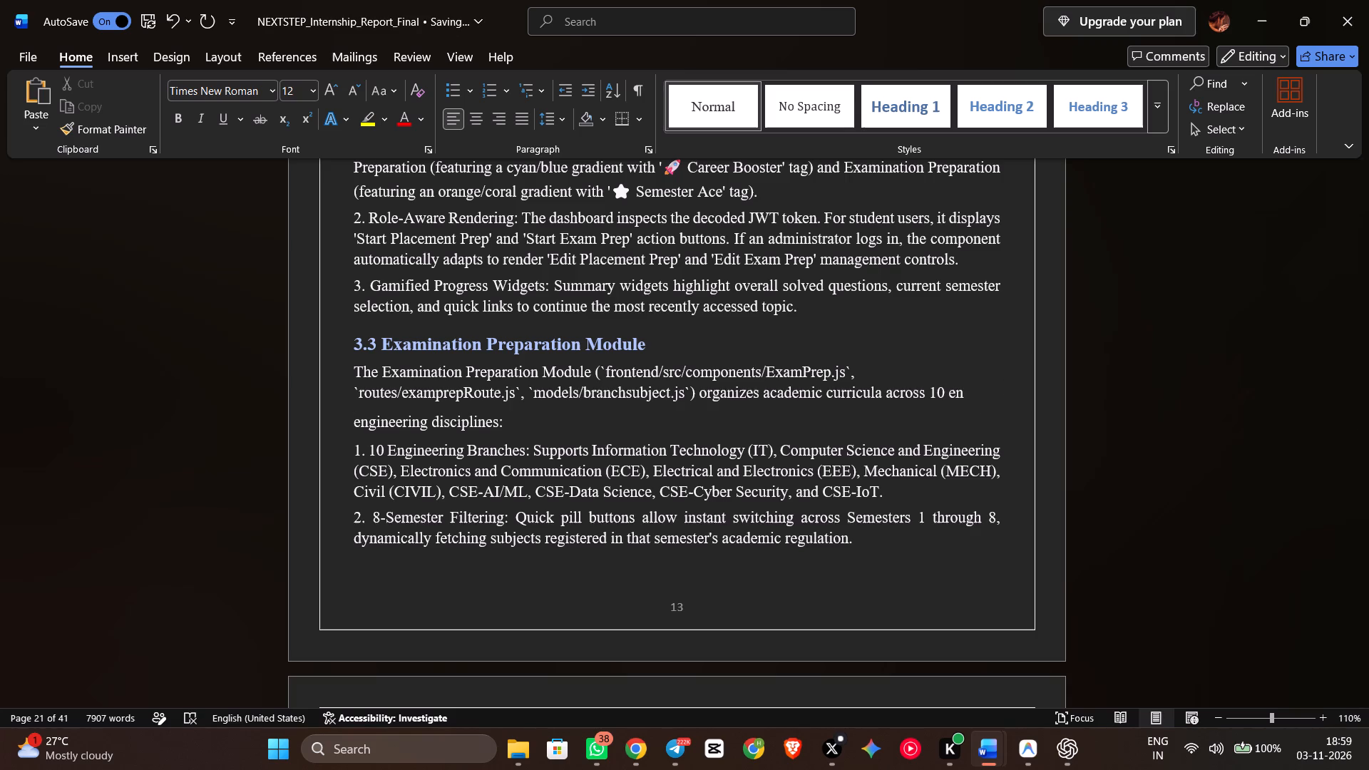
{"action": "type", "text": "ge"}
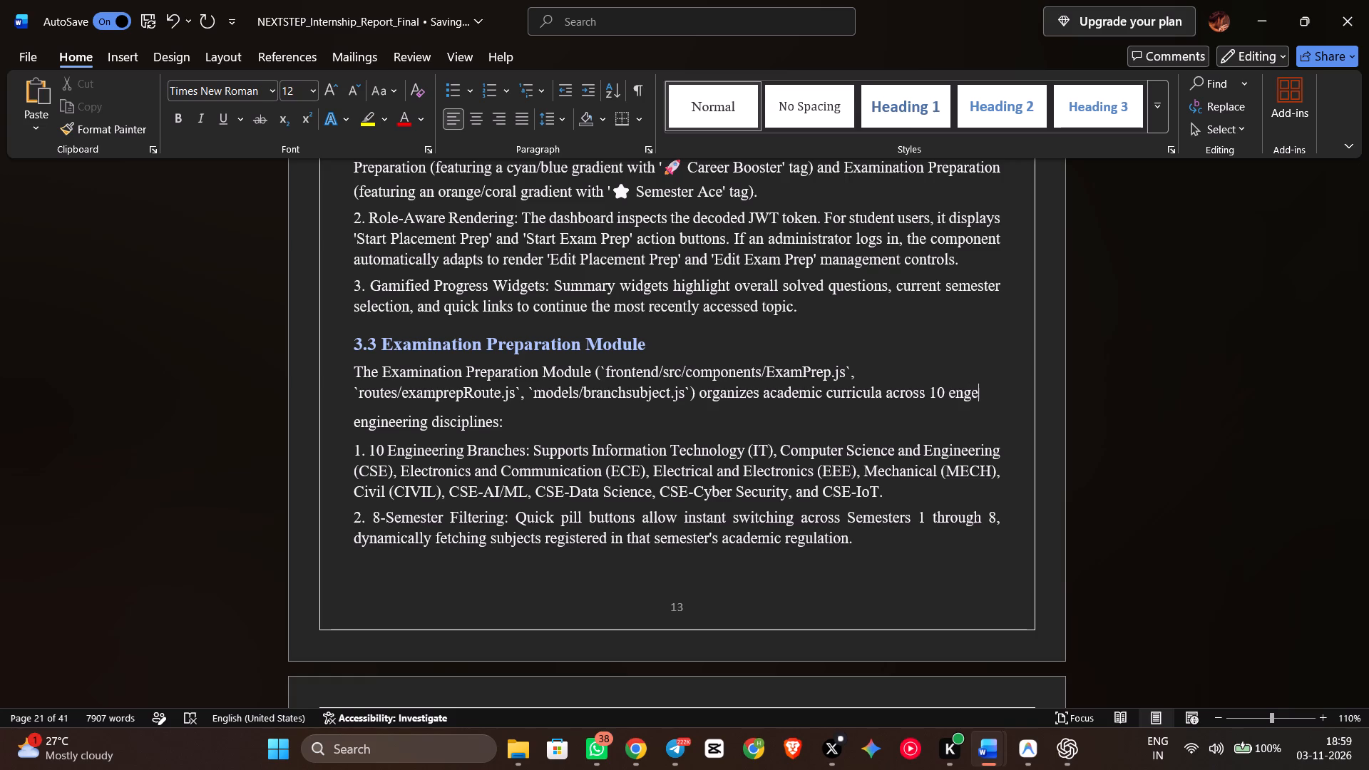
{"action": "key", "text": "BackSpace"}
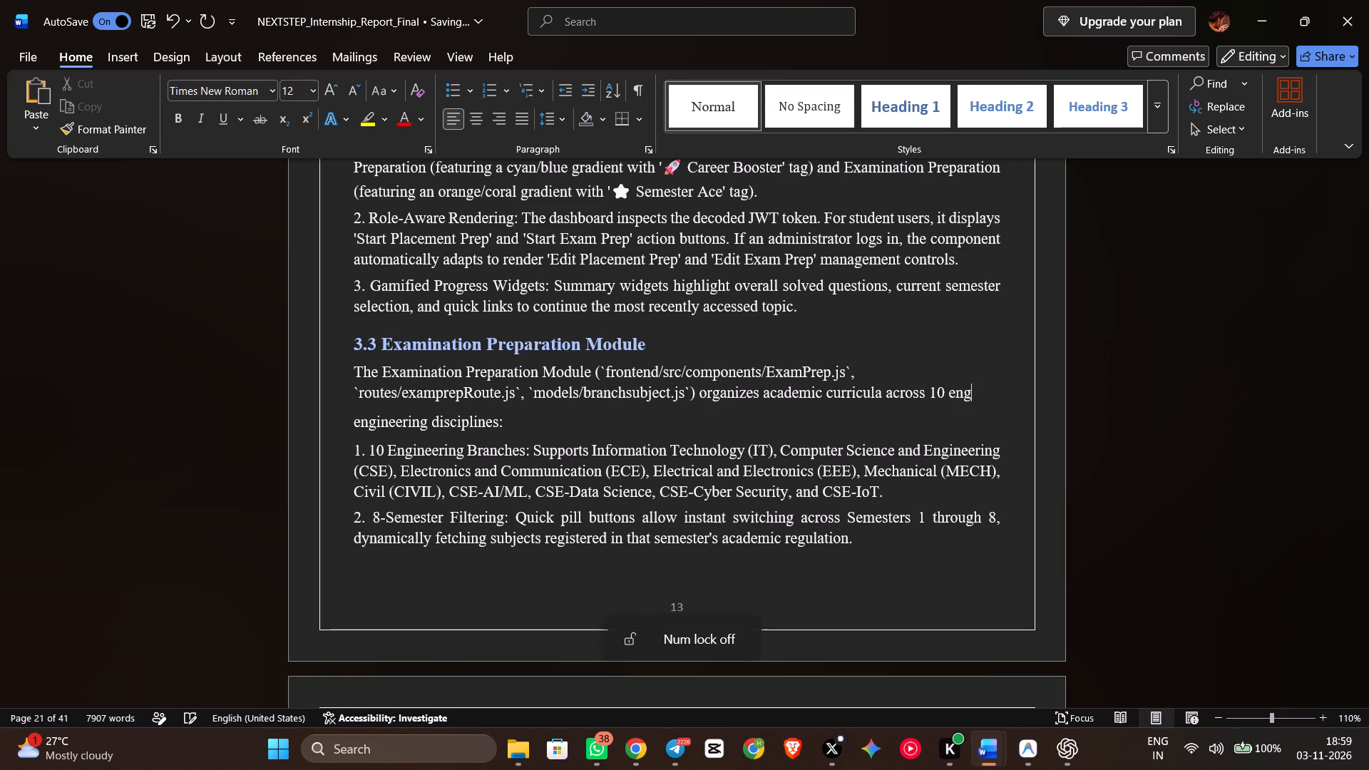
{"action": "key", "text": "i"}
{"action": "type", "text": "nee"}
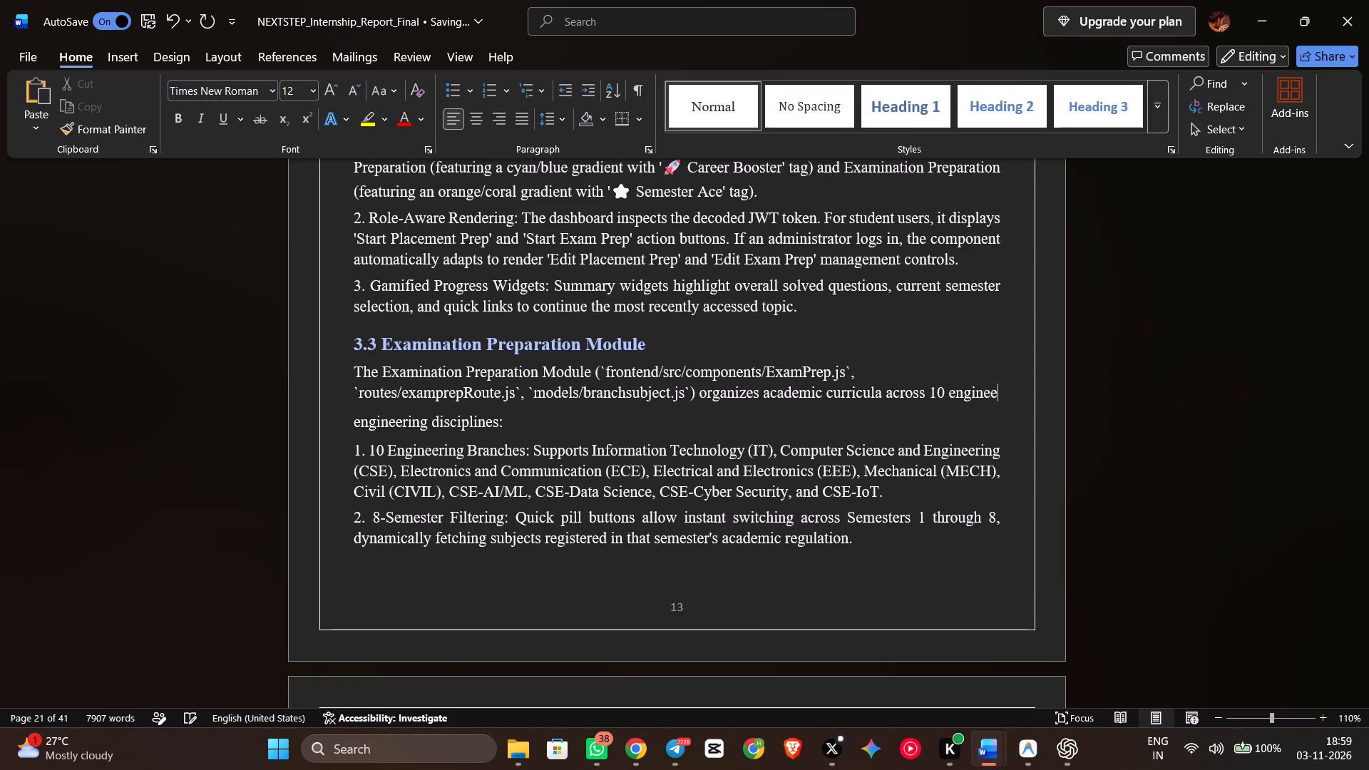
{"action": "key", "text": "r"}
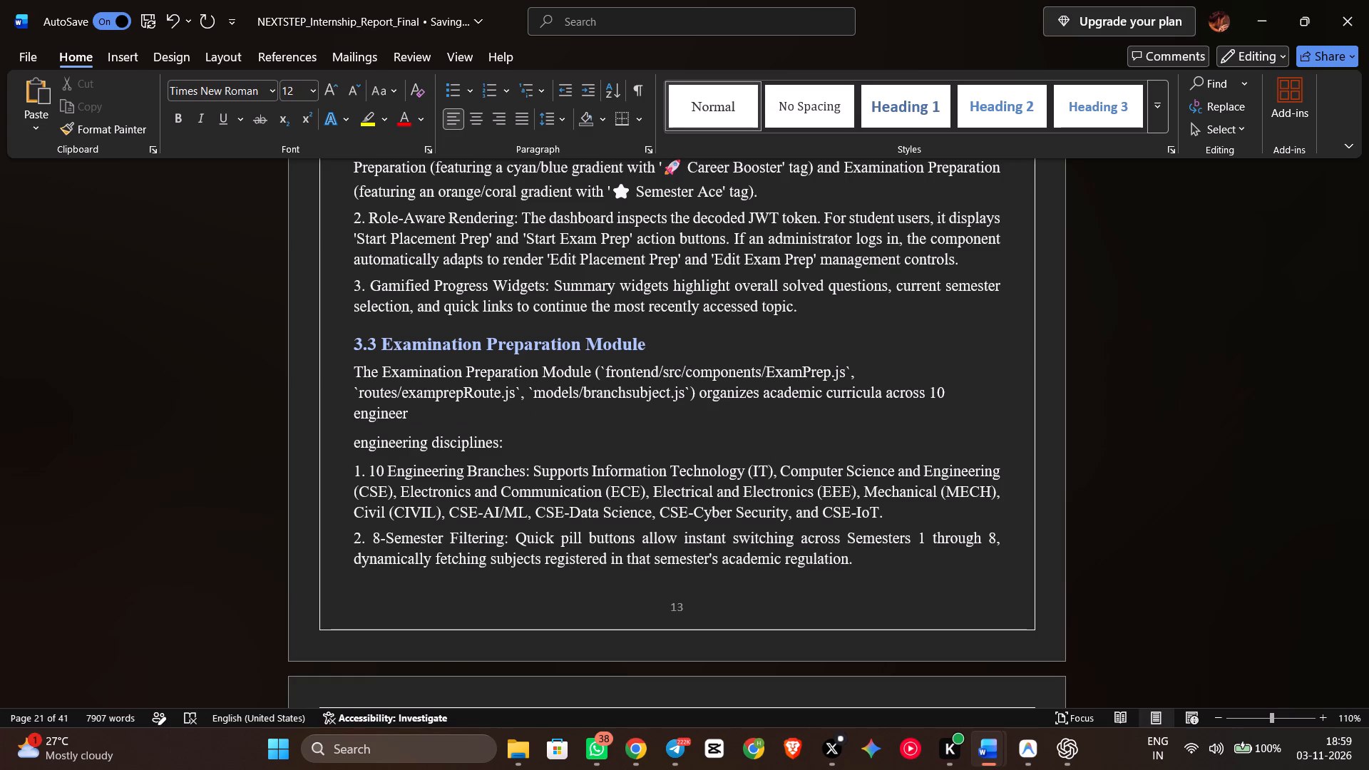
{"action": "key", "text": "BackSpace"}
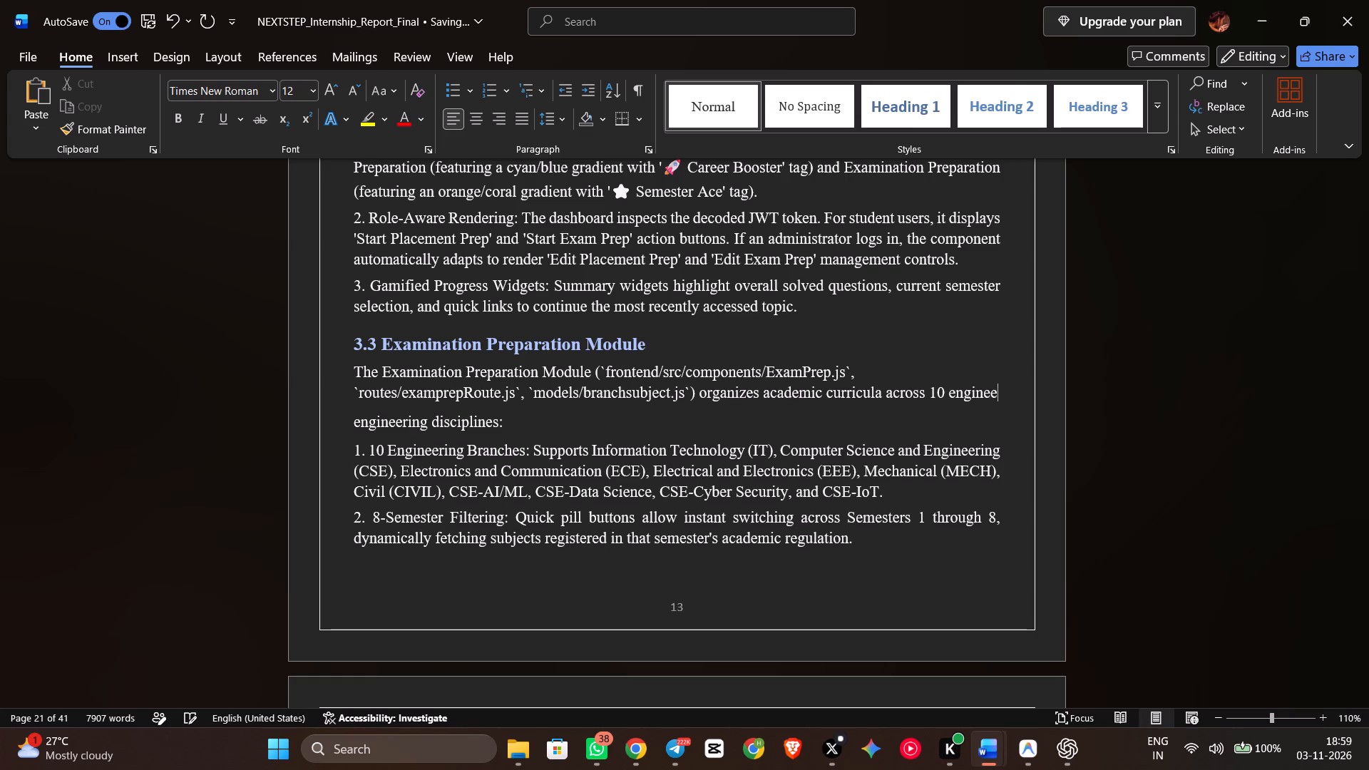
{"action": "key", "text": "BackSpace"}
{"action": "key", "text": "minus"}
{"action": "type", "text": "ering"}
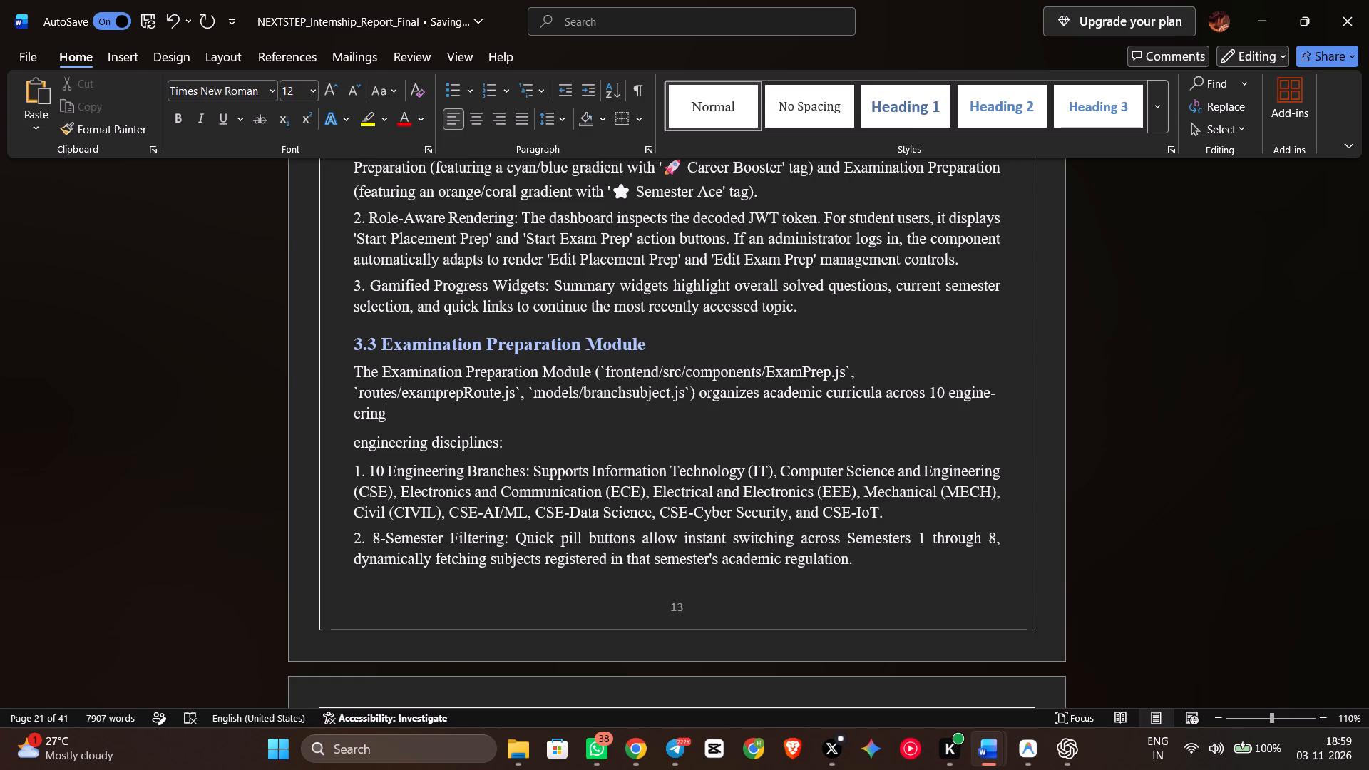
{"action": "key", "text": "space"}
{"action": "type", "text": "de"}
{"action": "type", "text": "sci"}
{"action": "type", "text": "plines"}
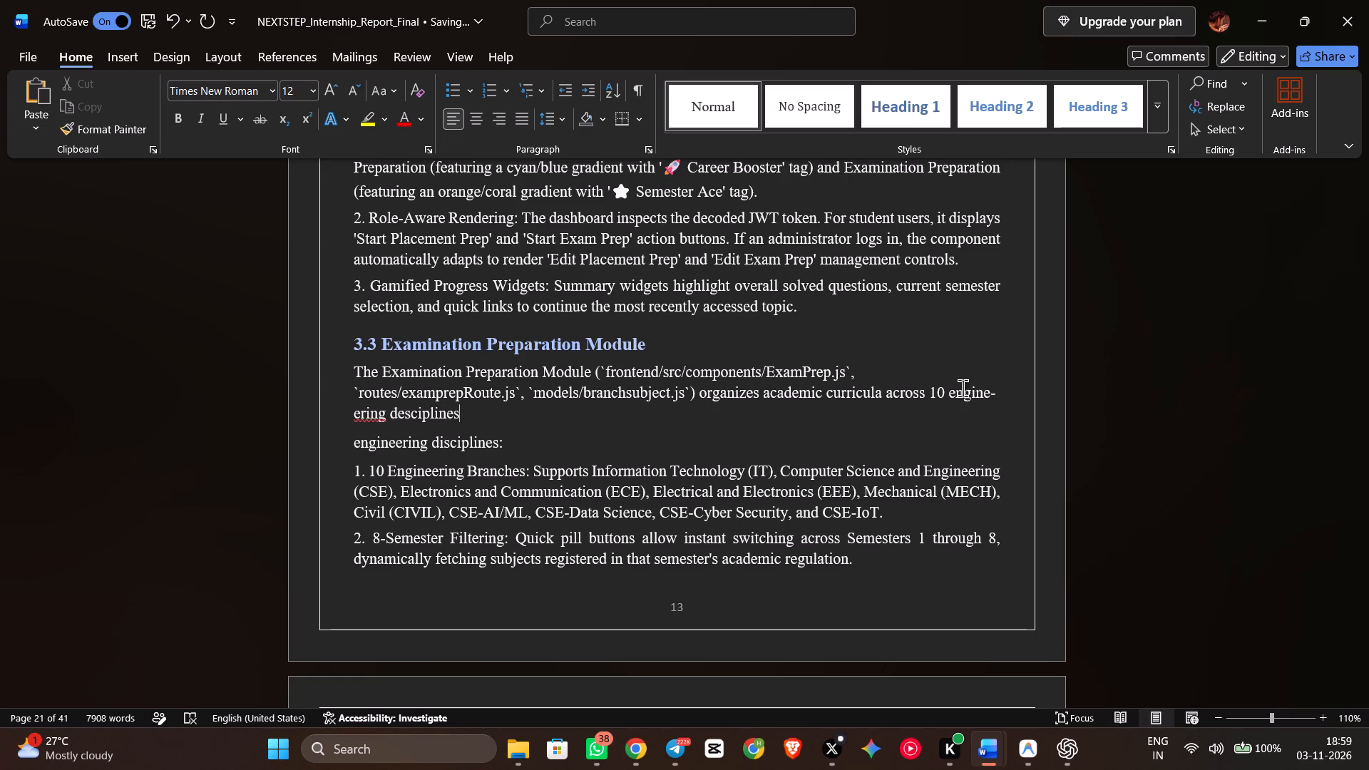
{"action": "key", "text": "shift+colon"}
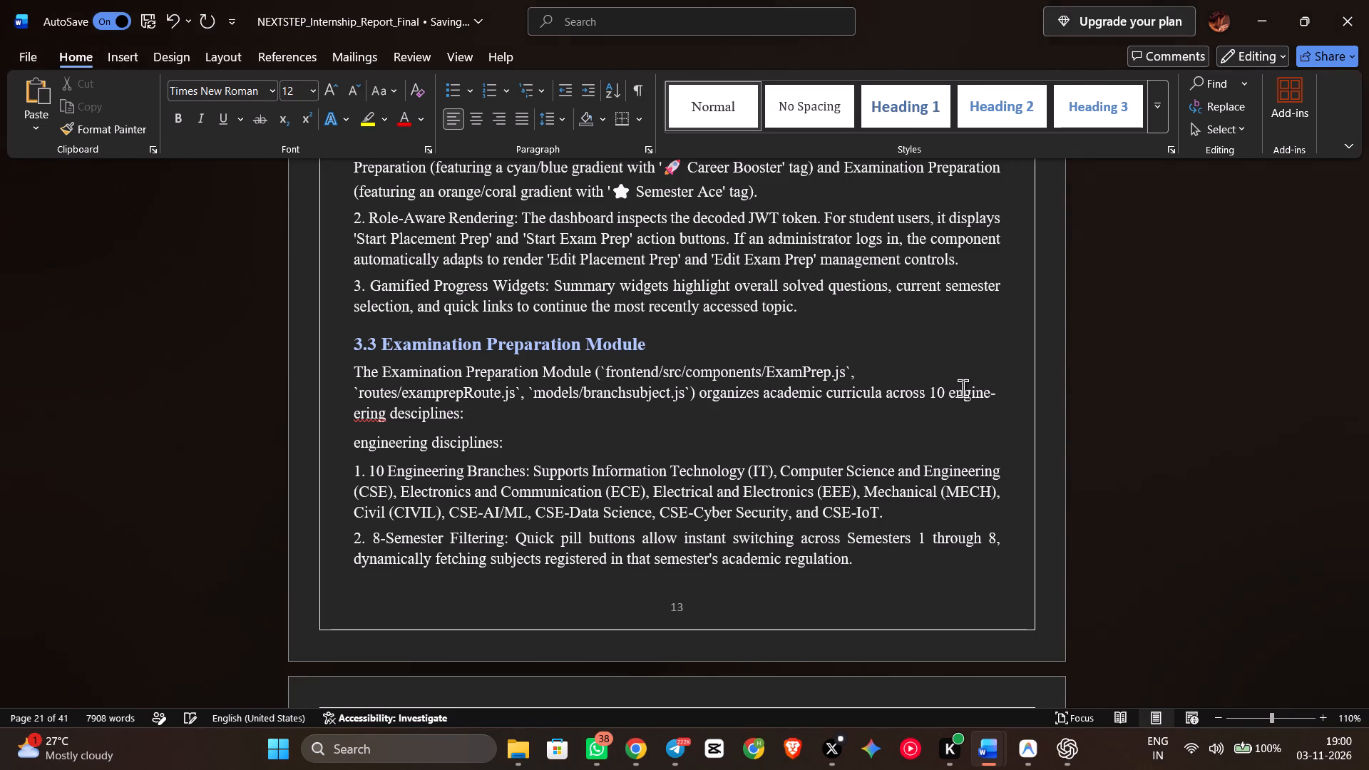
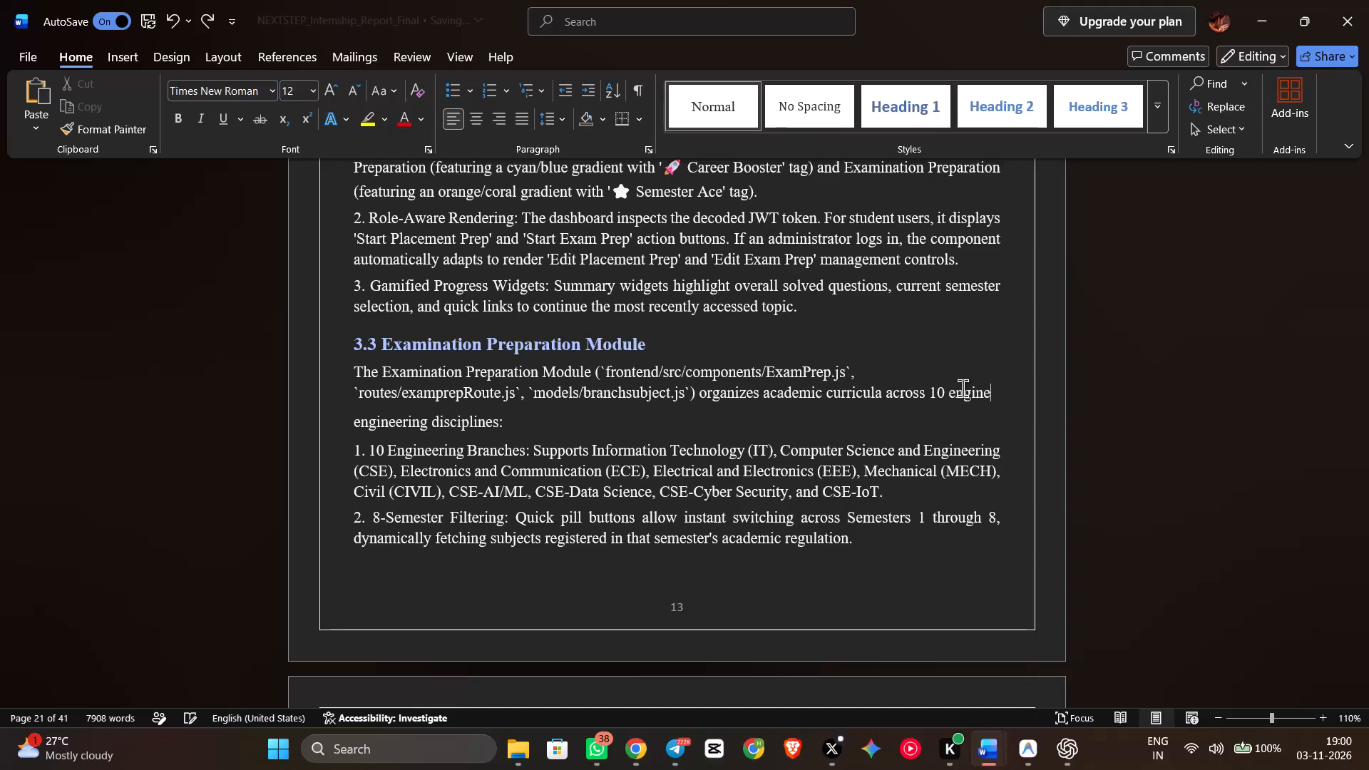
Undo the paragraph split and the retyped ending in the section 3.3 introduction, back to "across 10 engineering disciplines:".
{"action": "key", "text": "ctrl+z"}
{"action": "key", "text": "ctrl+z"}
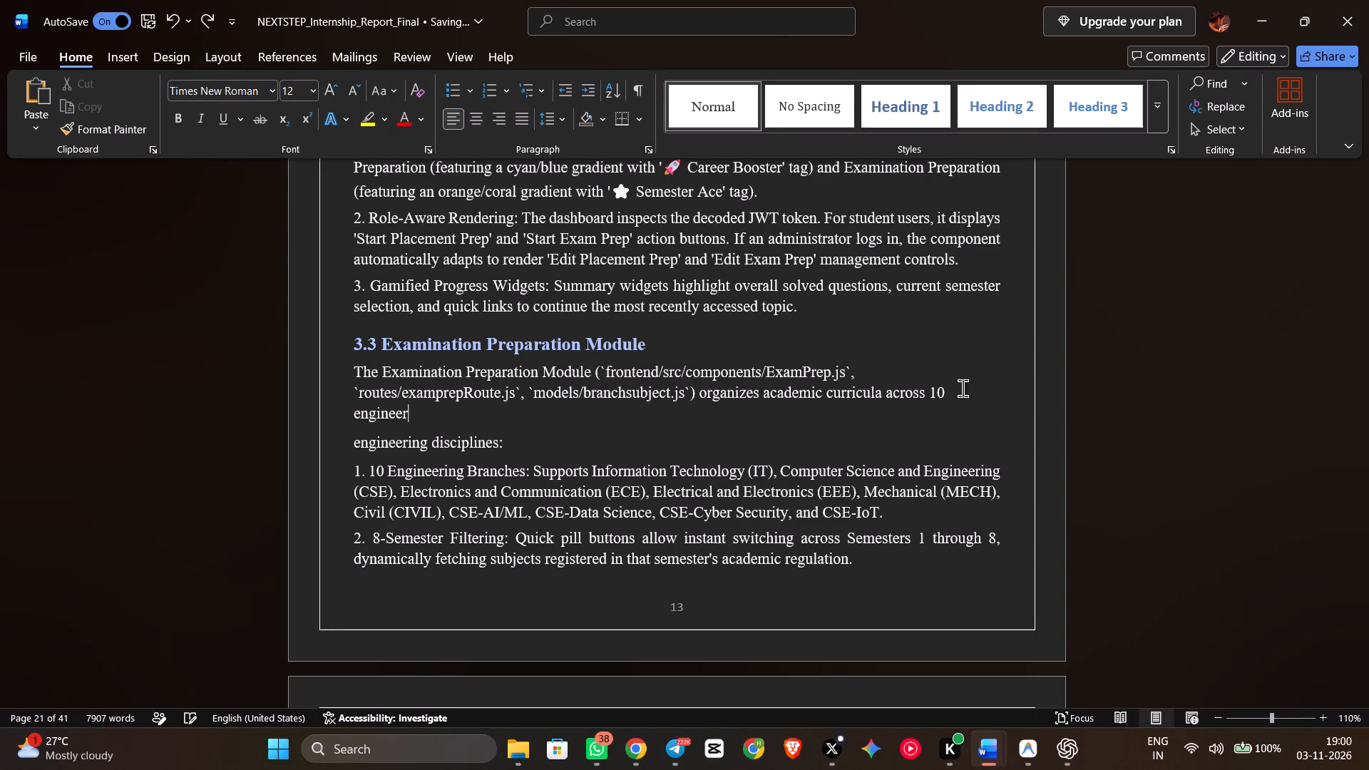
{"action": "key", "text": "ctrl+z"}
{"action": "key", "text": "ctrl+z"}
{"action": "key", "text": "ctrl+z"}
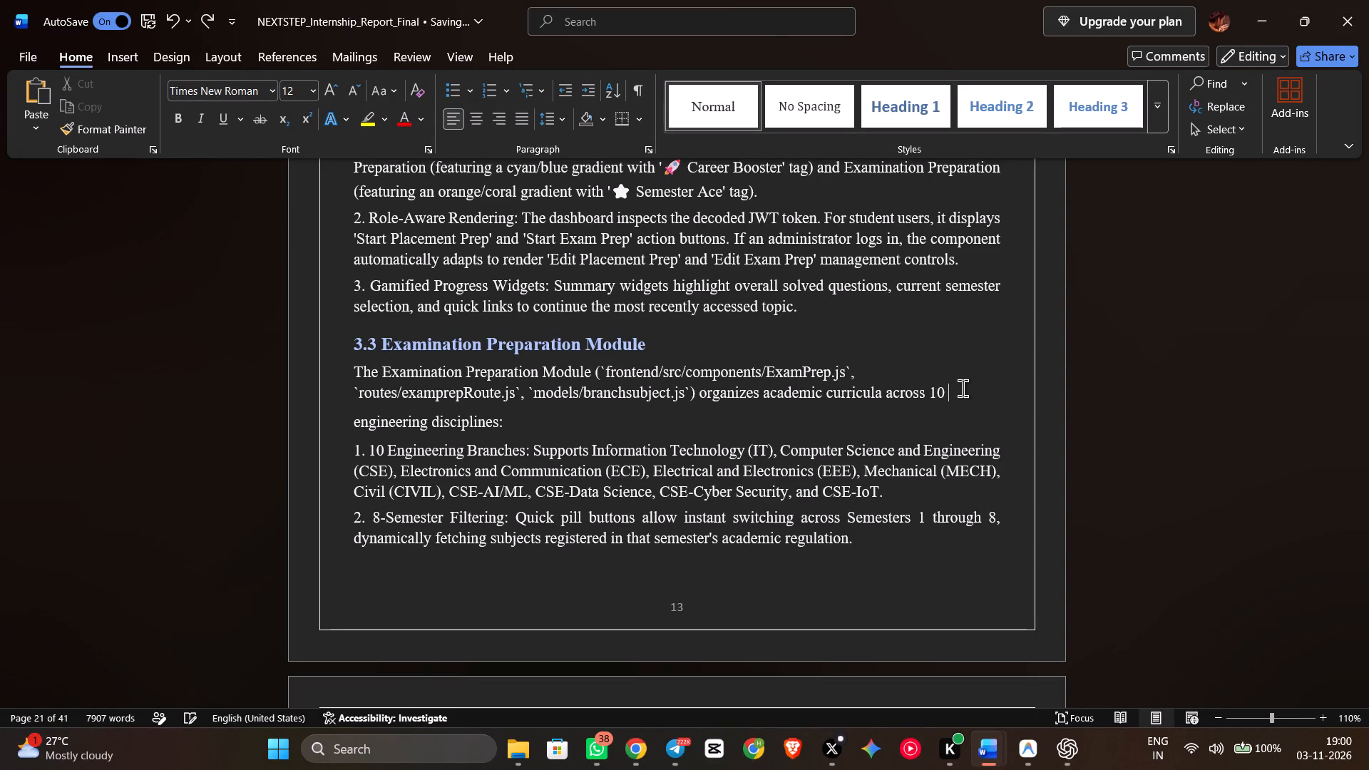
{"action": "key", "text": "ctrl+z"}
{"action": "key", "text": "ctrl+z"}
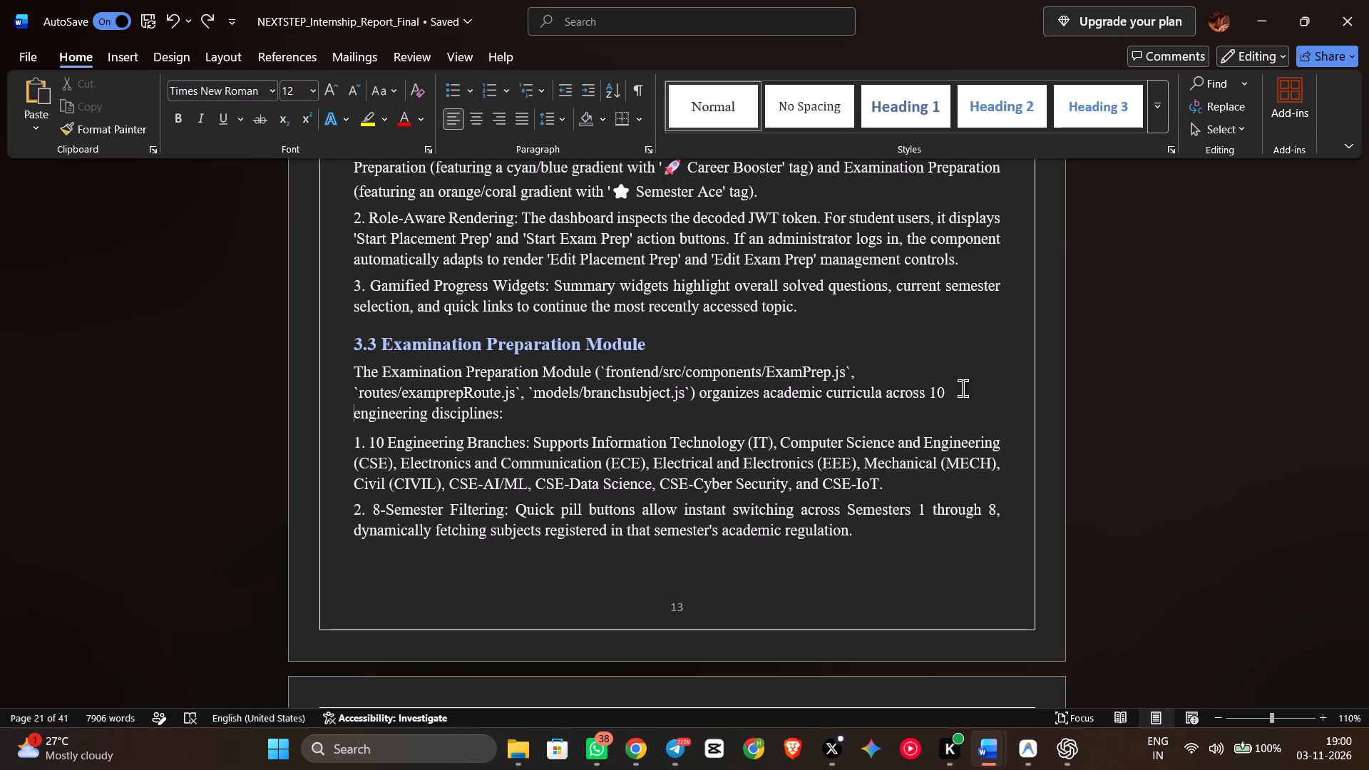
{"action": "left_click", "coordinate": [963, 388]}
Review sections 3.2 to 3.5 for spacing, page breaks and paragraph alignment.
{"action": "scroll", "coordinate": [734, 437], "scroll_direction": "down", "scroll_amount": 6}
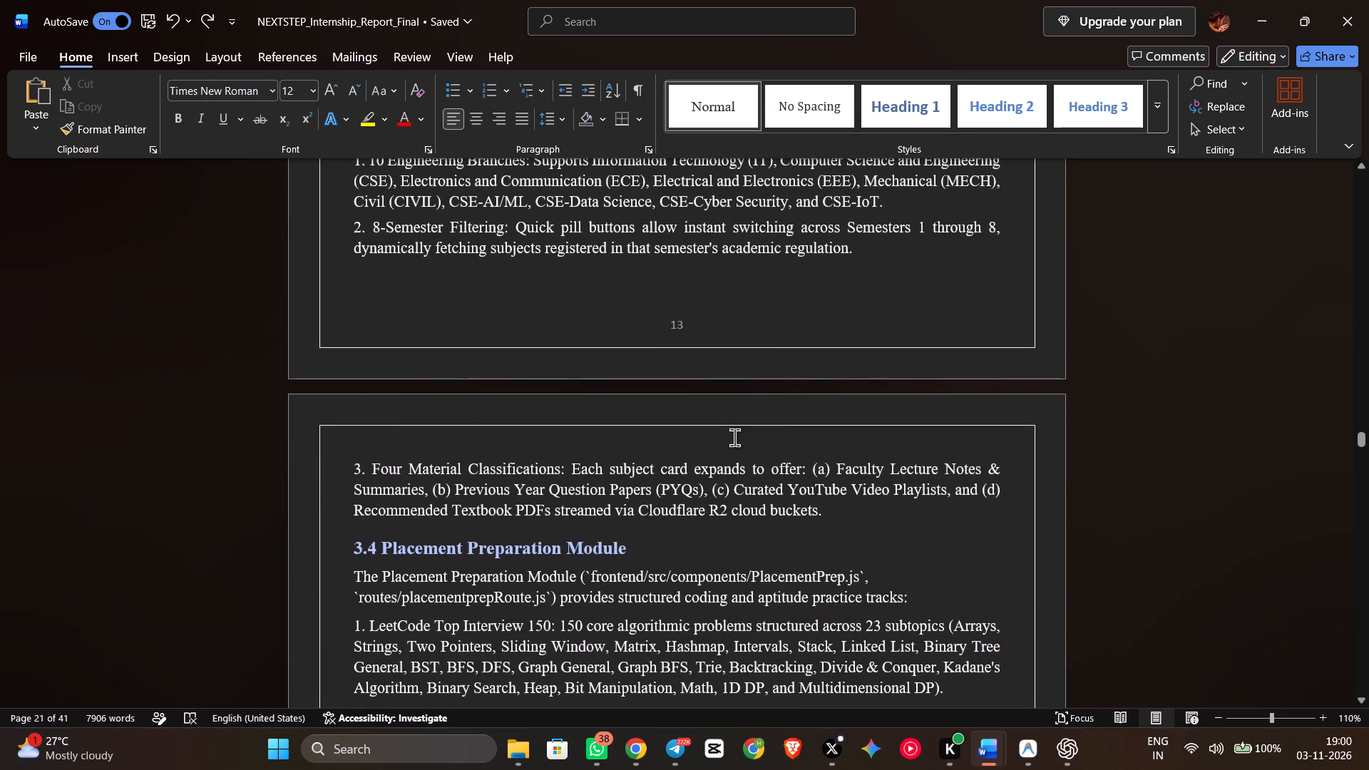
{"action": "scroll", "coordinate": [734, 437], "scroll_direction": "up", "scroll_amount": 12}
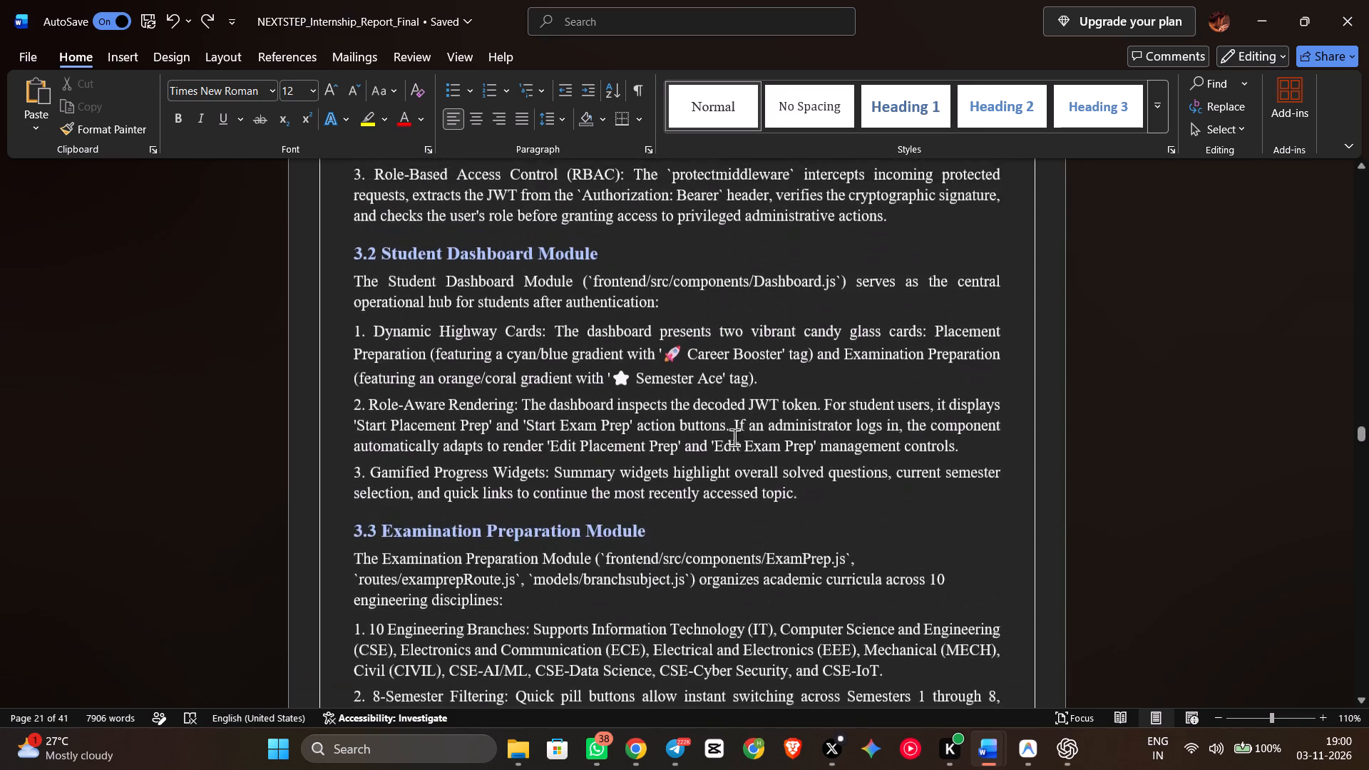
{"action": "scroll", "coordinate": [734, 437], "scroll_direction": "up", "scroll_amount": 1}
{"action": "scroll", "coordinate": [734, 437], "scroll_direction": "down", "scroll_amount": 18}
{"action": "scroll", "coordinate": [734, 437], "scroll_direction": "down", "scroll_amount": 8}
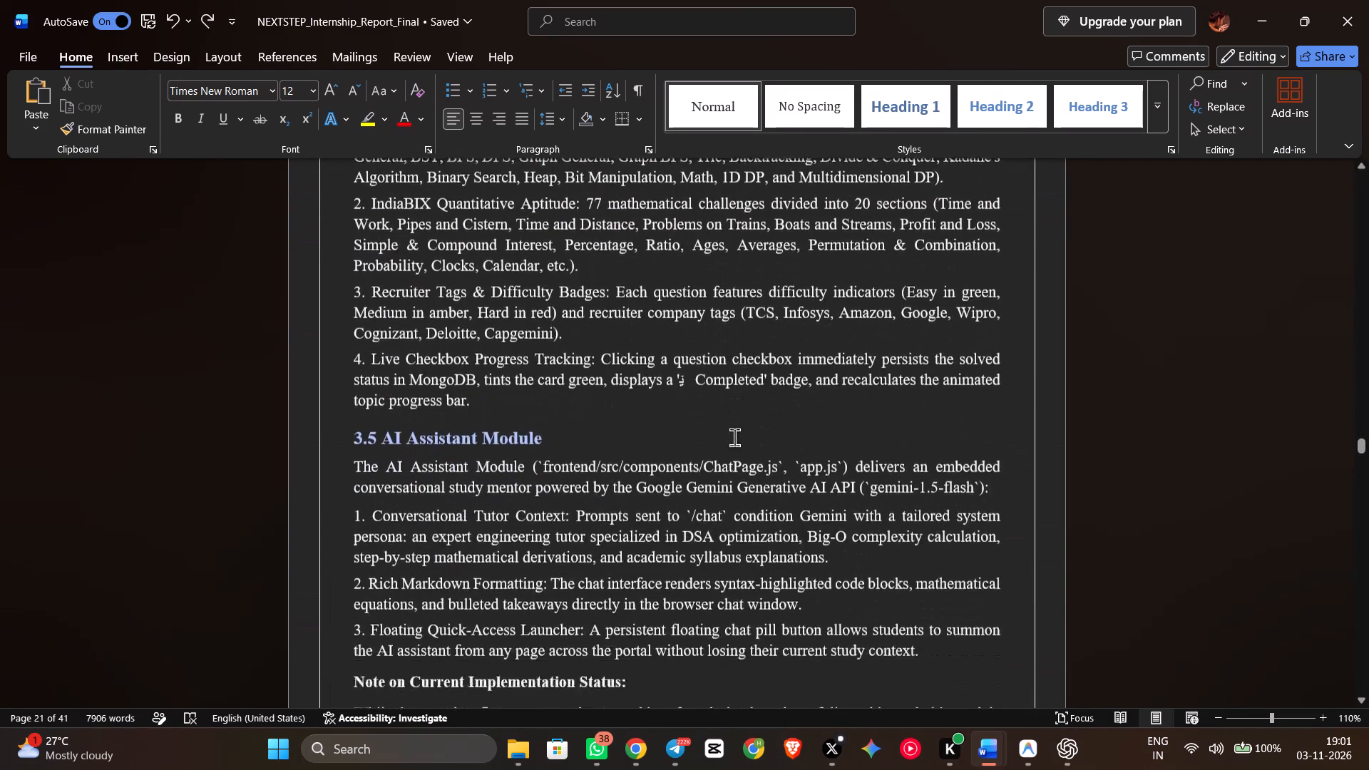
{"action": "scroll", "coordinate": [734, 437], "scroll_direction": "down", "scroll_amount": 7}
{"action": "scroll", "coordinate": [735, 432], "scroll_direction": "up", "scroll_amount": 6}
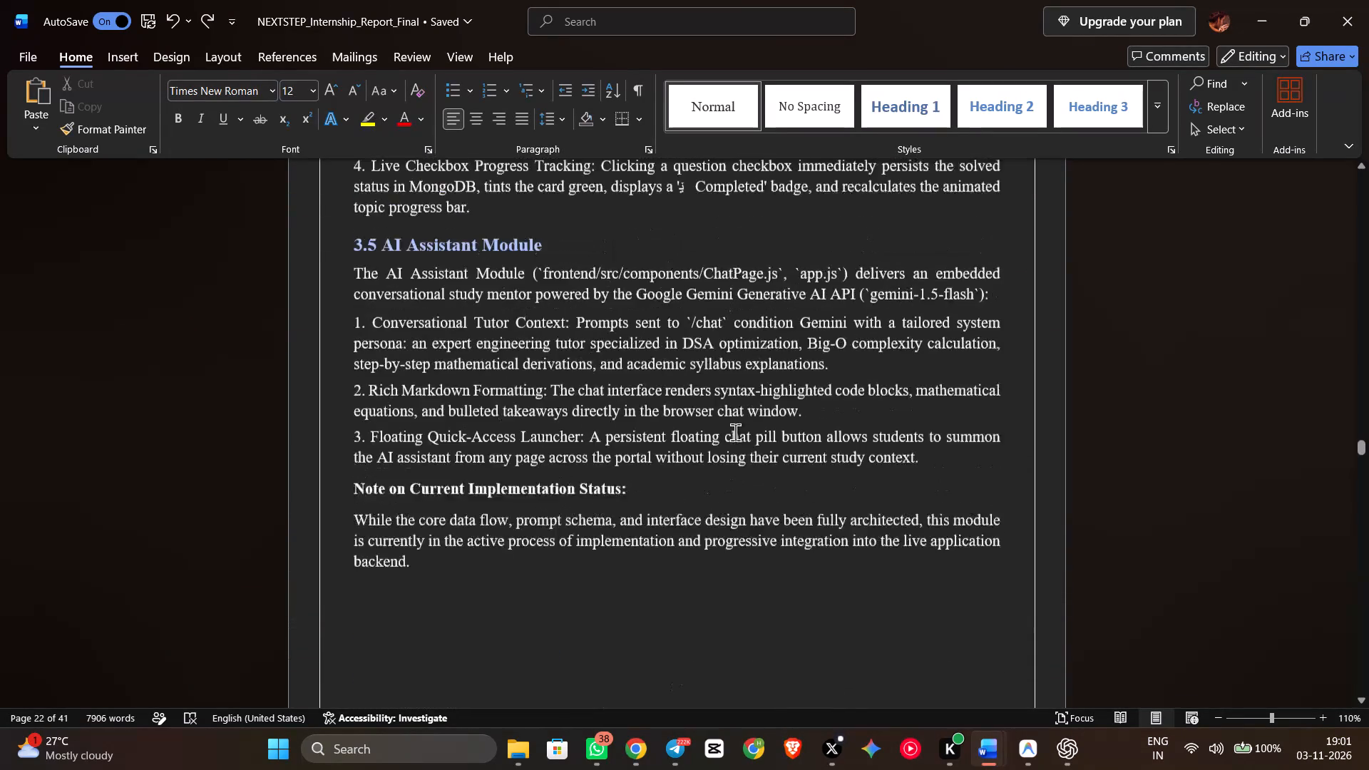
{"action": "scroll", "coordinate": [735, 432], "scroll_direction": "up", "scroll_amount": 17}
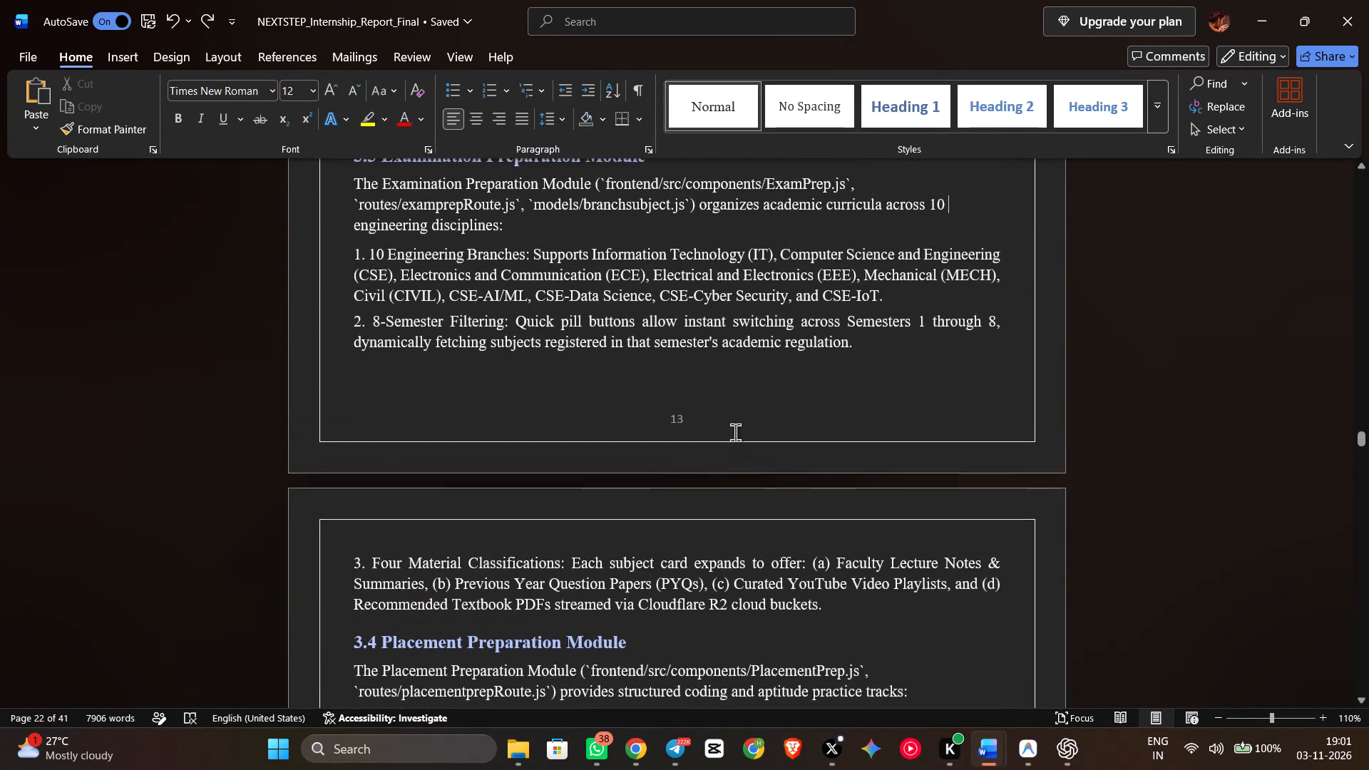
Review chapter 2, System Analysis and Design, checking the layout of its diagrams, tables and requirement lists.
{"action": "scroll", "coordinate": [735, 432], "scroll_direction": "up", "scroll_amount": 16}
{"action": "scroll", "coordinate": [735, 432], "scroll_direction": "up", "scroll_amount": 10}
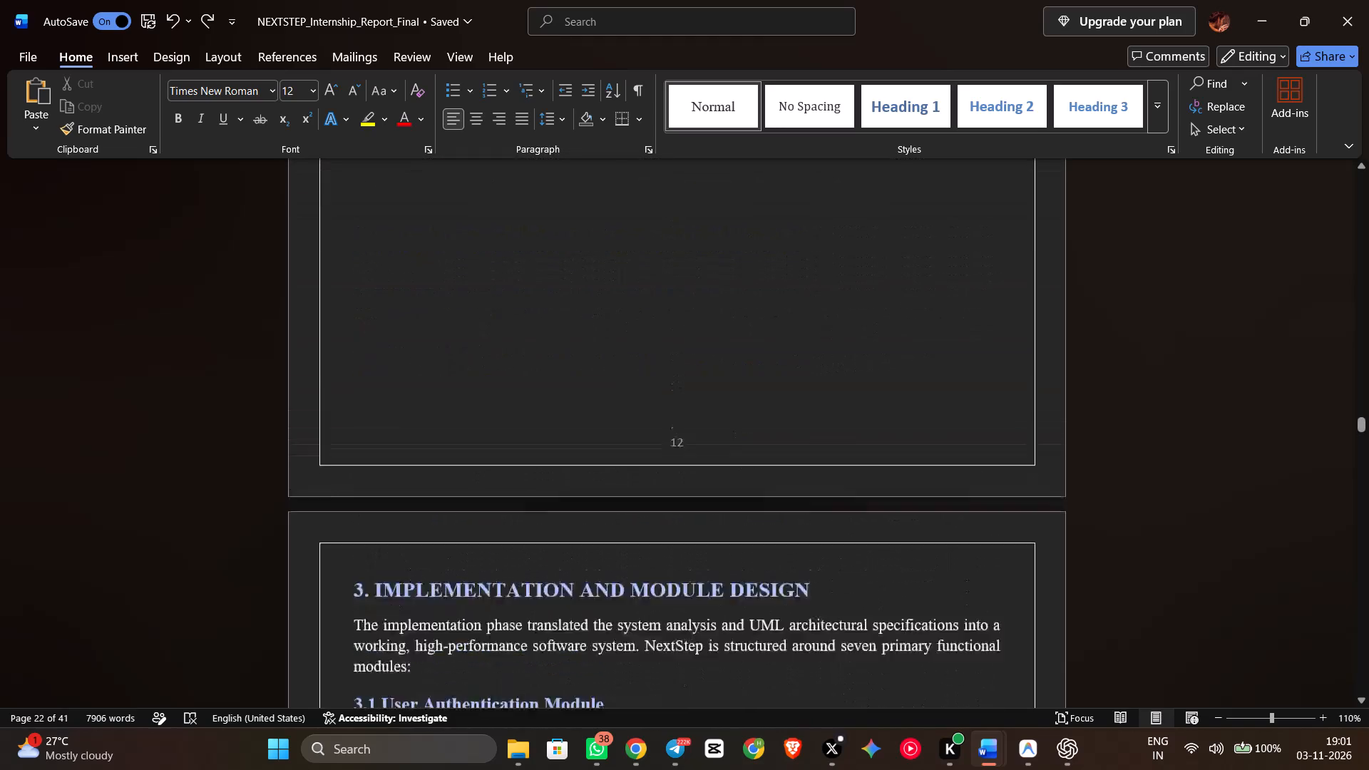
{"action": "scroll", "coordinate": [735, 432], "scroll_direction": "up", "scroll_amount": 19}
{"action": "scroll", "coordinate": [735, 432], "scroll_direction": "up", "scroll_amount": 6}
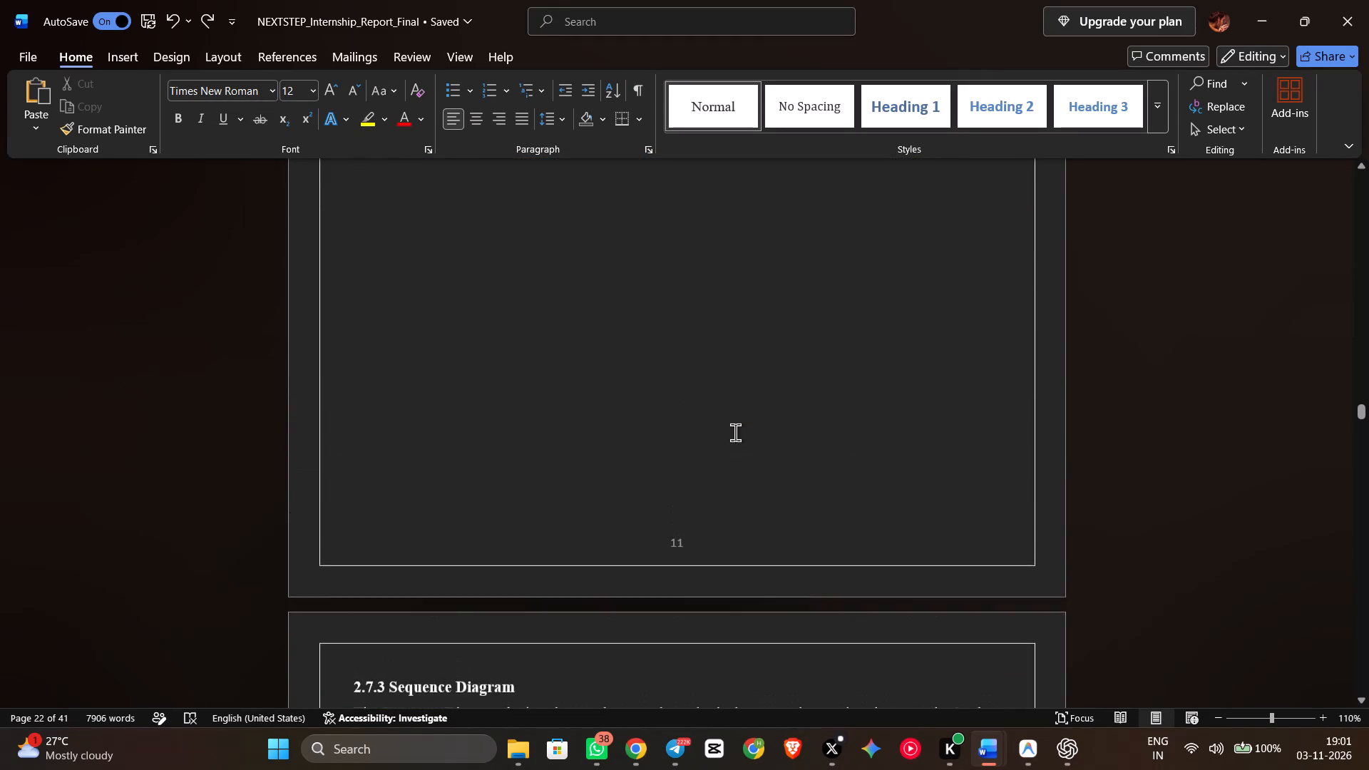
{"action": "scroll", "coordinate": [735, 432], "scroll_direction": "up", "scroll_amount": 16}
{"action": "scroll", "coordinate": [735, 432], "scroll_direction": "up", "scroll_amount": 14}
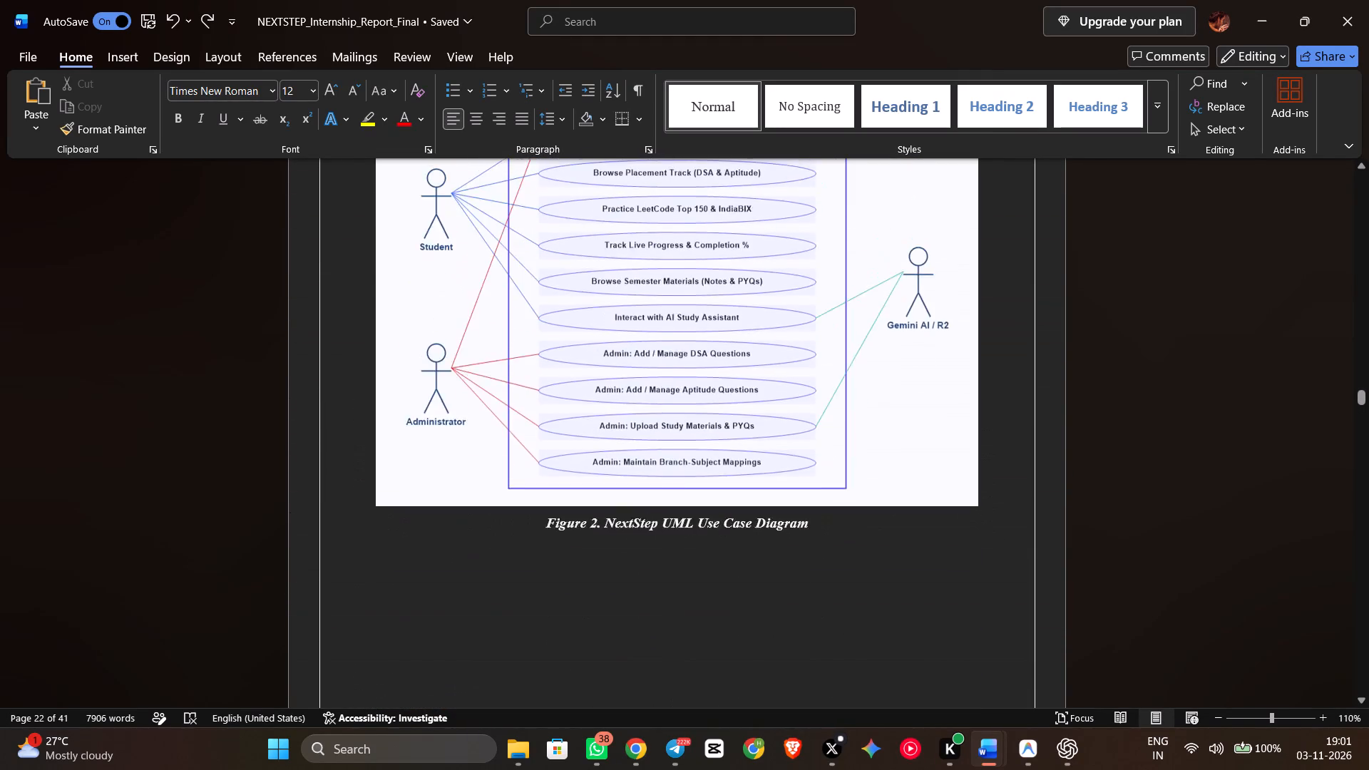
{"action": "scroll", "coordinate": [735, 432], "scroll_direction": "up", "scroll_amount": 14}
{"action": "scroll", "coordinate": [735, 432], "scroll_direction": "up", "scroll_amount": 8}
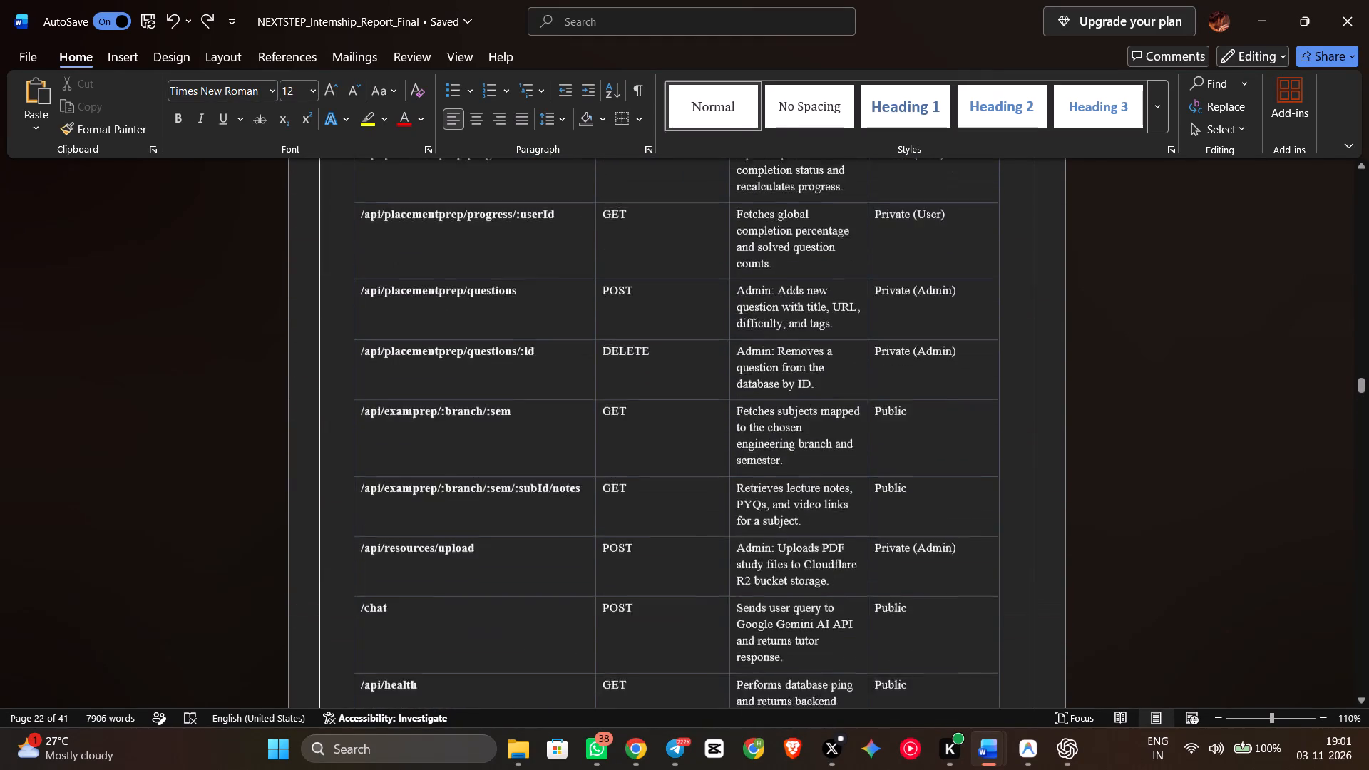
{"action": "scroll", "coordinate": [735, 432], "scroll_direction": "up", "scroll_amount": 17}
{"action": "scroll", "coordinate": [729, 427], "scroll_direction": "up", "scroll_amount": 6}
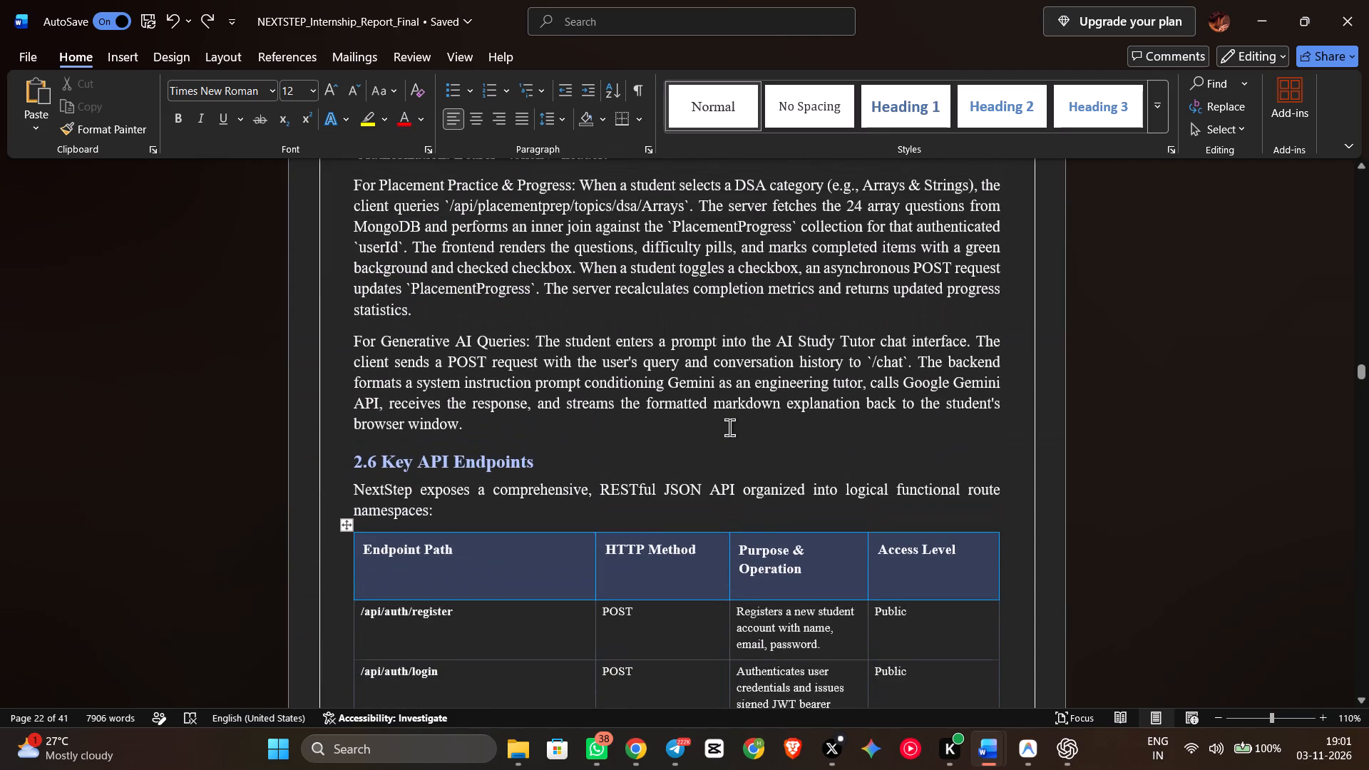
{"action": "scroll", "coordinate": [729, 427], "scroll_direction": "up", "scroll_amount": 11}
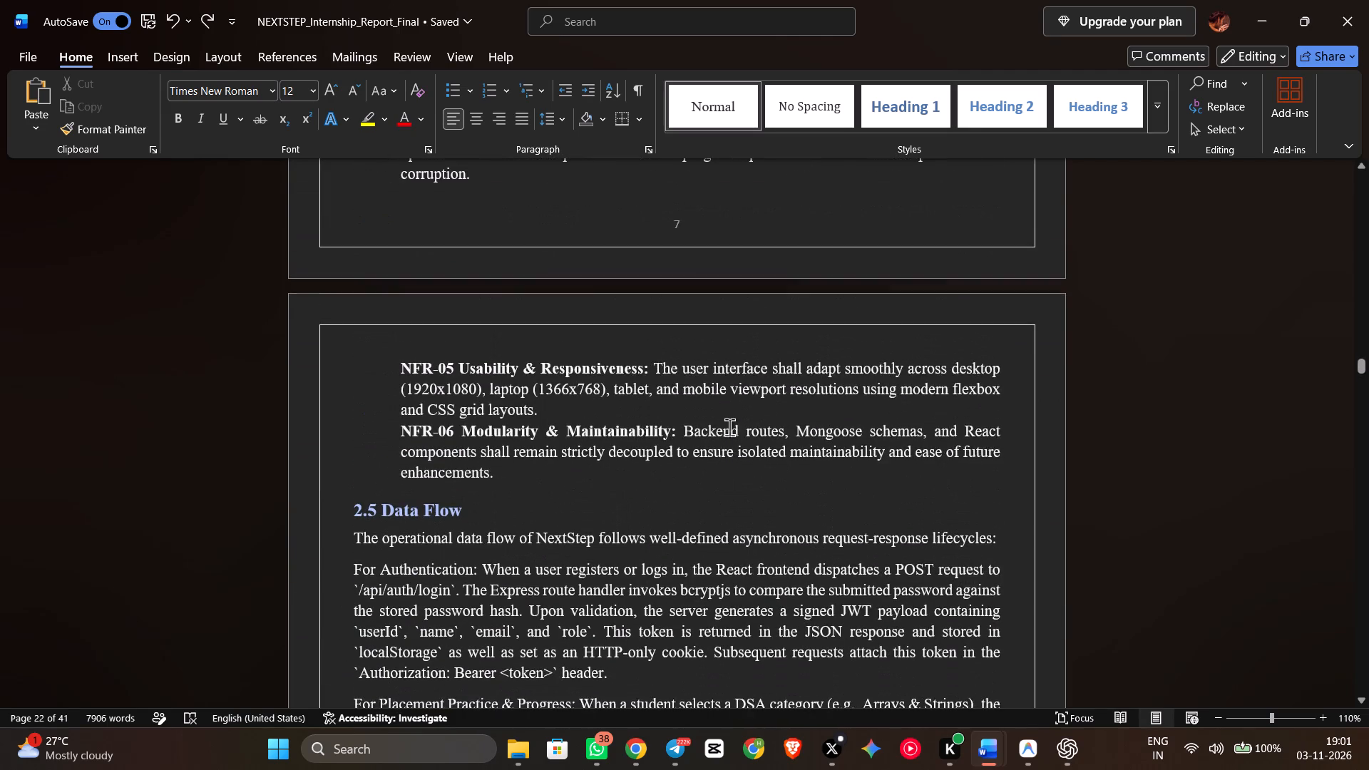
{"action": "scroll", "coordinate": [729, 427], "scroll_direction": "up", "scroll_amount": 18}
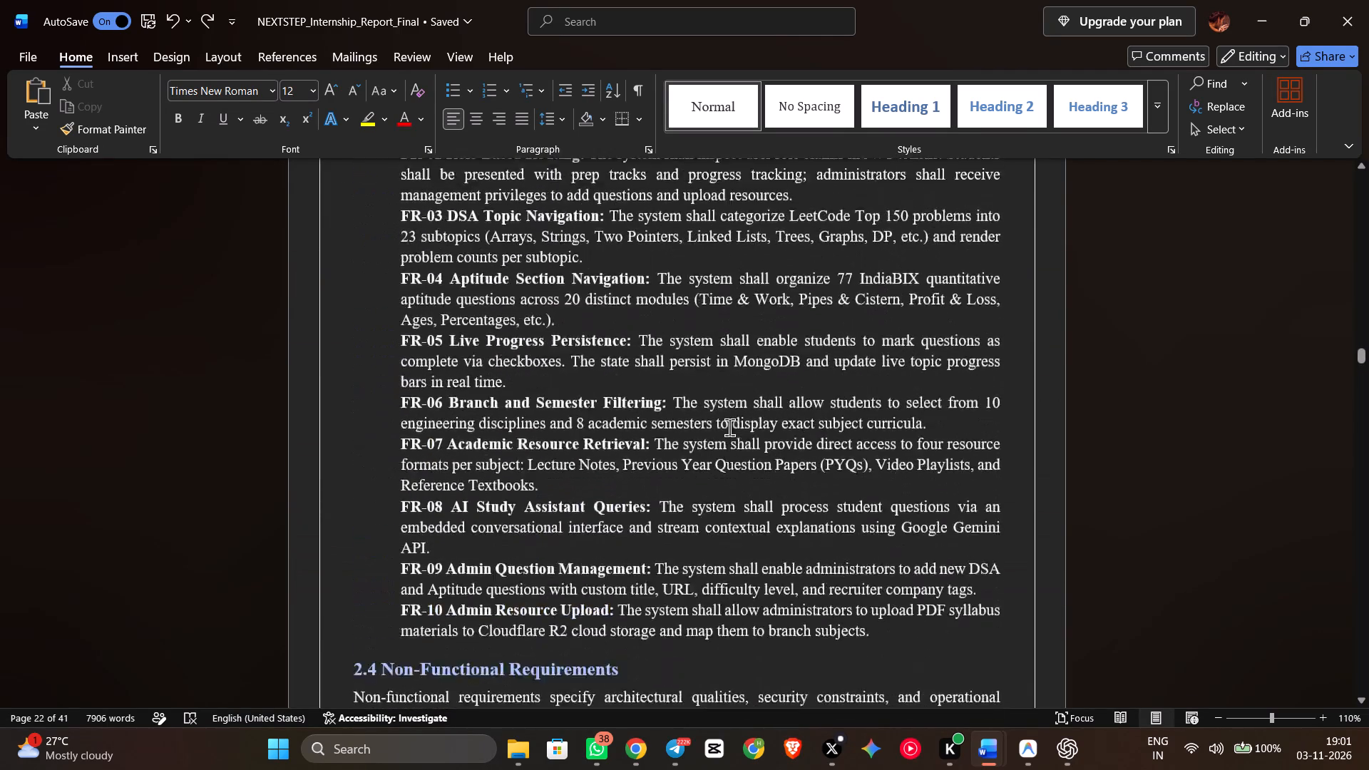
{"action": "scroll", "coordinate": [729, 427], "scroll_direction": "up", "scroll_amount": 20}
{"action": "scroll", "coordinate": [729, 427], "scroll_direction": "up", "scroll_amount": 10}
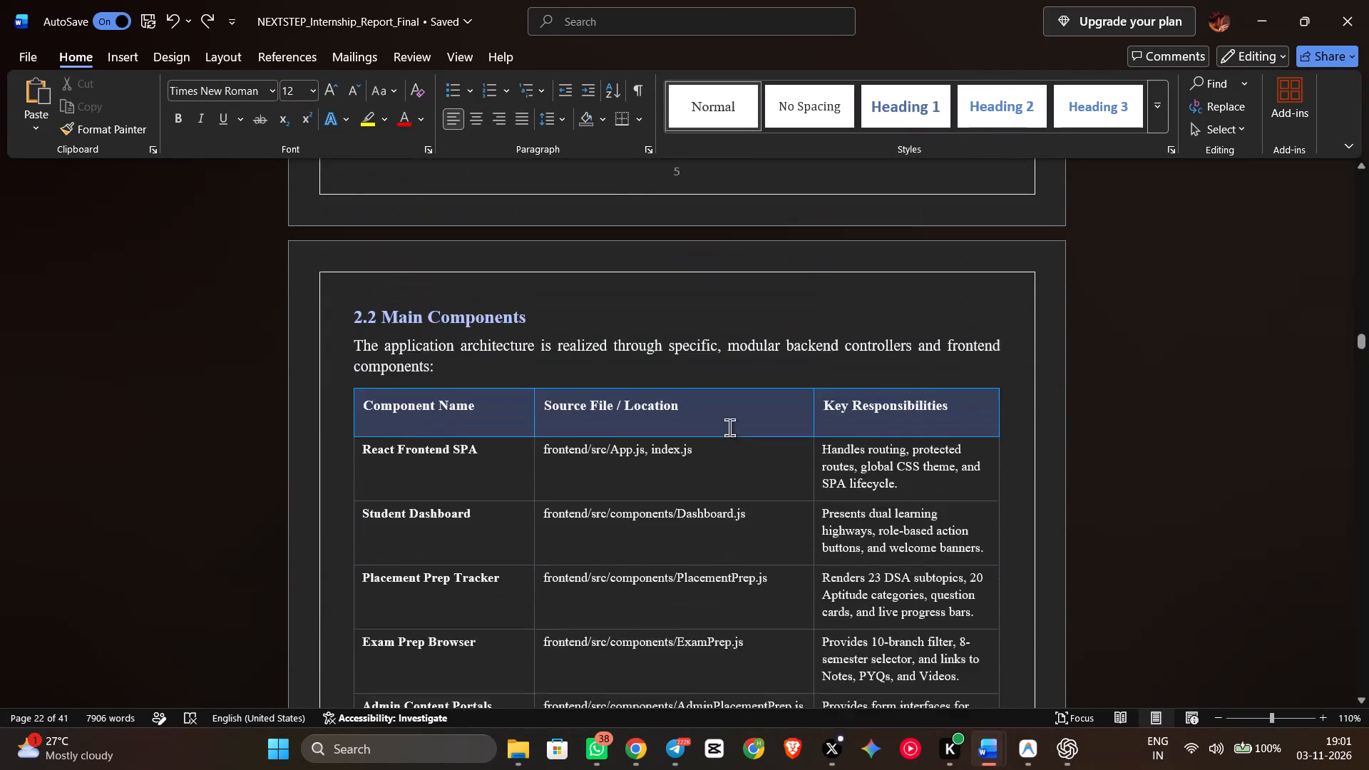
{"action": "scroll", "coordinate": [731, 428], "scroll_direction": "up", "scroll_amount": 11}
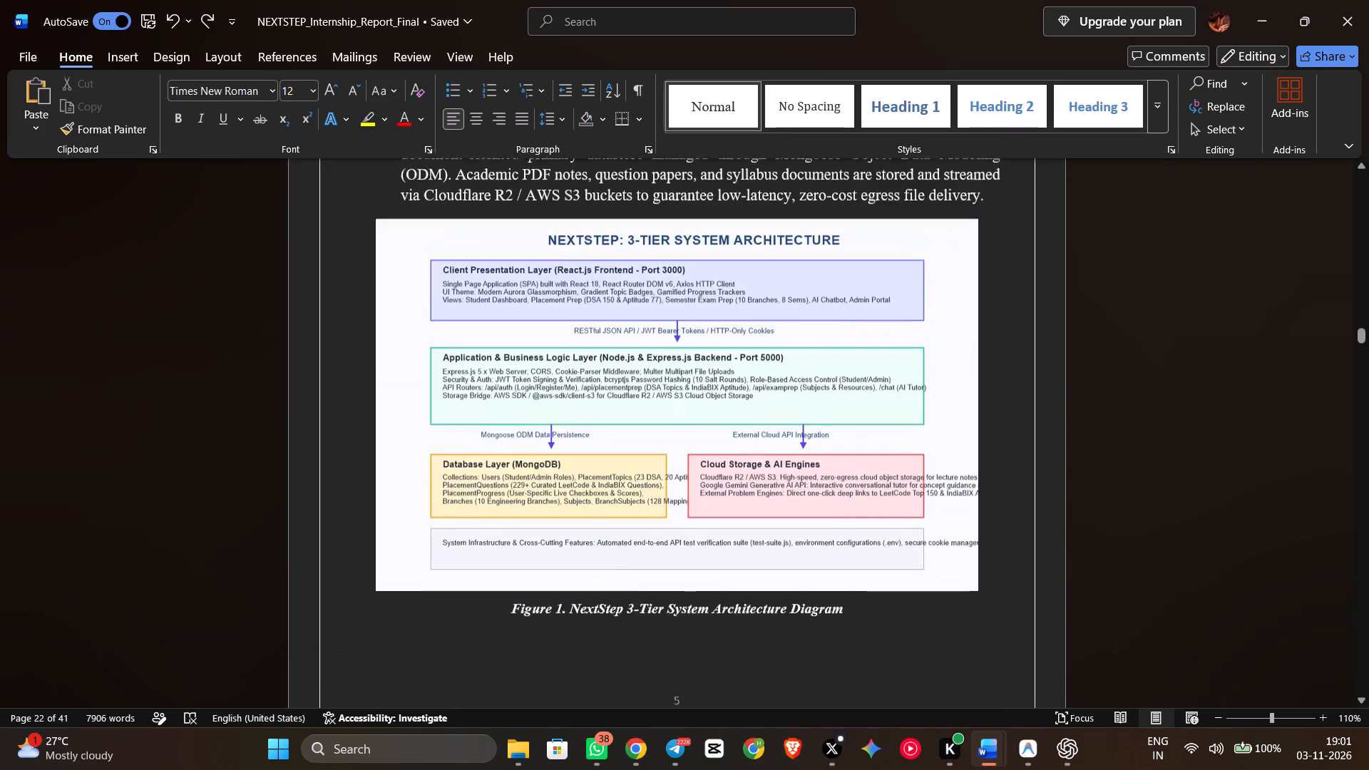
{"action": "scroll", "coordinate": [731, 428], "scroll_direction": "up", "scroll_amount": 12}
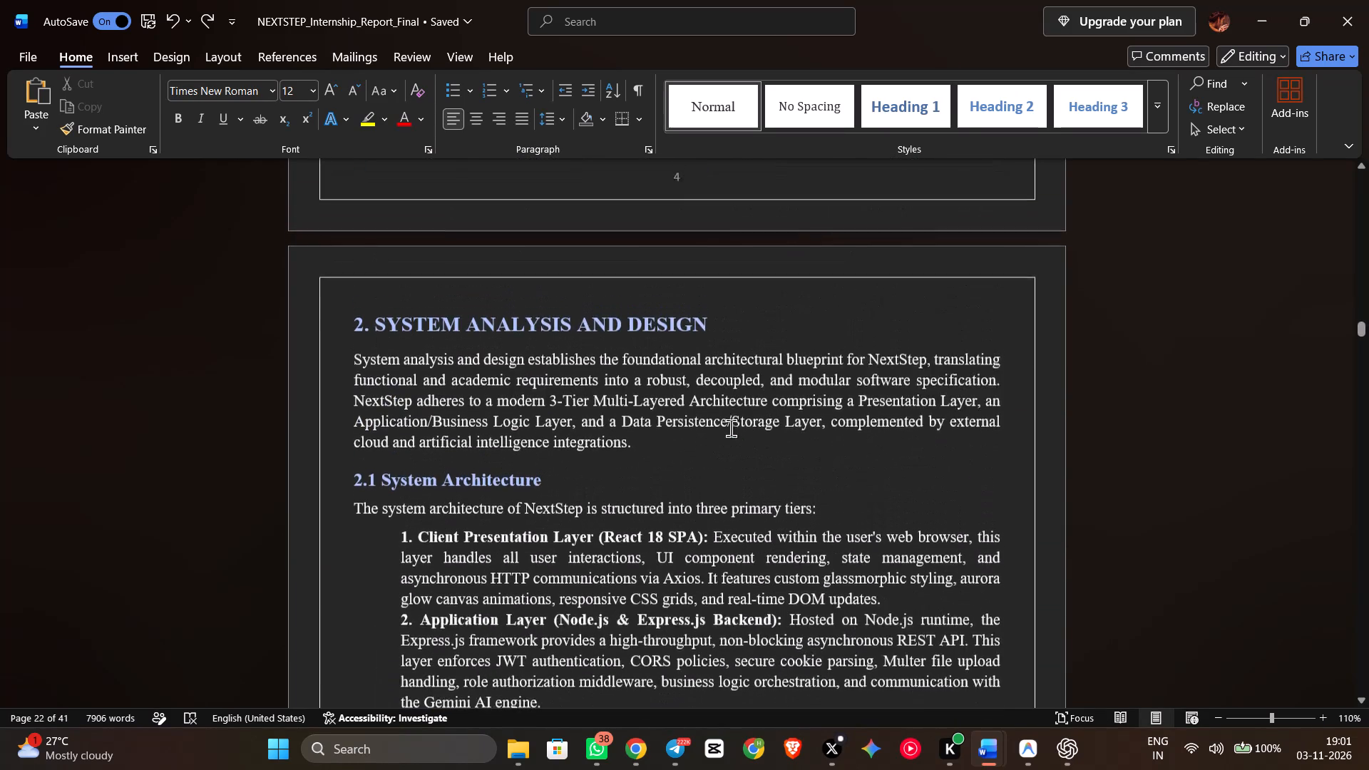
{"action": "scroll", "coordinate": [731, 428], "scroll_direction": "down", "scroll_amount": 10}
{"action": "scroll", "coordinate": [731, 428], "scroll_direction": "down", "scroll_amount": 20}
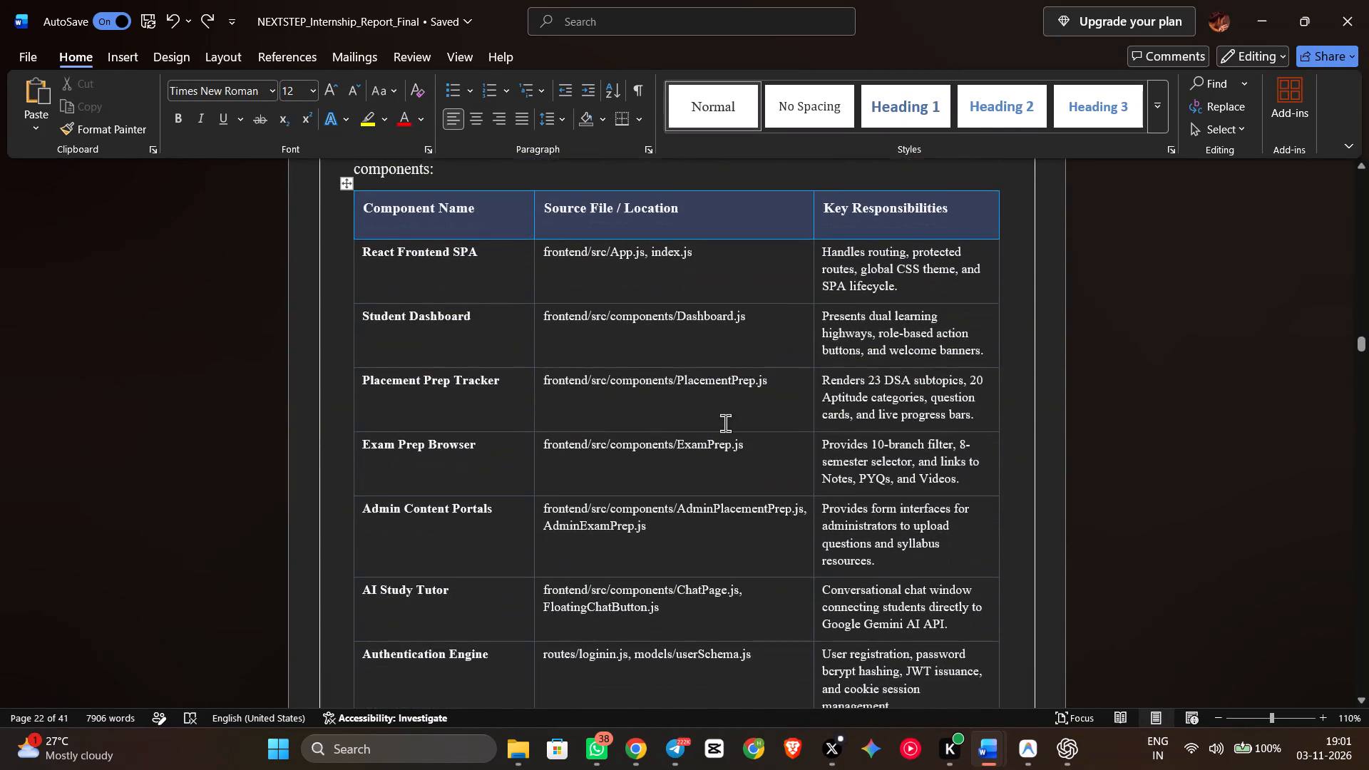
{"action": "scroll", "coordinate": [725, 423], "scroll_direction": "down", "scroll_amount": 7}
{"action": "scroll", "coordinate": [725, 423], "scroll_direction": "up", "scroll_amount": 2}
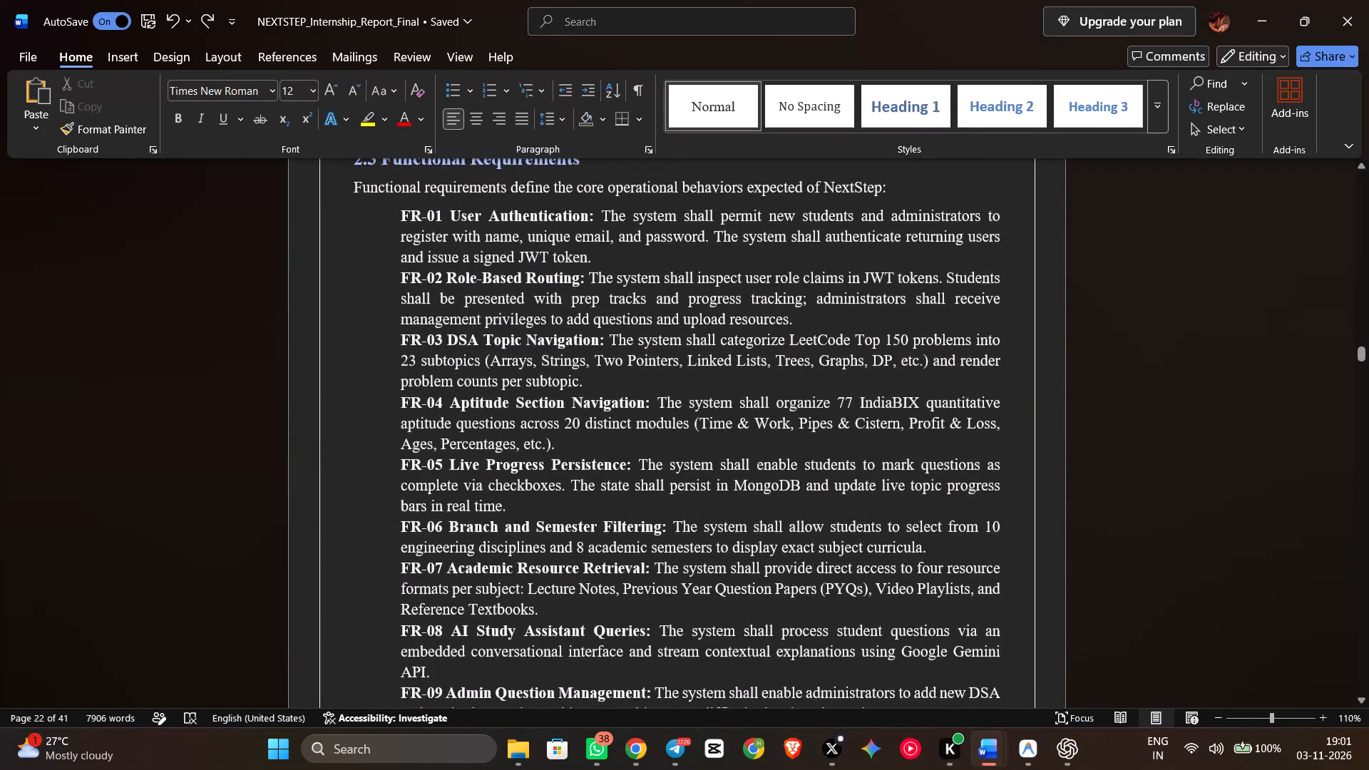
Review the report backwards from chapter 2 through the introduction, contents, abstract, acknowledgement and certificates to the cover page.
{"action": "scroll", "coordinate": [725, 423], "scroll_direction": "up", "scroll_amount": 9}
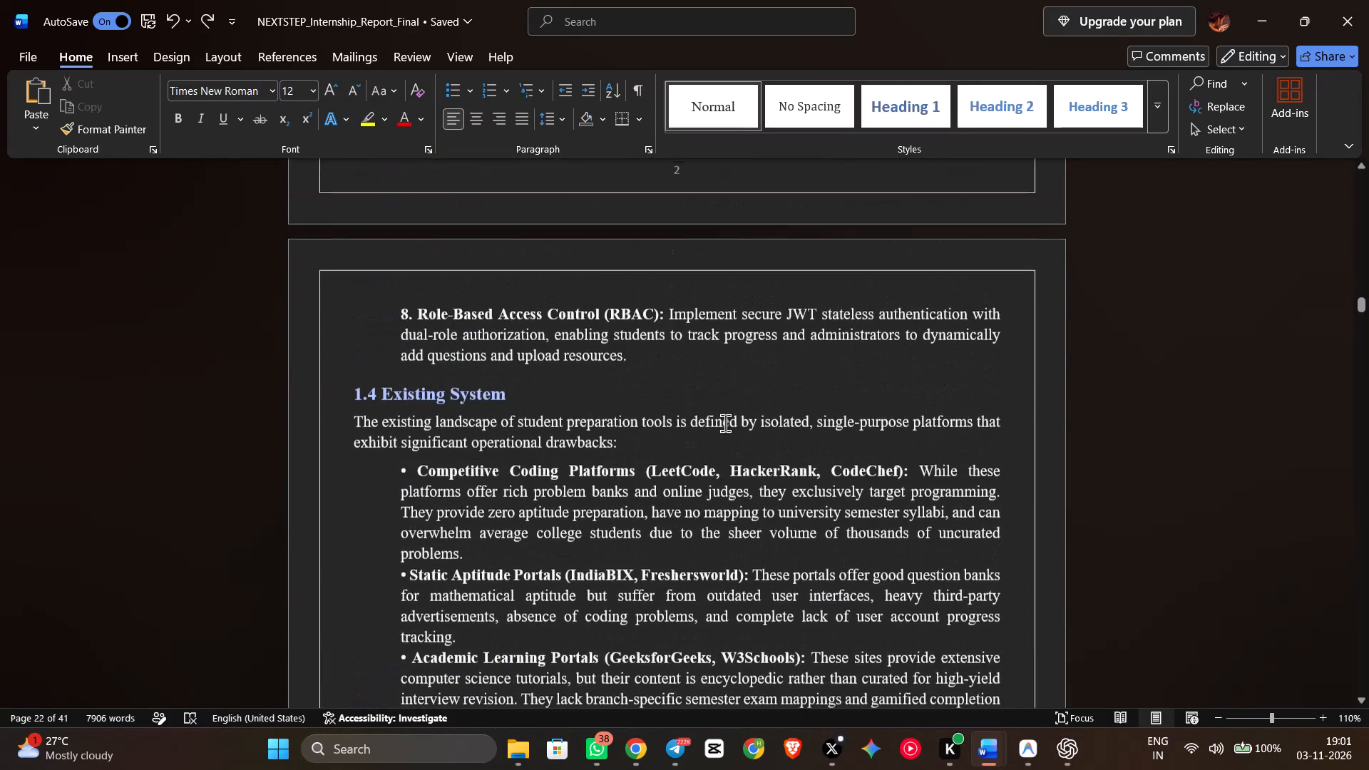
{"action": "scroll", "coordinate": [725, 423], "scroll_direction": "up", "scroll_amount": 20}
{"action": "scroll", "coordinate": [725, 423], "scroll_direction": "up", "scroll_amount": 2}
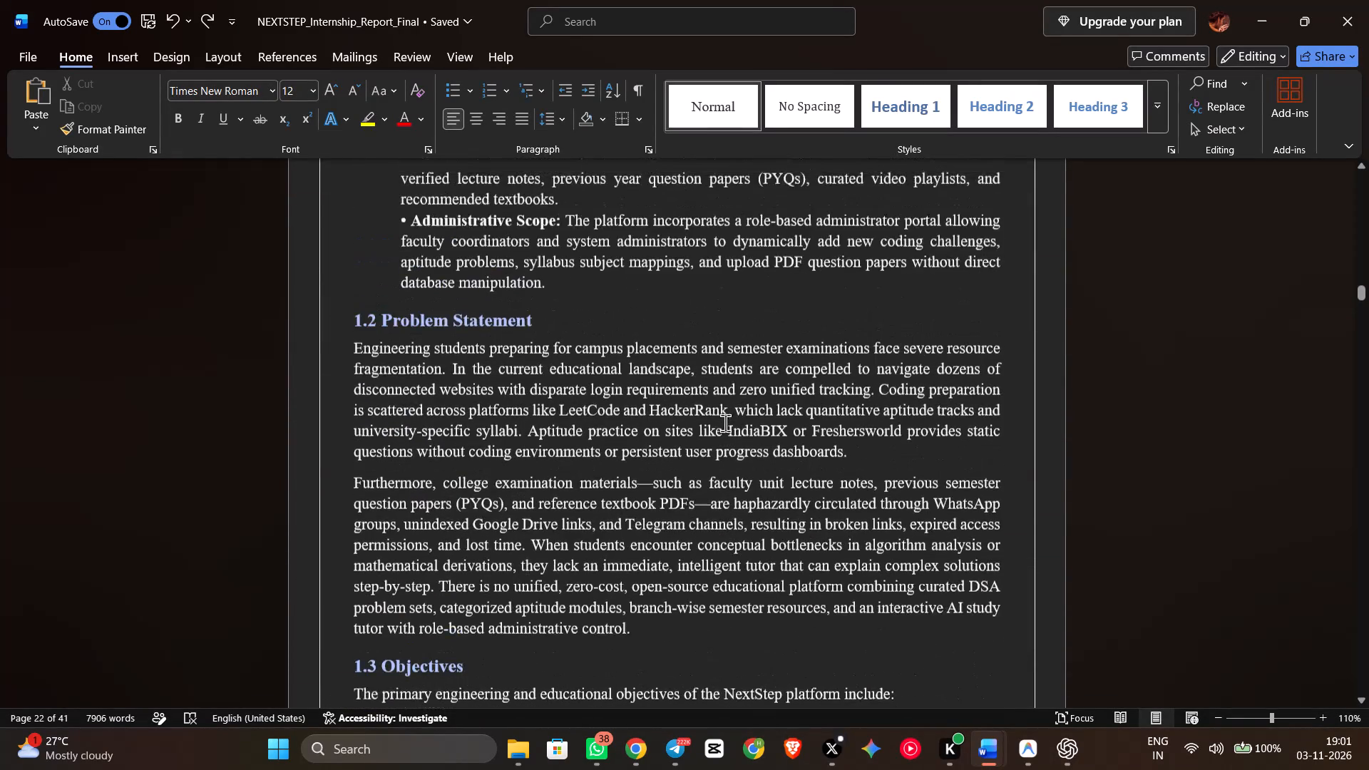
{"action": "scroll", "coordinate": [725, 423], "scroll_direction": "up", "scroll_amount": 19}
{"action": "scroll", "coordinate": [725, 423], "scroll_direction": "up", "scroll_amount": 4}
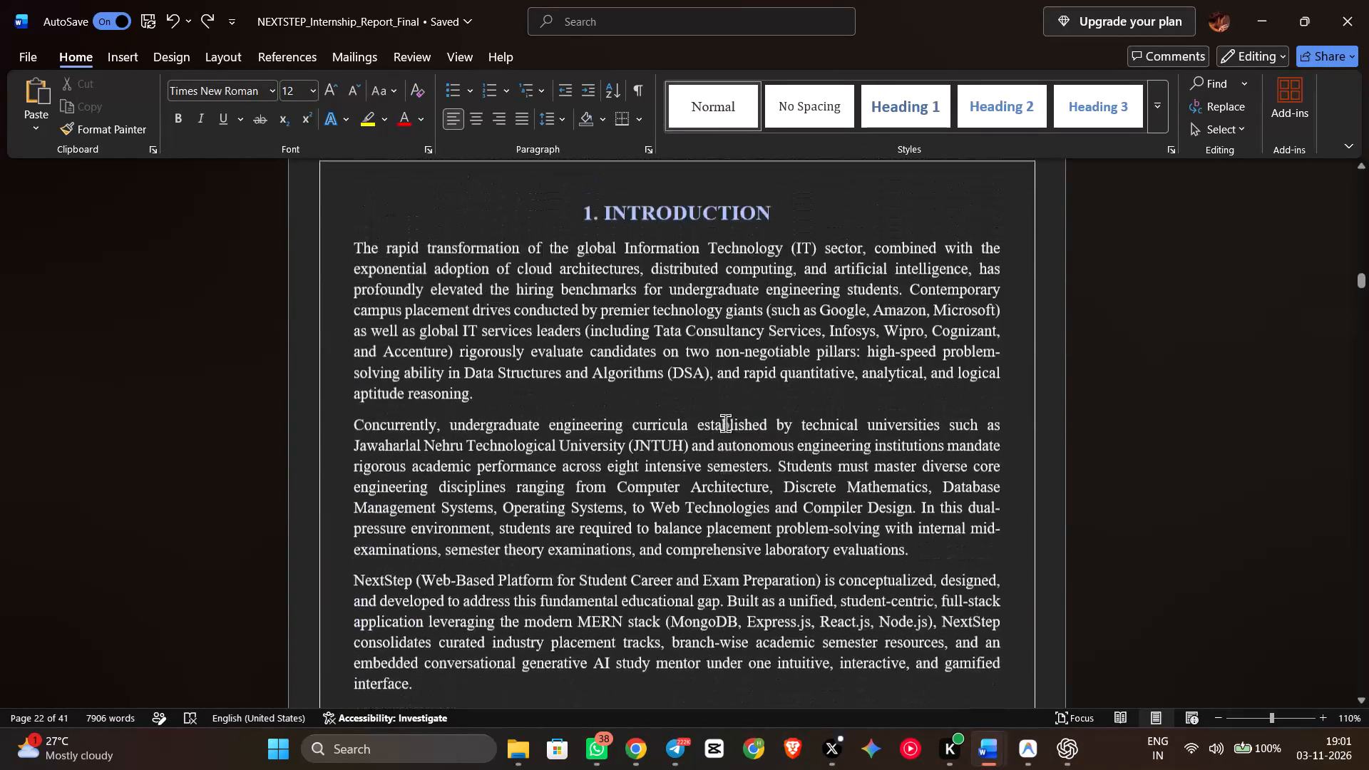
{"action": "scroll", "coordinate": [725, 423], "scroll_direction": "up", "scroll_amount": 20}
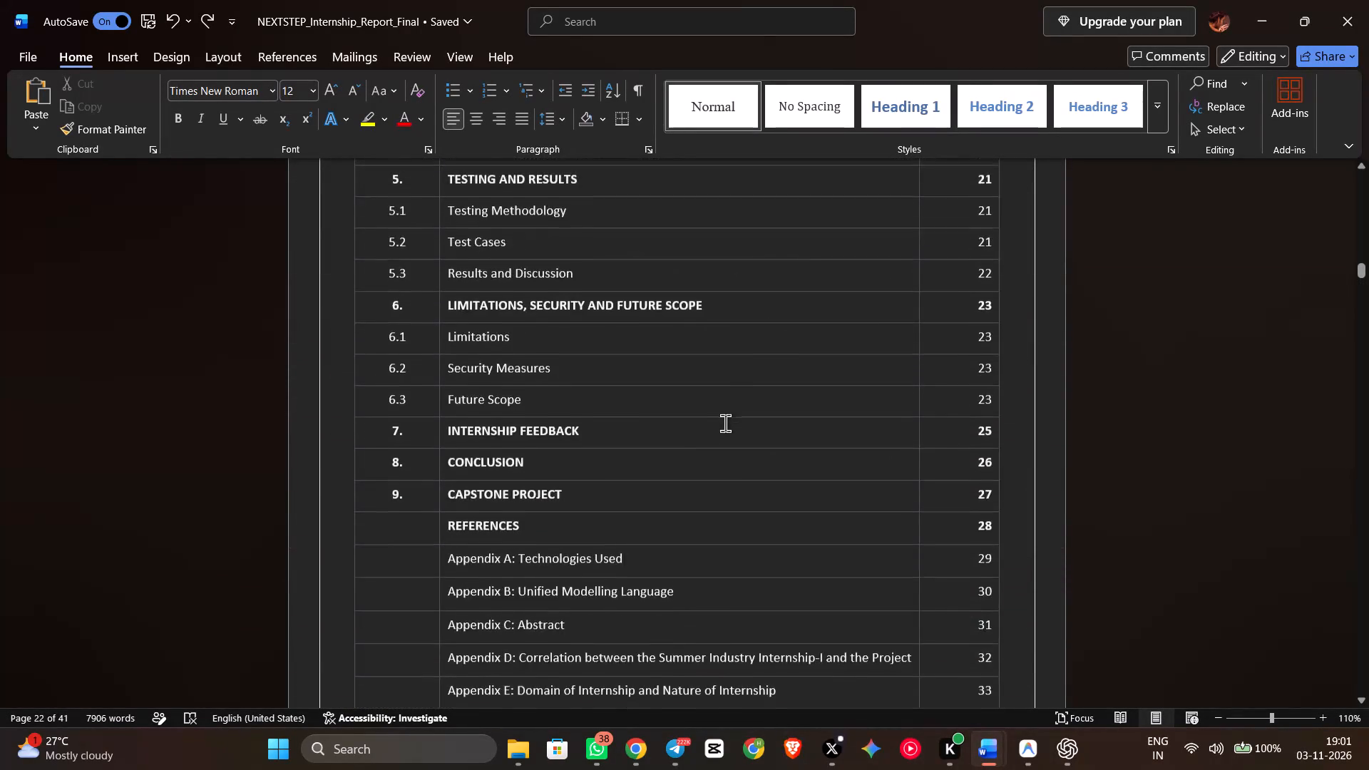
{"action": "scroll", "coordinate": [725, 423], "scroll_direction": "up", "scroll_amount": 2}
{"action": "scroll", "coordinate": [725, 423], "scroll_direction": "up", "scroll_amount": 20}
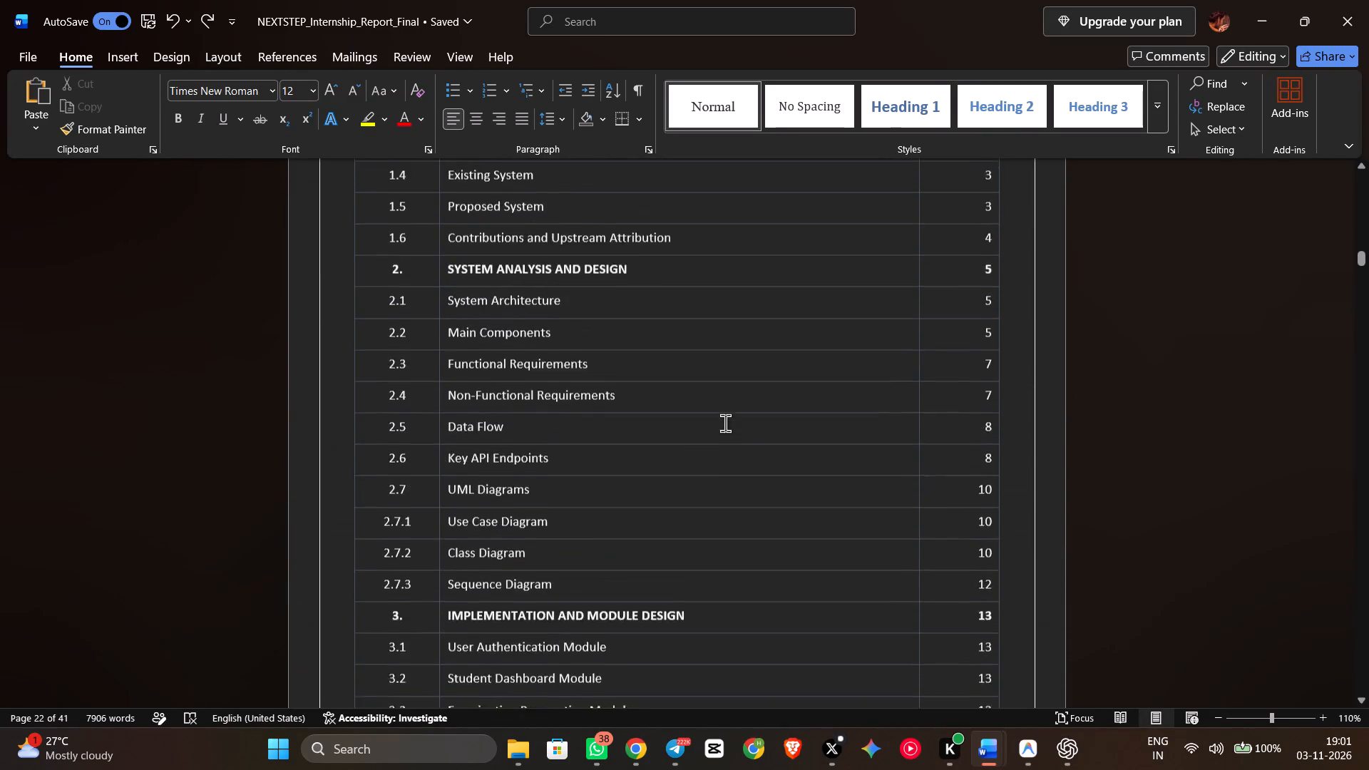
{"action": "scroll", "coordinate": [725, 423], "scroll_direction": "up", "scroll_amount": 20}
{"action": "scroll", "coordinate": [725, 423], "scroll_direction": "up", "scroll_amount": 5}
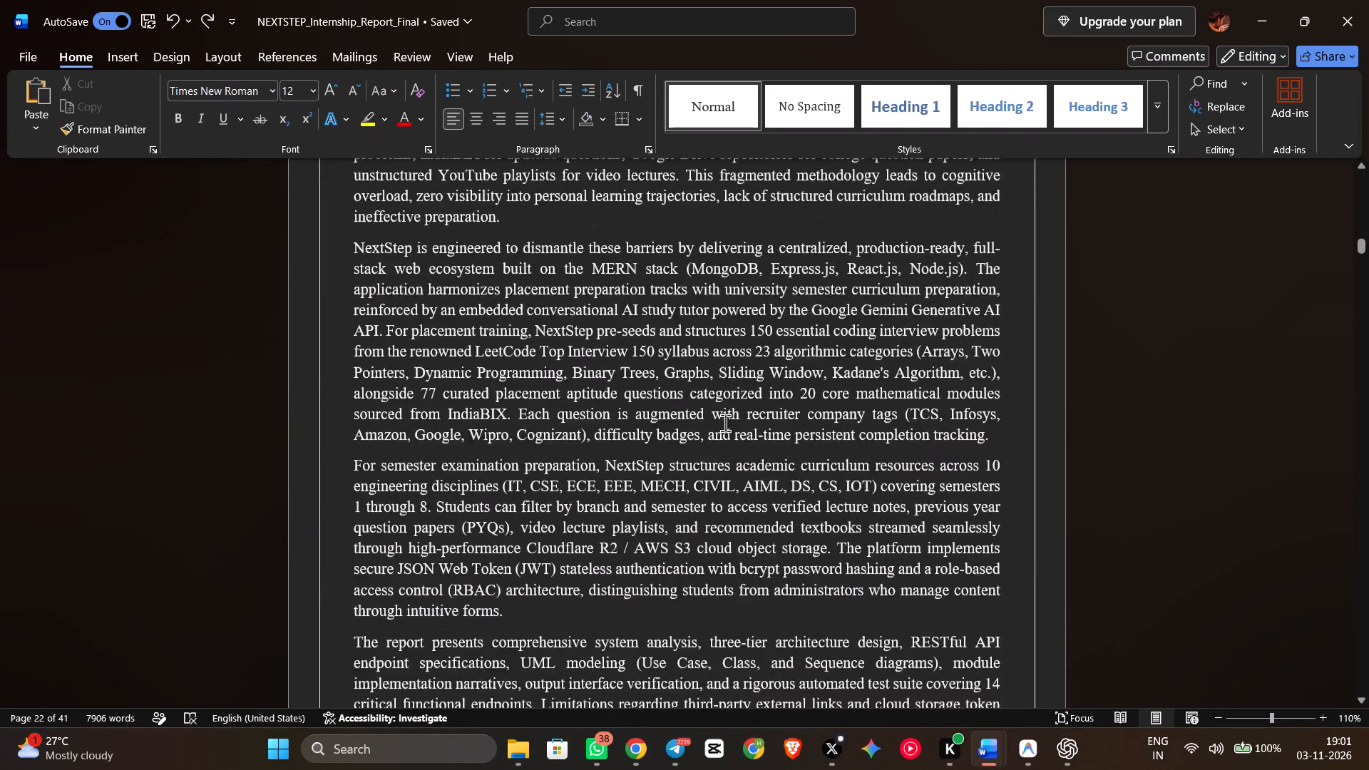
{"action": "scroll", "coordinate": [725, 423], "scroll_direction": "up", "scroll_amount": 14}
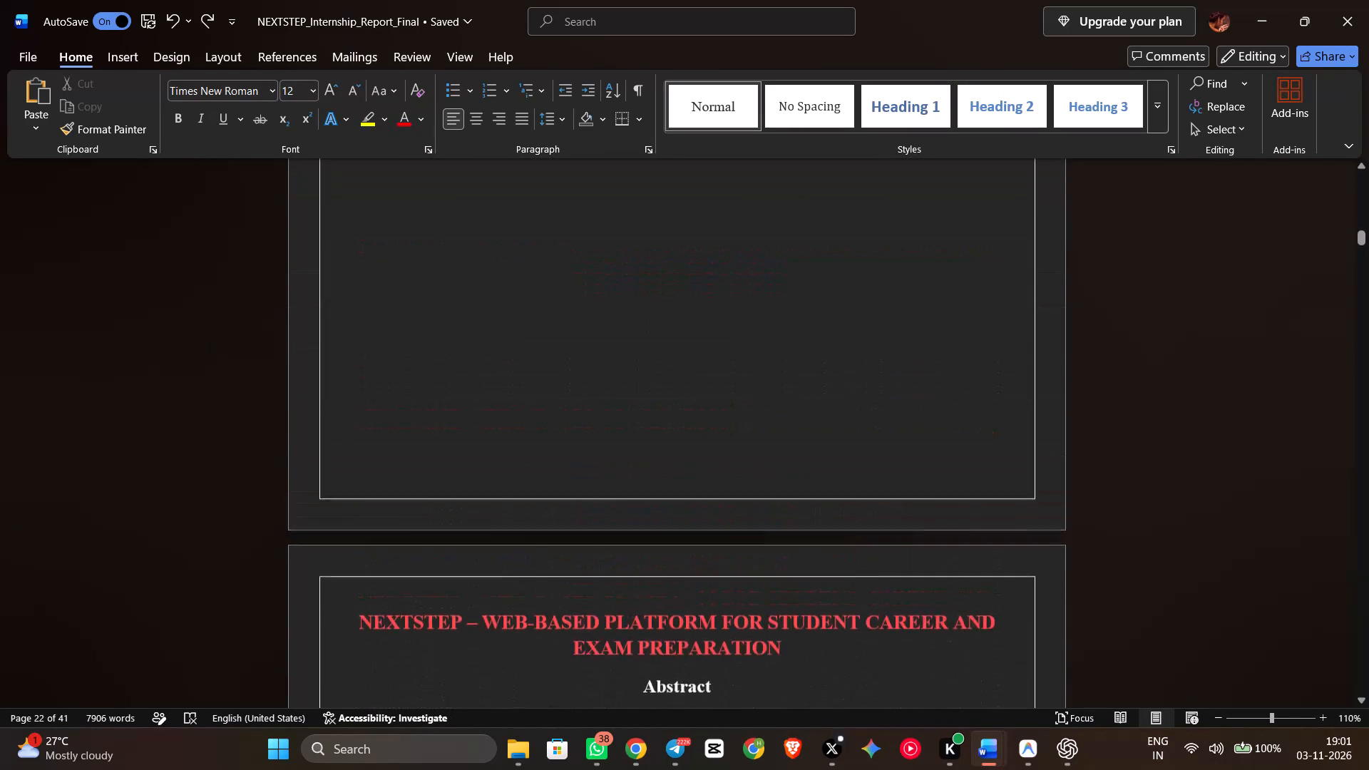
{"action": "scroll", "coordinate": [725, 423], "scroll_direction": "up", "scroll_amount": 14}
{"action": "scroll", "coordinate": [725, 423], "scroll_direction": "up", "scroll_amount": 8}
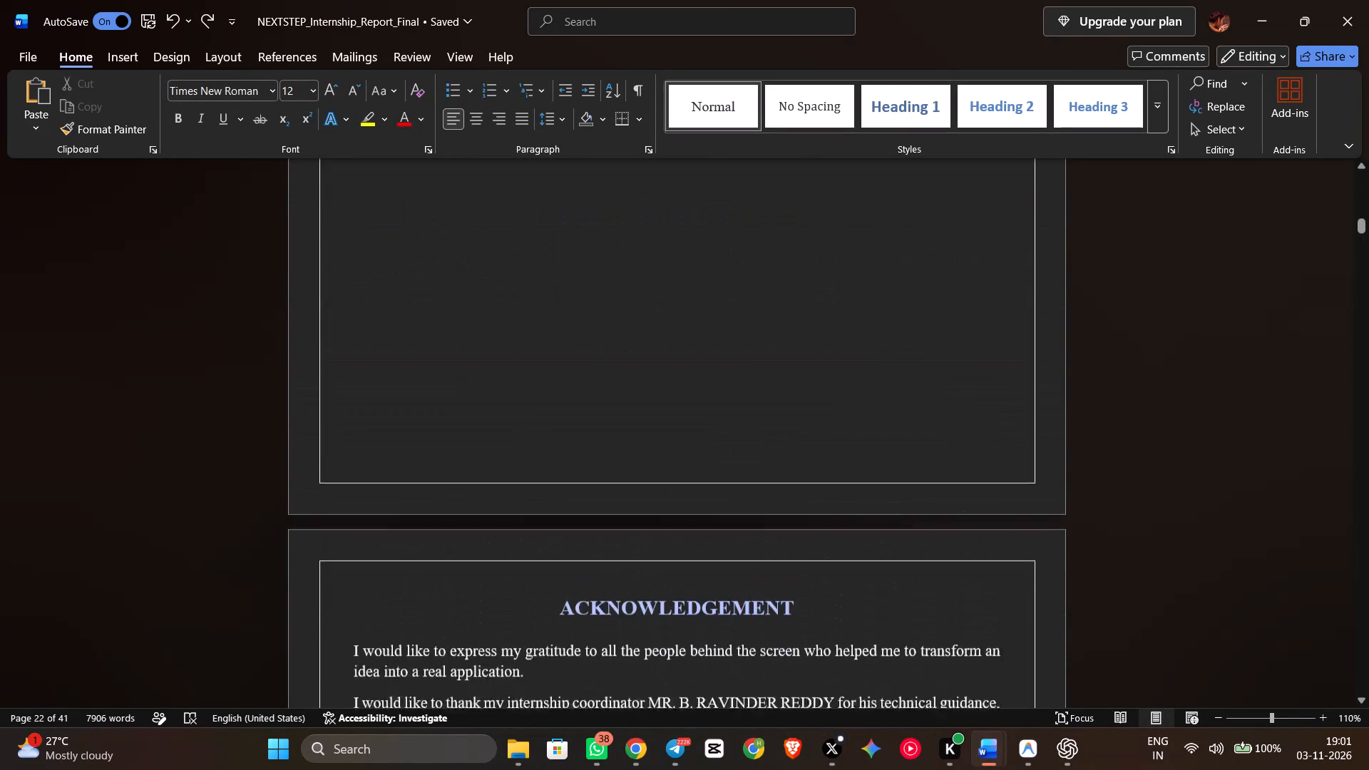
{"action": "scroll", "coordinate": [725, 423], "scroll_direction": "up", "scroll_amount": 20}
{"action": "scroll", "coordinate": [725, 423], "scroll_direction": "up", "scroll_amount": 13}
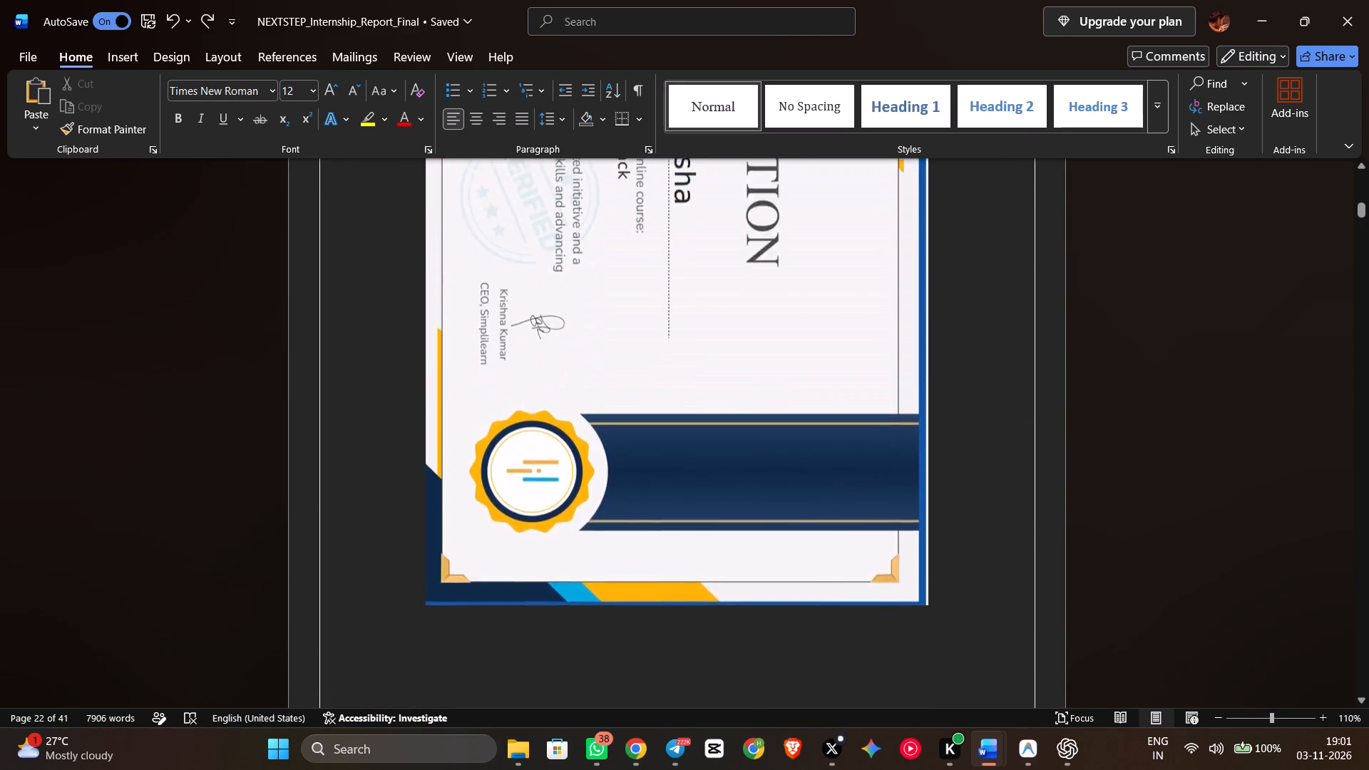
{"action": "scroll", "coordinate": [725, 423], "scroll_direction": "up", "scroll_amount": 20}
{"action": "scroll", "coordinate": [725, 423], "scroll_direction": "up", "scroll_amount": 4}
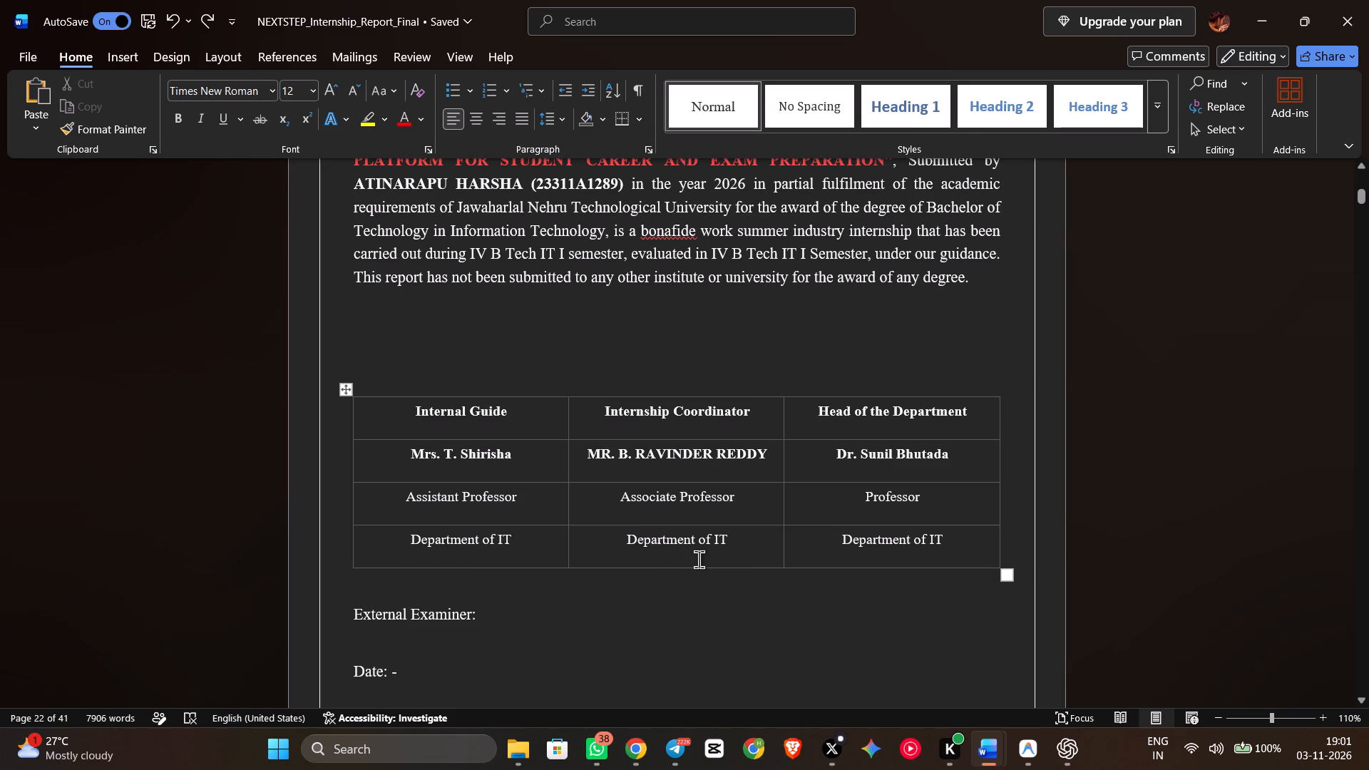
{"action": "scroll", "coordinate": [699, 559], "scroll_direction": "up", "scroll_amount": 15}
{"action": "scroll", "coordinate": [699, 559], "scroll_direction": "up", "scroll_amount": 9}
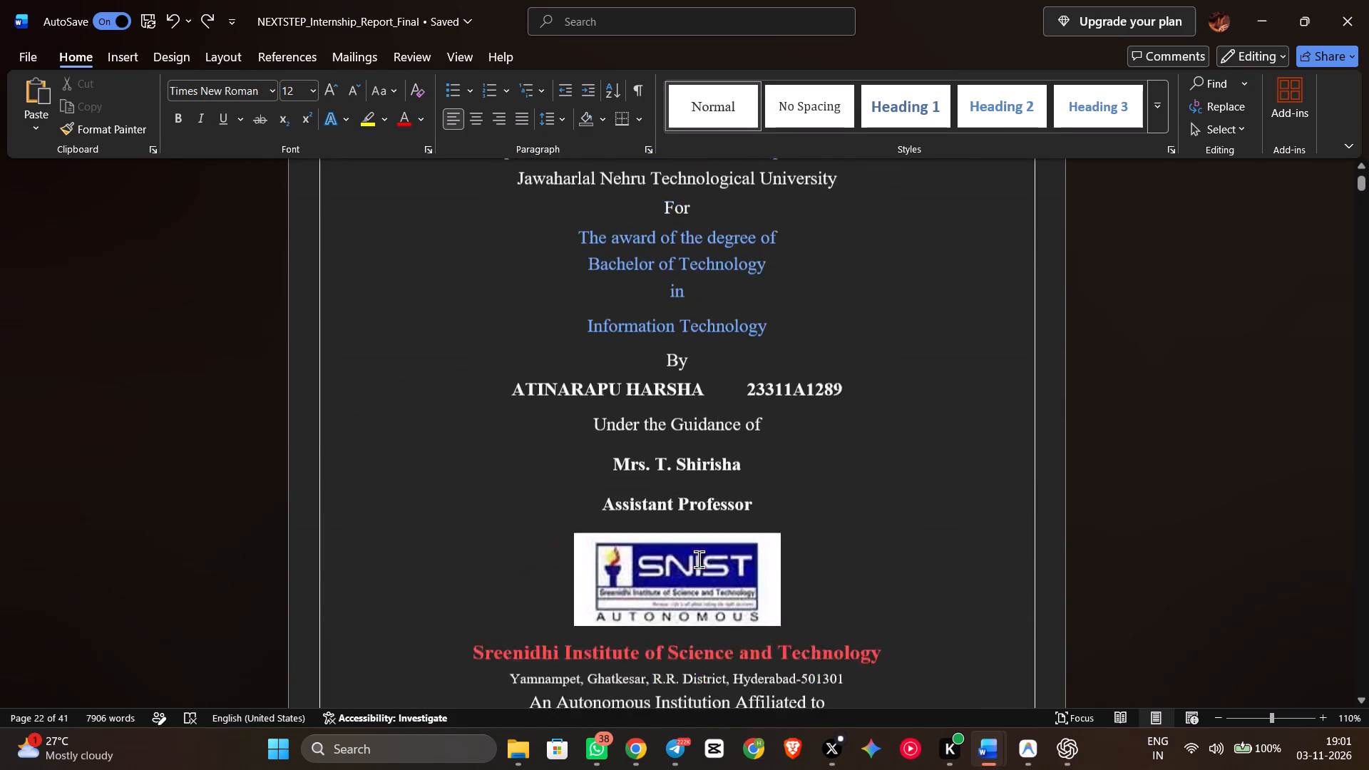
{"action": "scroll", "coordinate": [699, 559], "scroll_direction": "up", "scroll_amount": 6}
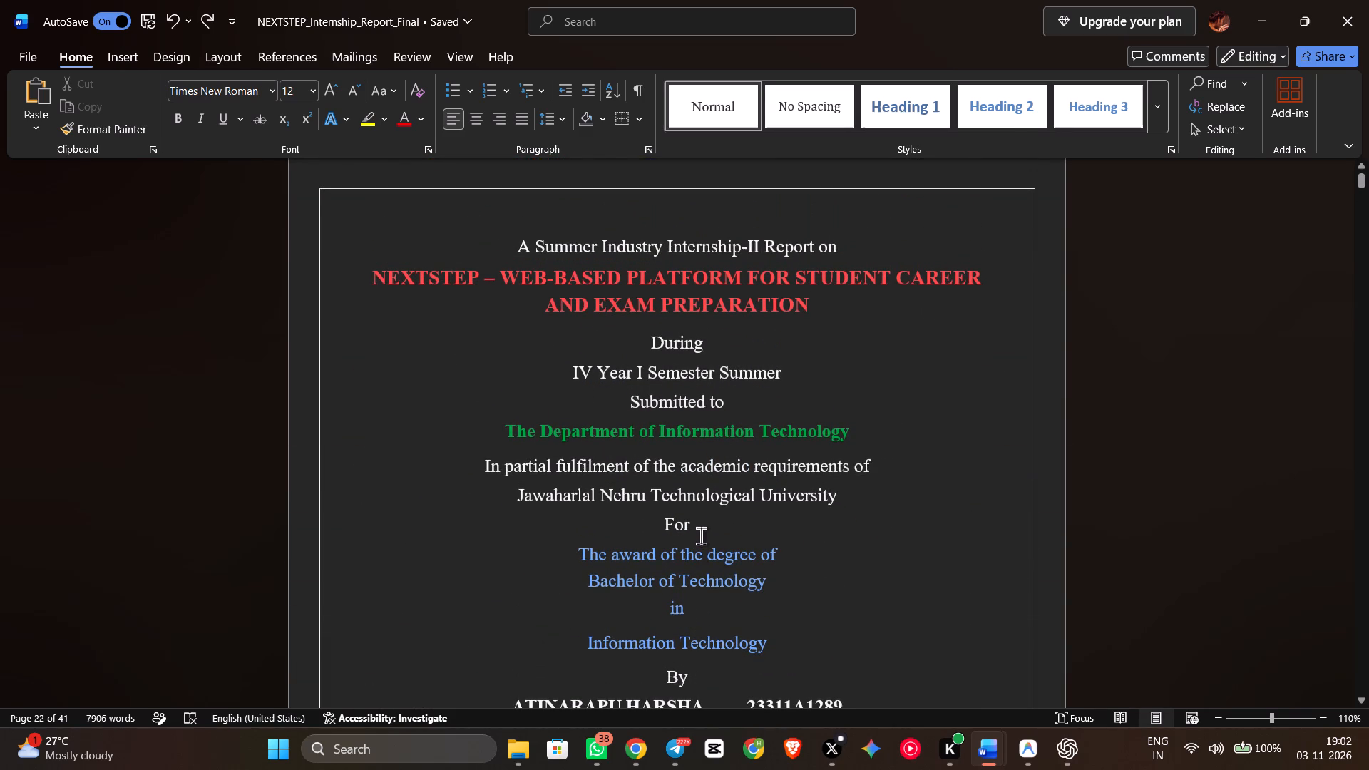
Remove the bold formatting from the "Assistant Professor" line under the guide's name on the cover page.
{"action": "scroll", "coordinate": [704, 527], "scroll_direction": "down", "scroll_amount": 4}
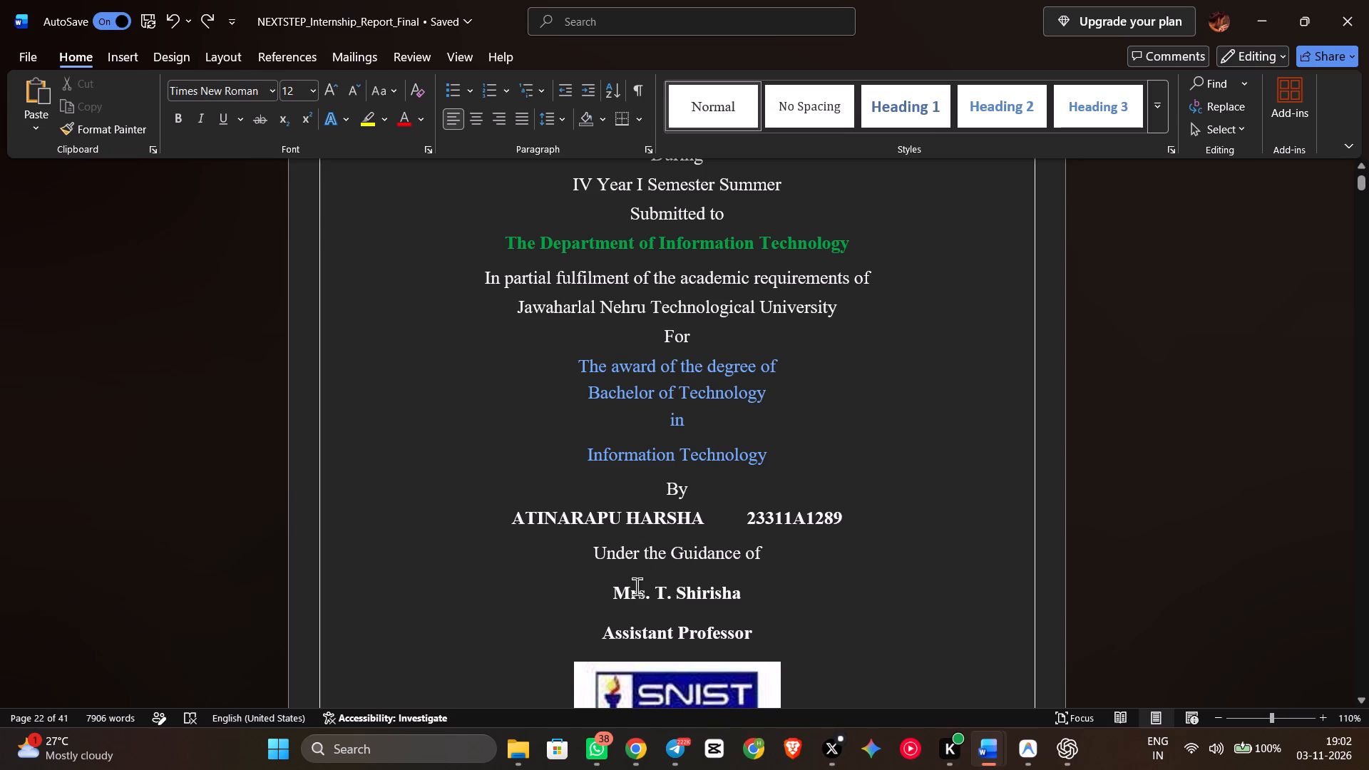
{"action": "left_click_drag", "start_coordinate": [752, 632], "coordinate": [662, 629]}
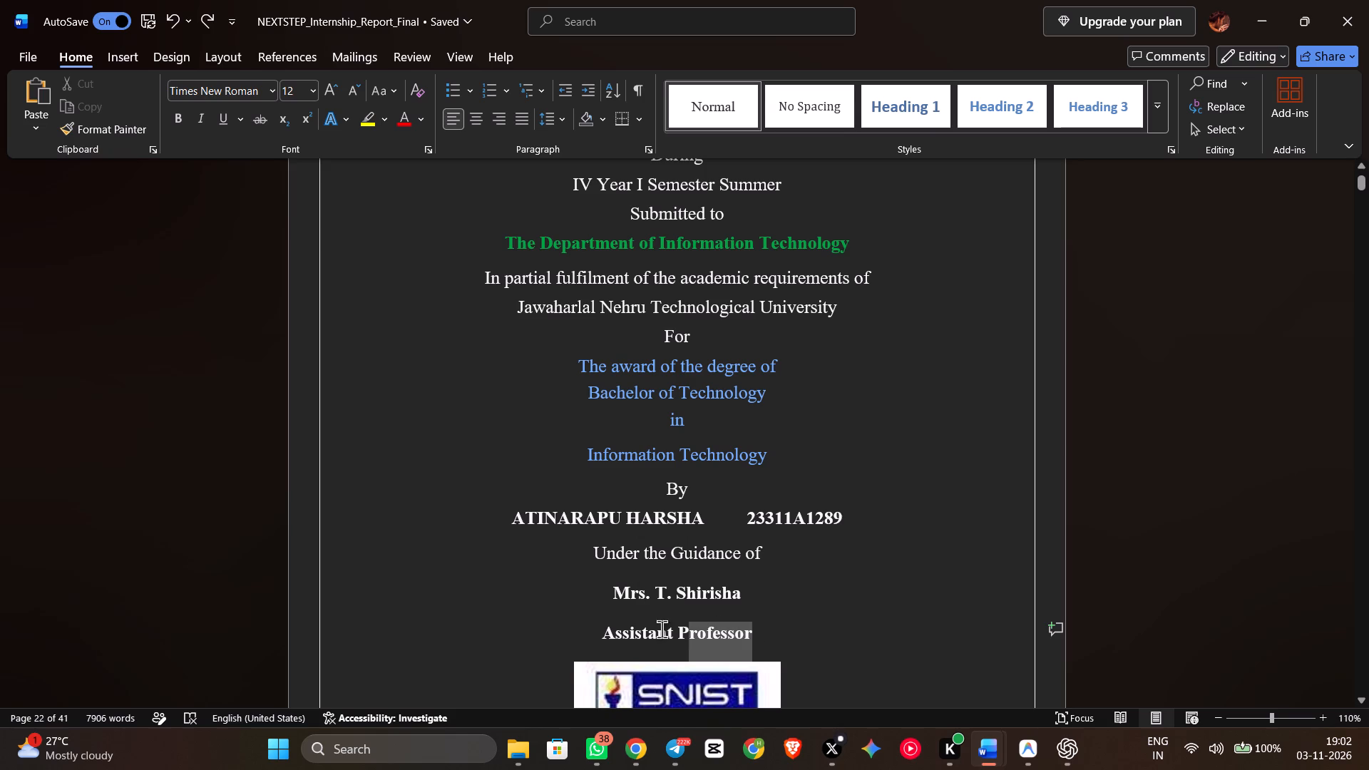
{"action": "left_click_drag", "start_coordinate": [662, 629], "coordinate": [619, 625]}
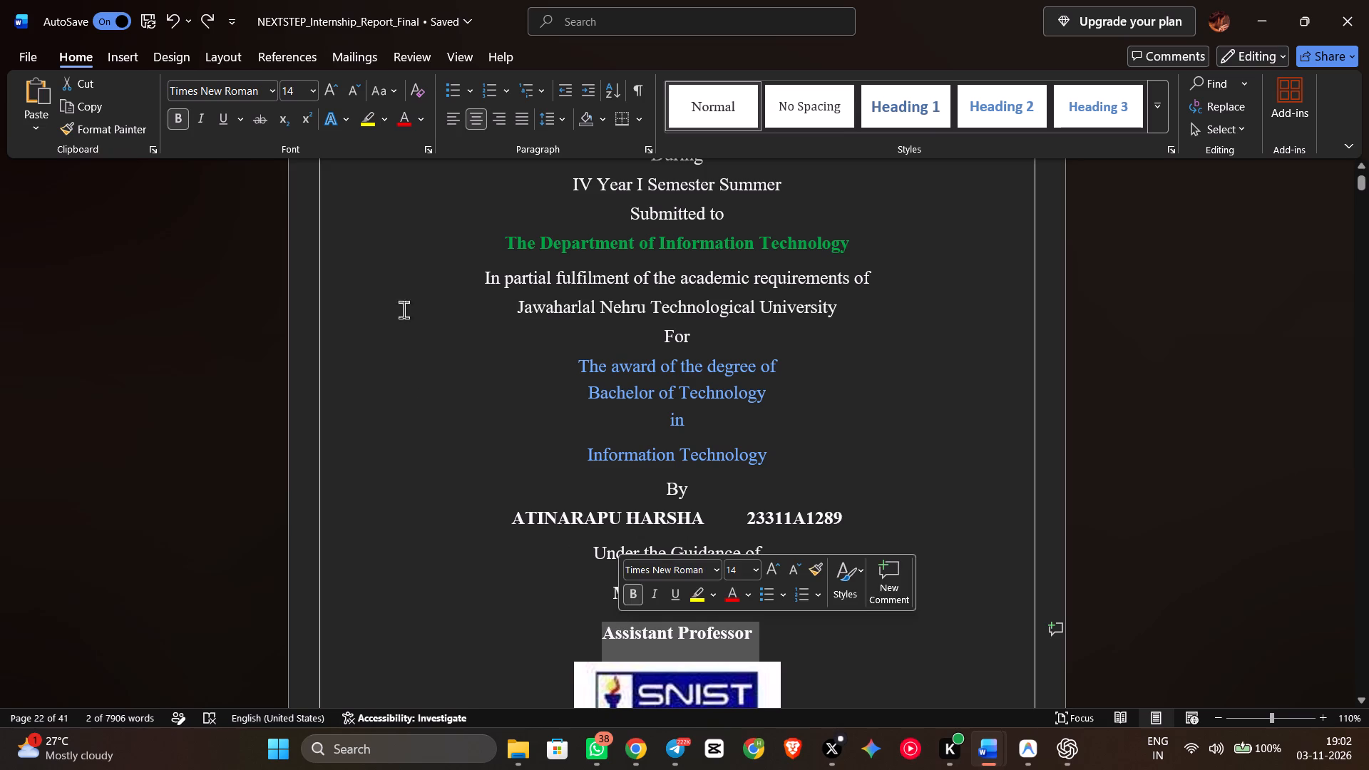
{"action": "left_click", "coordinate": [182, 118]}
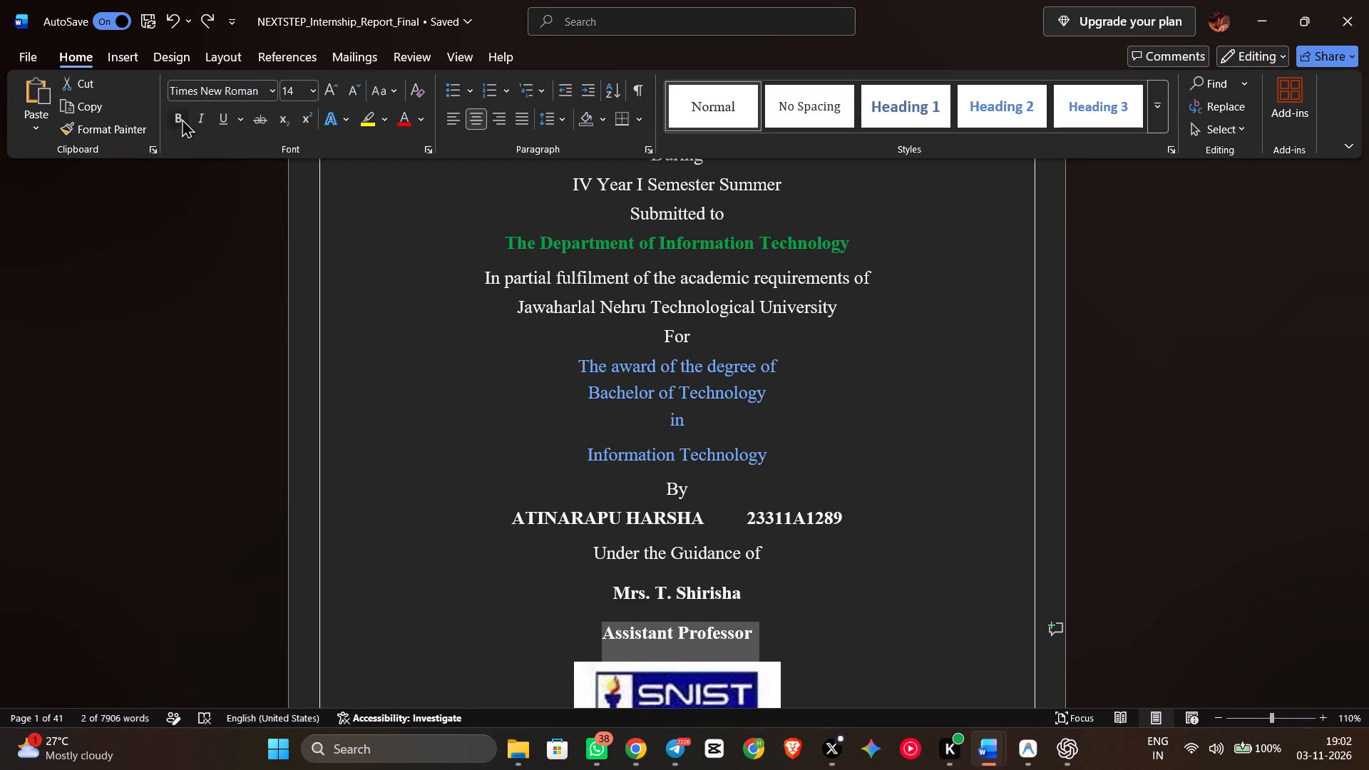
Replace the wide gap between the student's name and roll number on the cover page with a single space.
{"action": "left_click", "coordinate": [749, 513]}
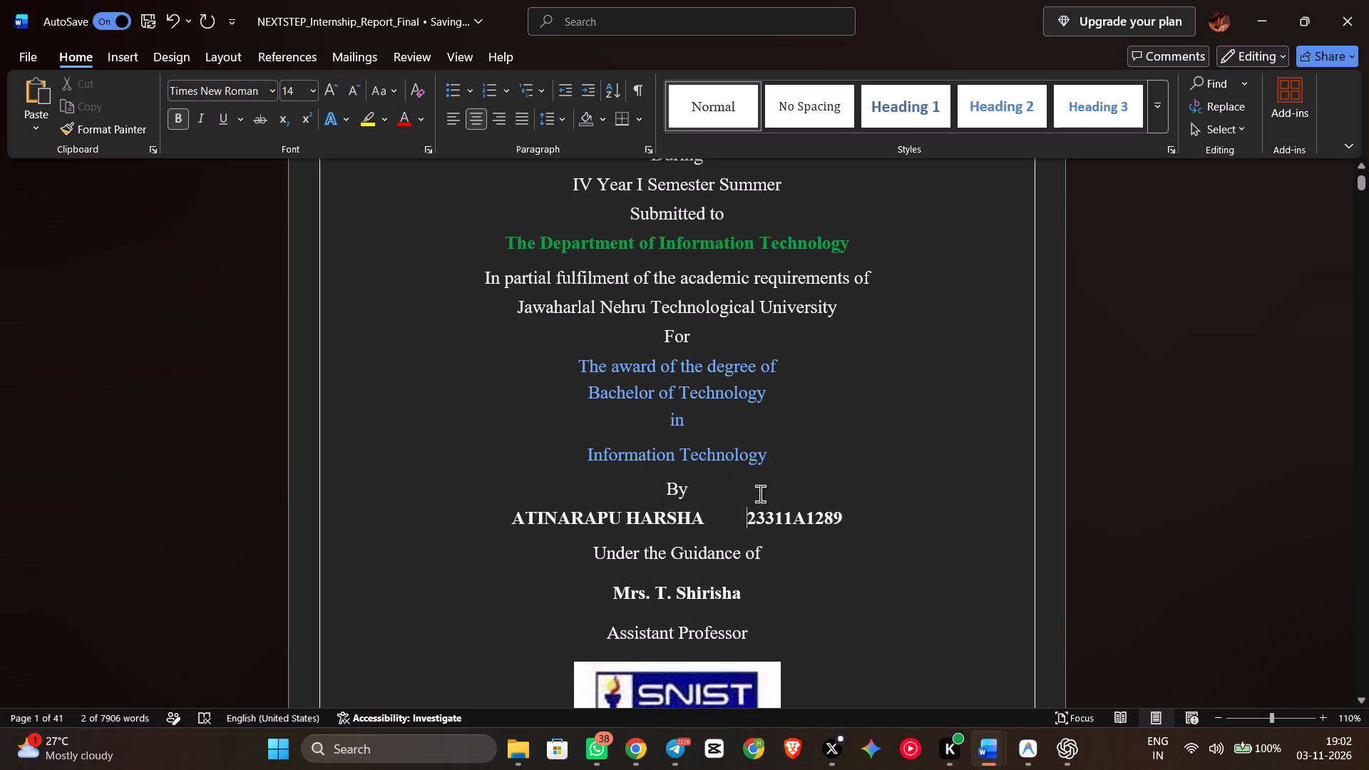
{"action": "key", "text": "BackSpace"}
{"action": "key", "text": "BackSpace"}
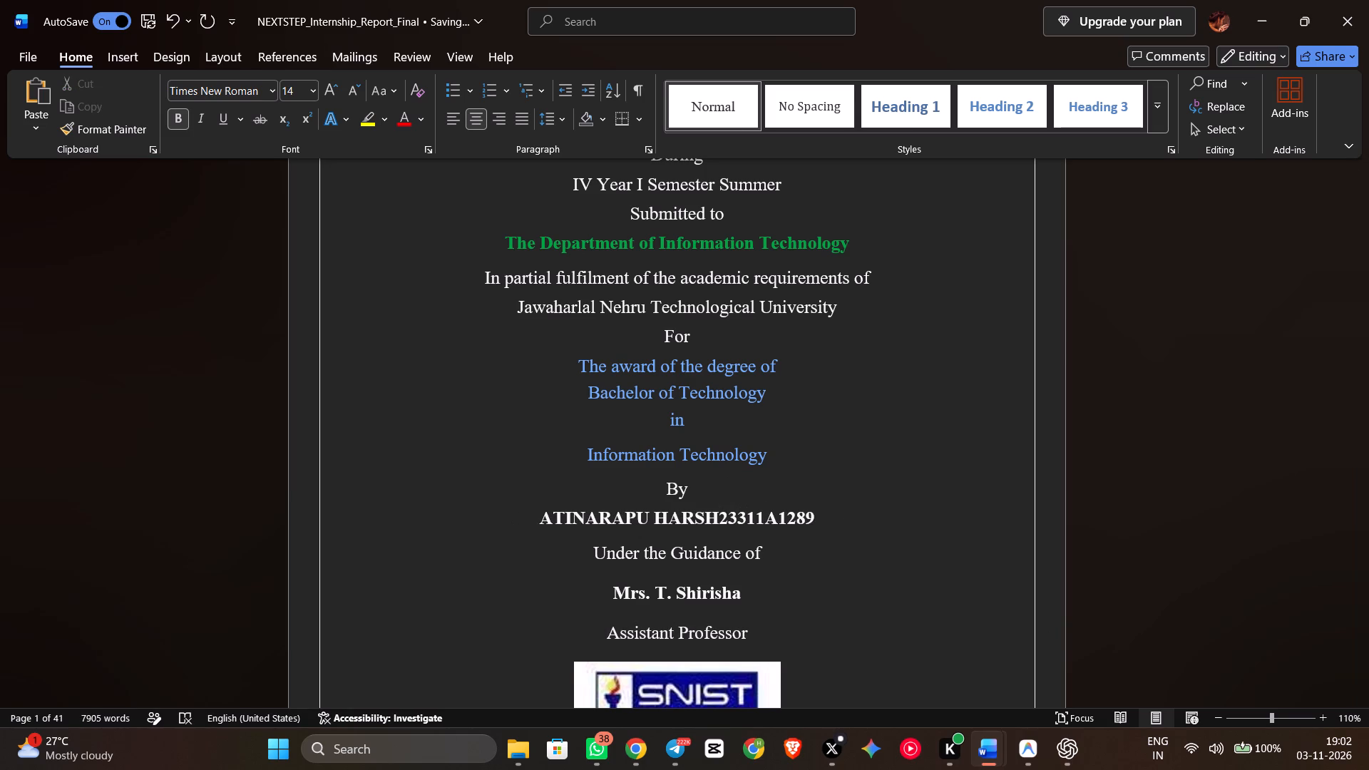
{"action": "type", "text": "A"}
{"action": "key", "text": "space"}
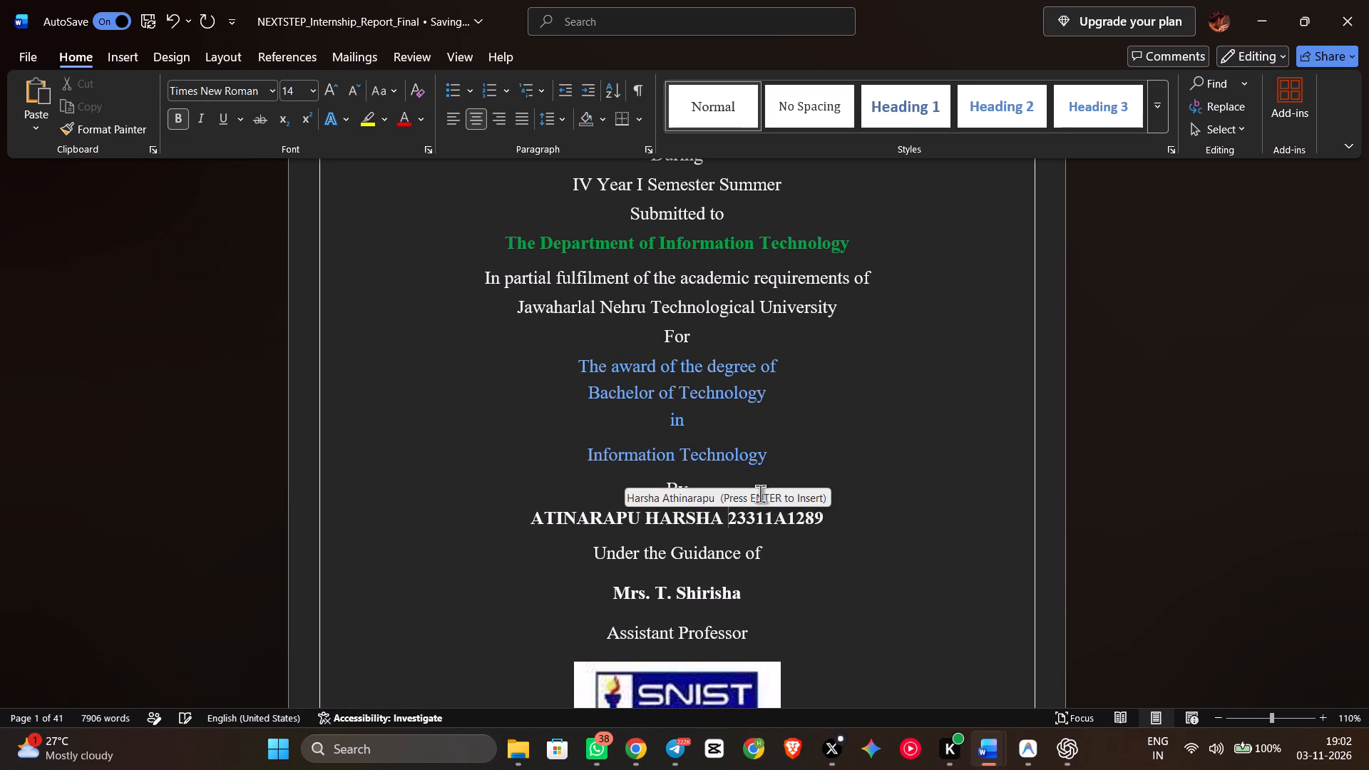
{"action": "key", "text": "space"}
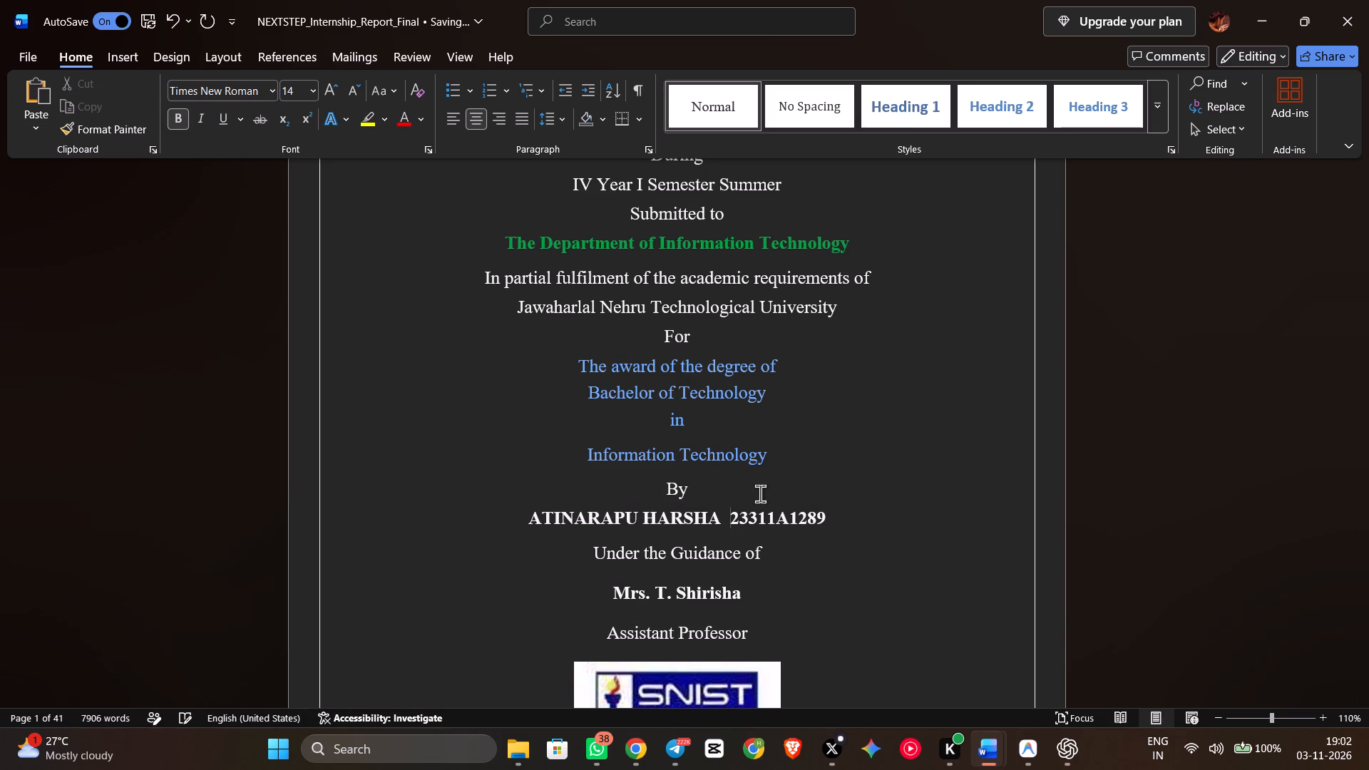
{"action": "key", "text": "BackSpace"}
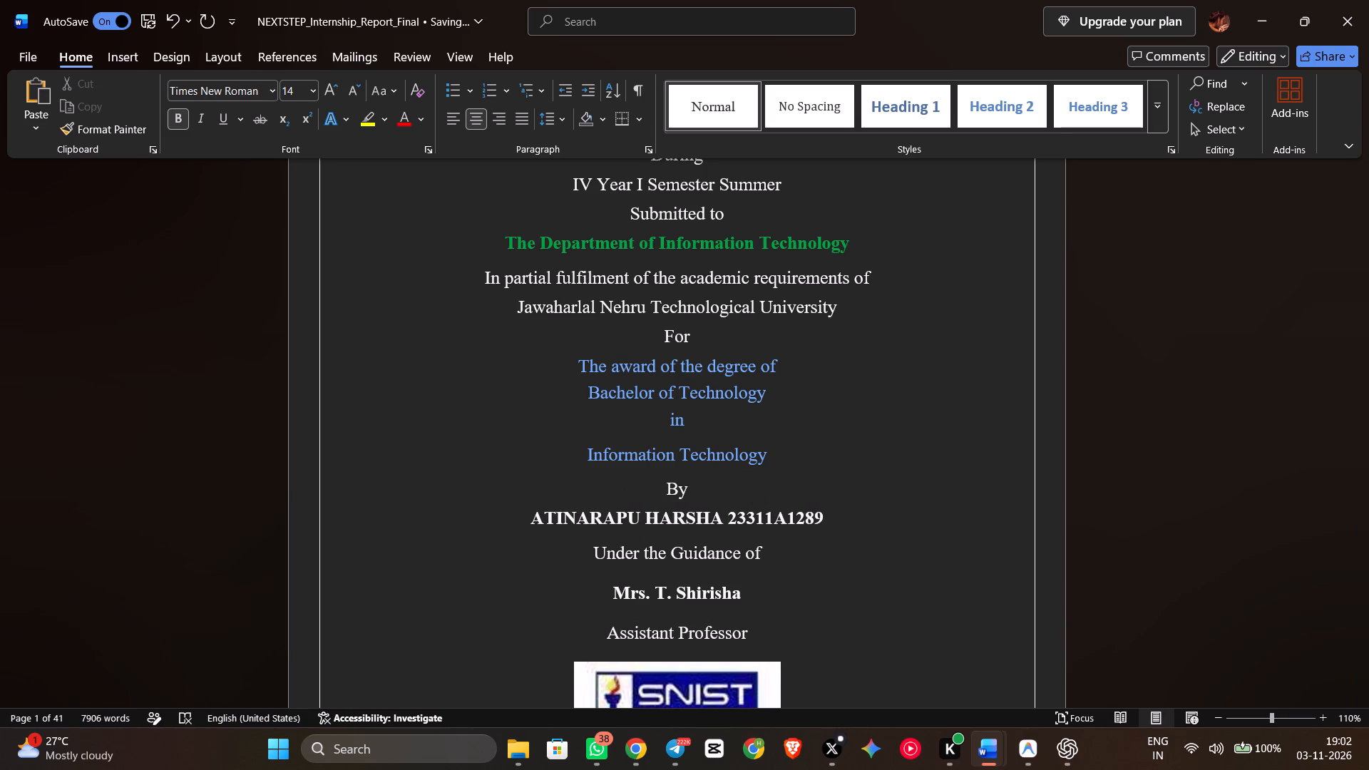
{"action": "scroll", "coordinate": [791, 381], "scroll_direction": "up", "scroll_amount": 4}
{"action": "scroll", "coordinate": [791, 381], "scroll_direction": "down", "scroll_amount": 13}
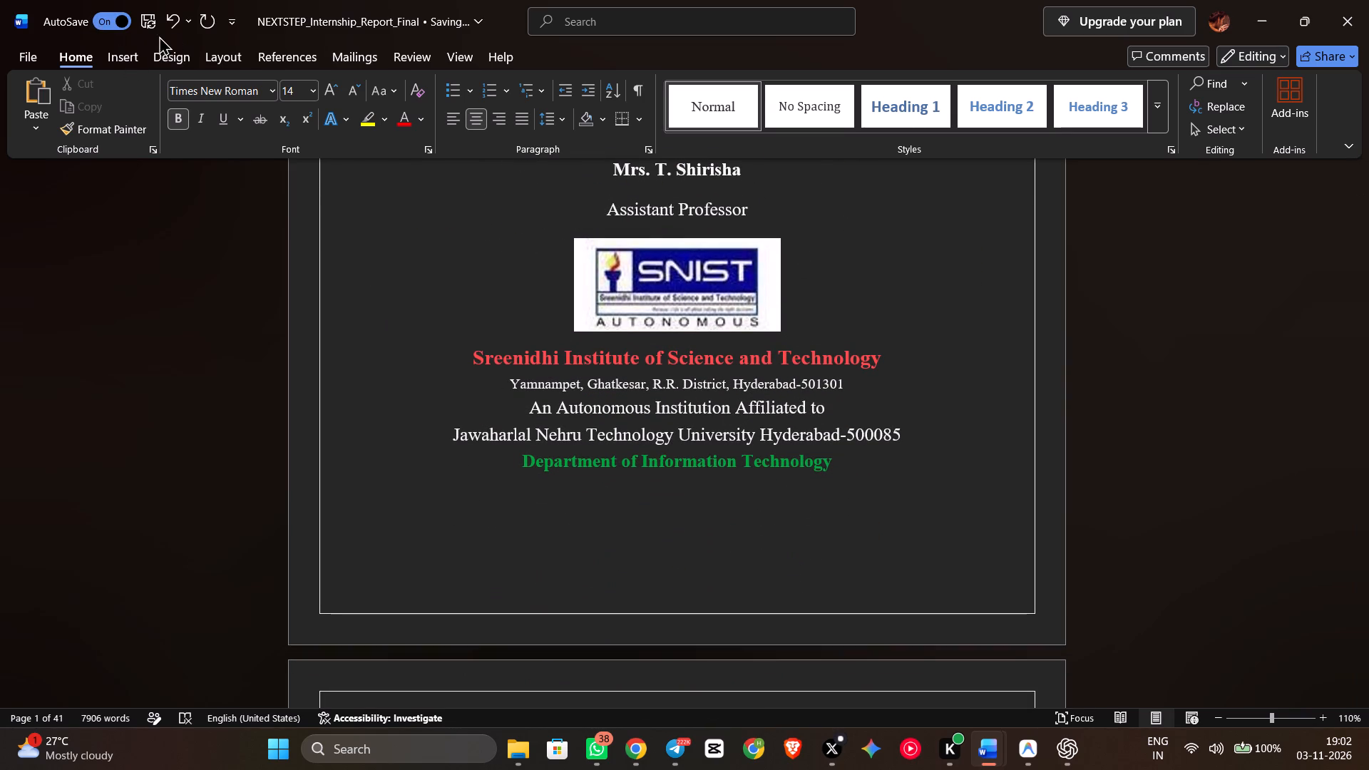
Export the report as a PDF named "After changes" in the Downloads folder.
{"action": "left_click", "coordinate": [36, 56]}
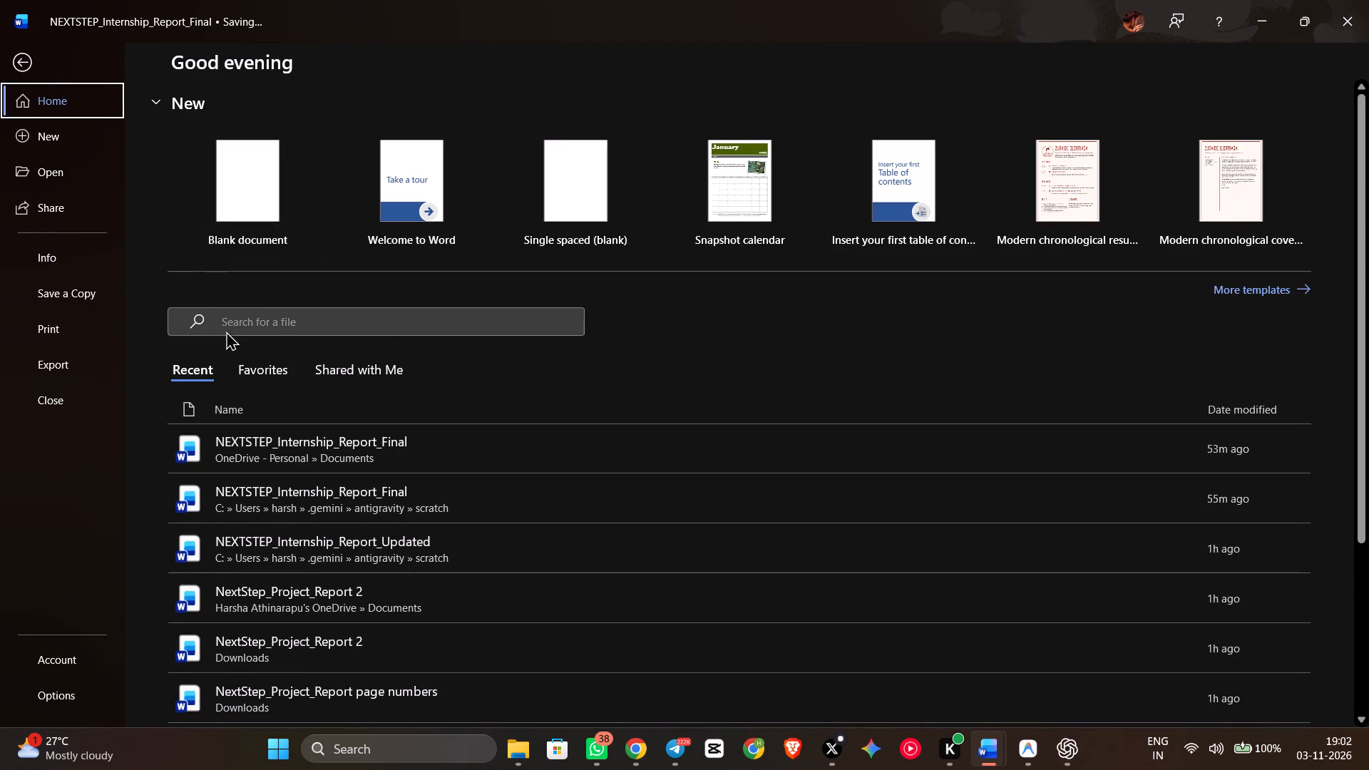
{"action": "left_click", "coordinate": [72, 371]}
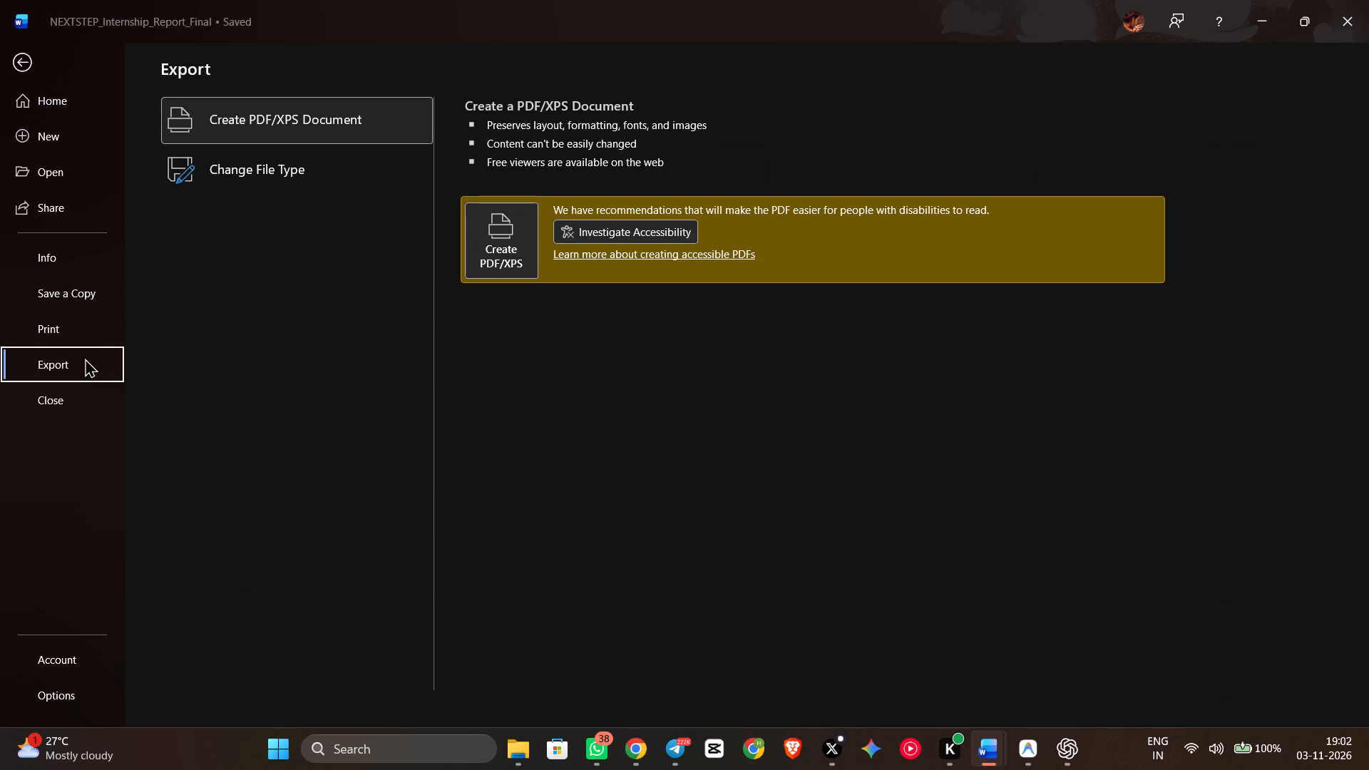
{"action": "left_click", "coordinate": [493, 237]}
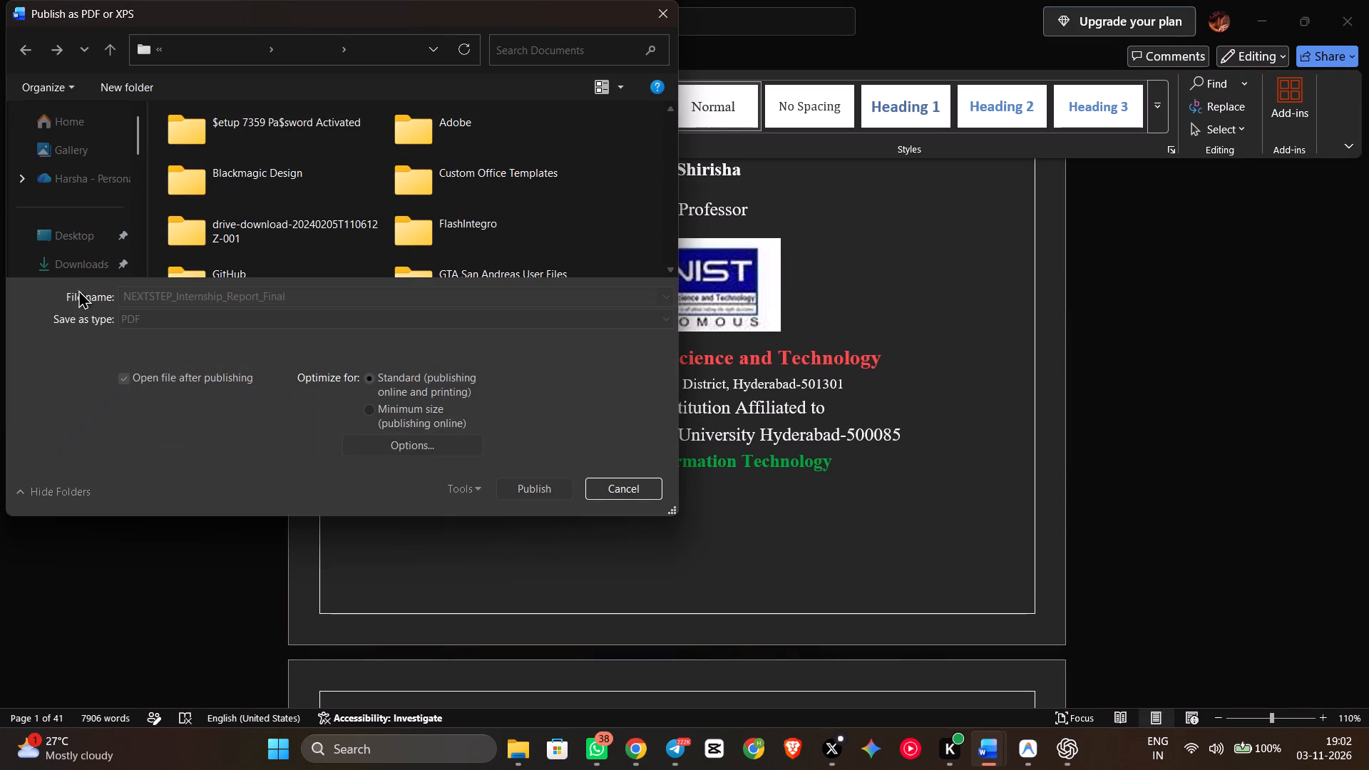
{"action": "left_click", "coordinate": [76, 261]}
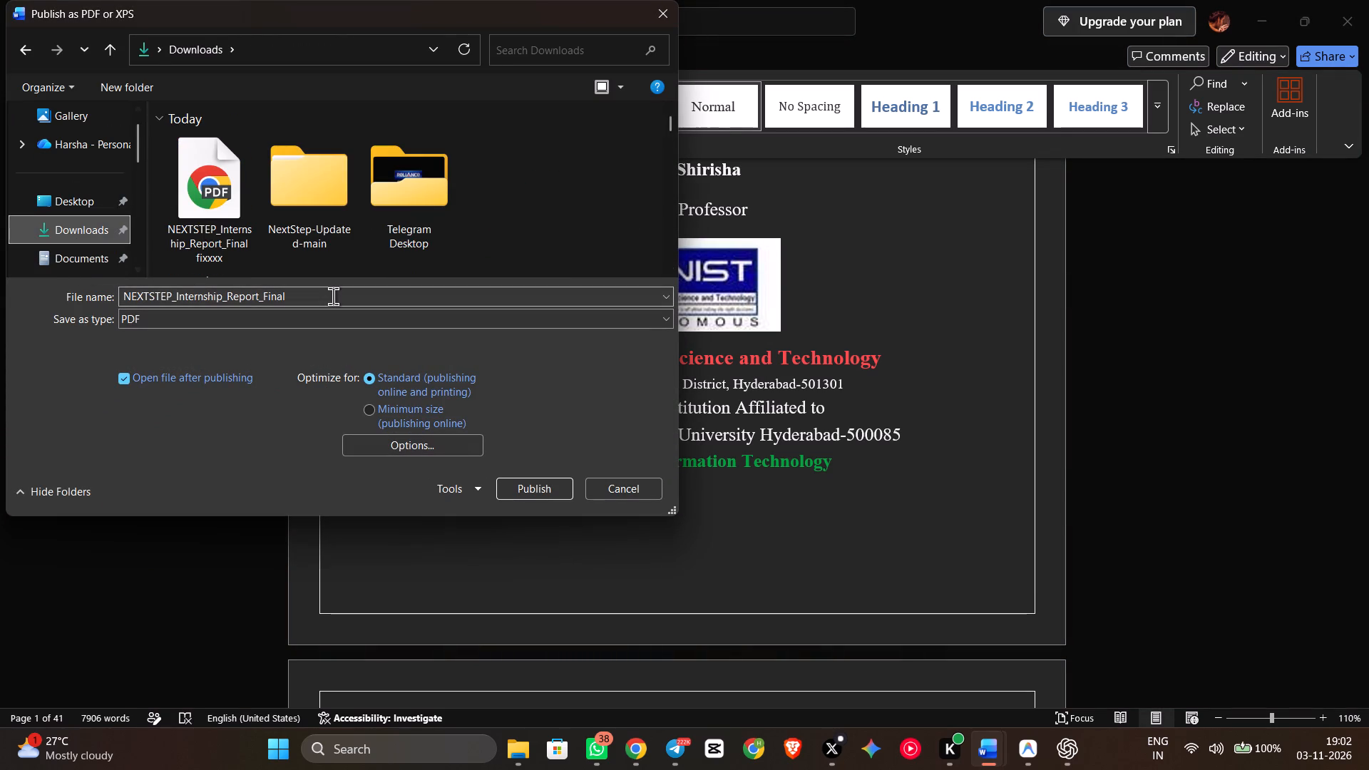
{"action": "left_click", "coordinate": [333, 296]}
{"action": "type", "text": "After changes"}
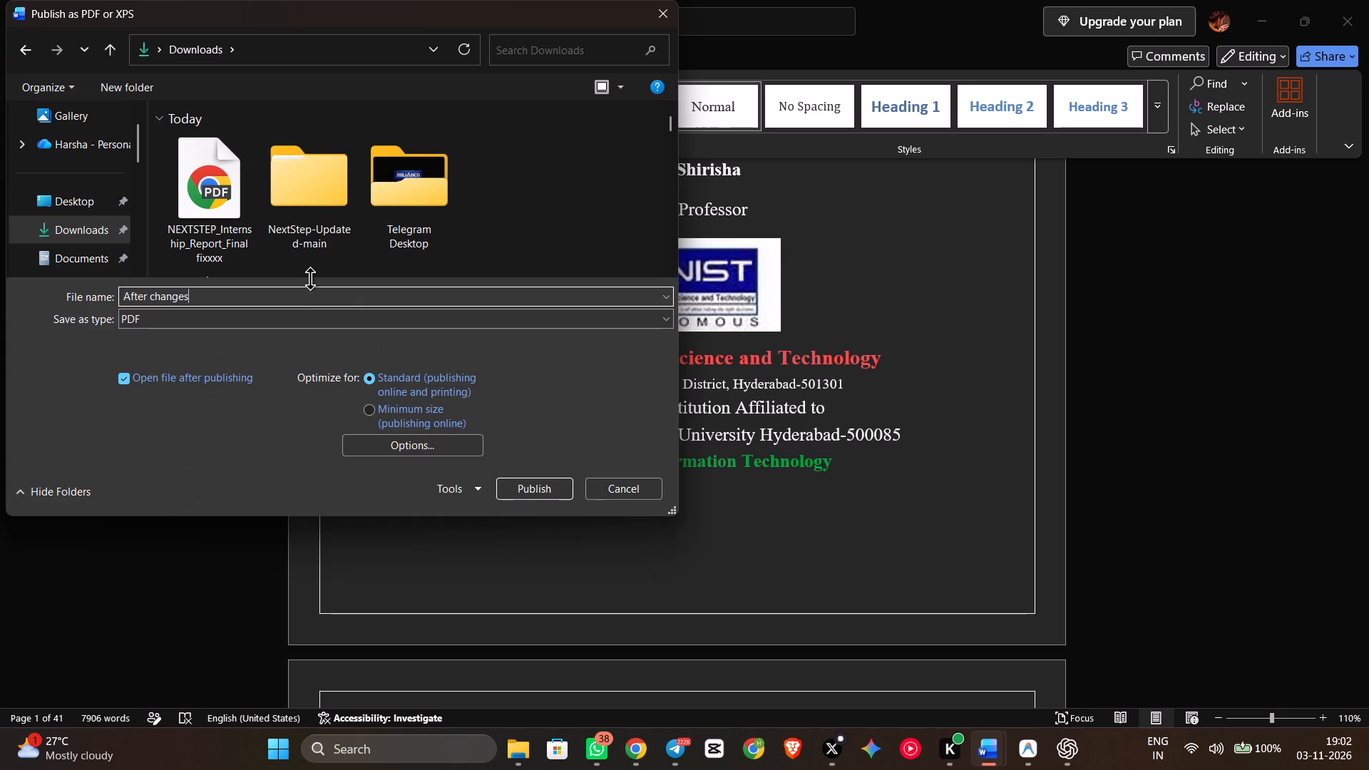
{"action": "left_click", "coordinate": [556, 489]}
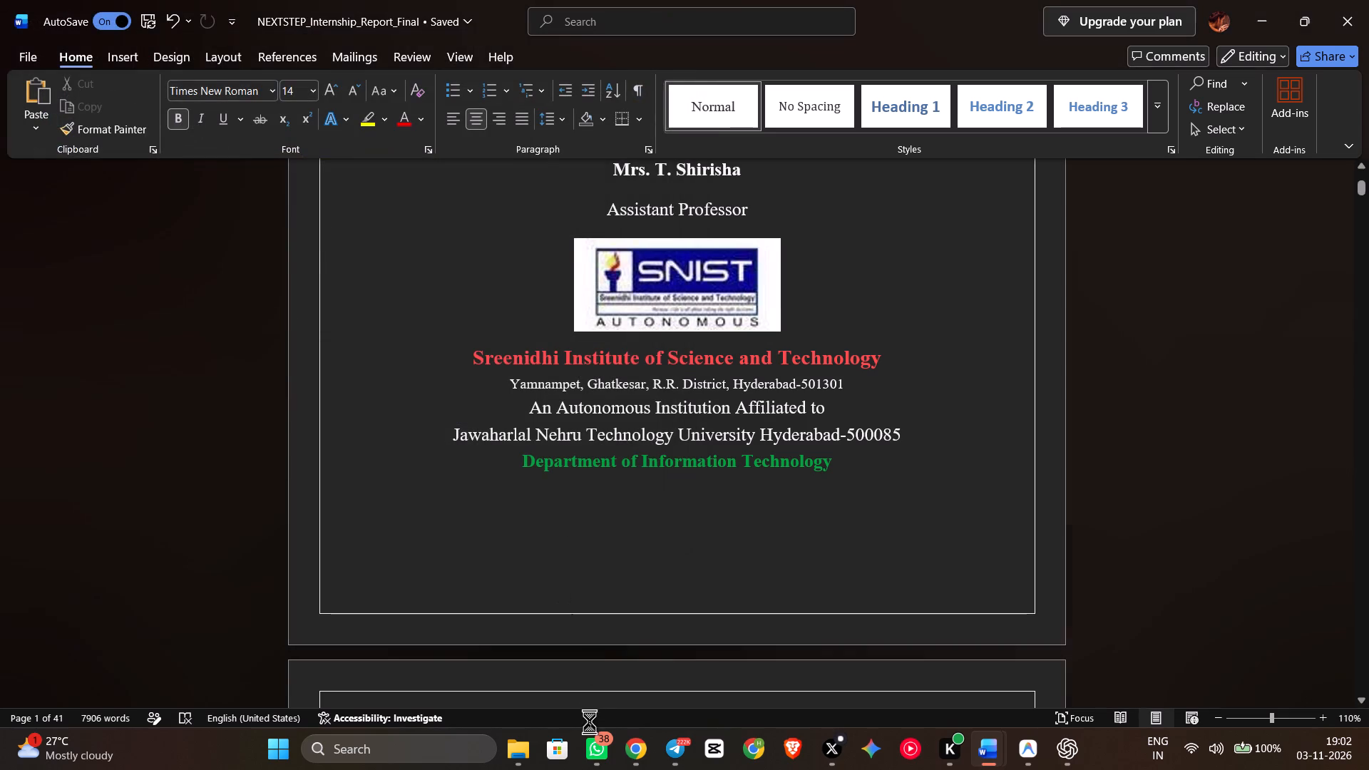
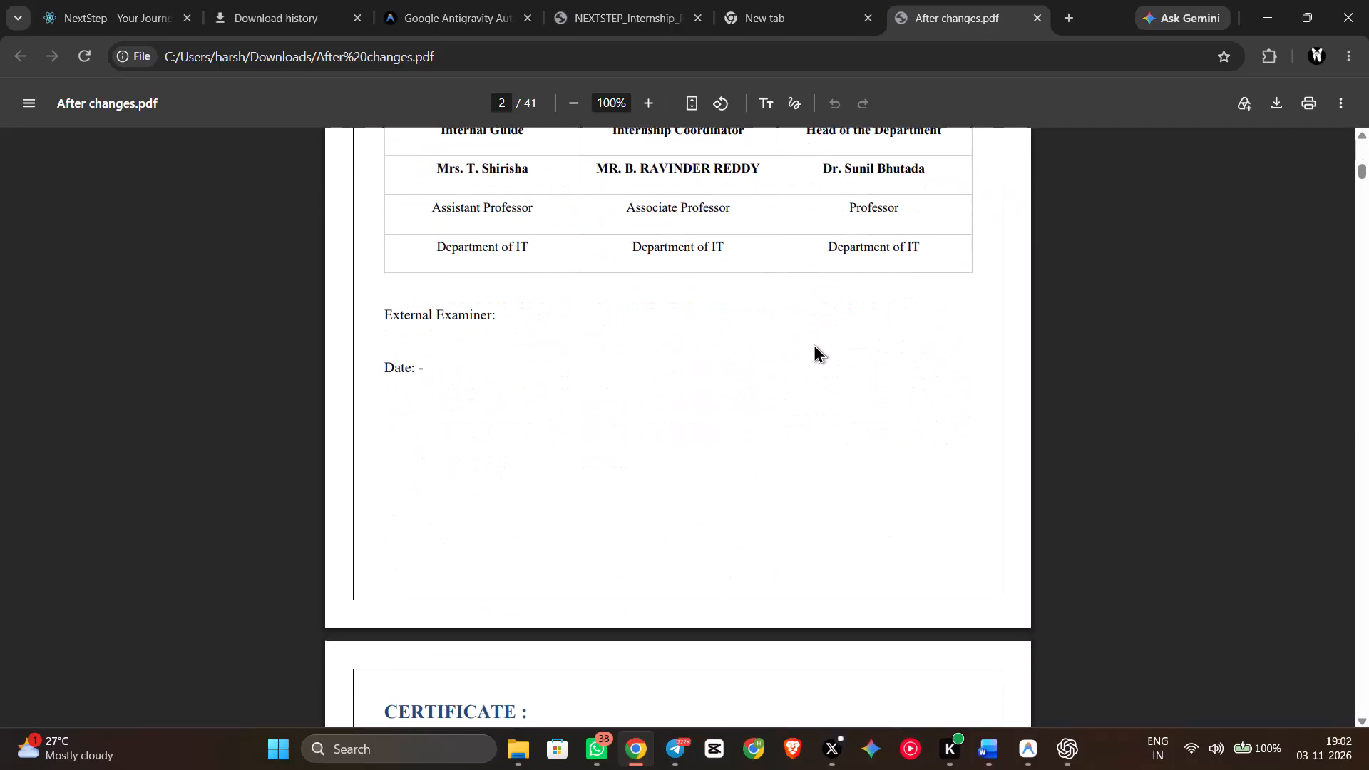
Check the exported PDF's front matter, from the certificate pages through the acknowledgement to the index.
{"action": "scroll", "coordinate": [816, 342], "scroll_direction": "up", "scroll_amount": 4}
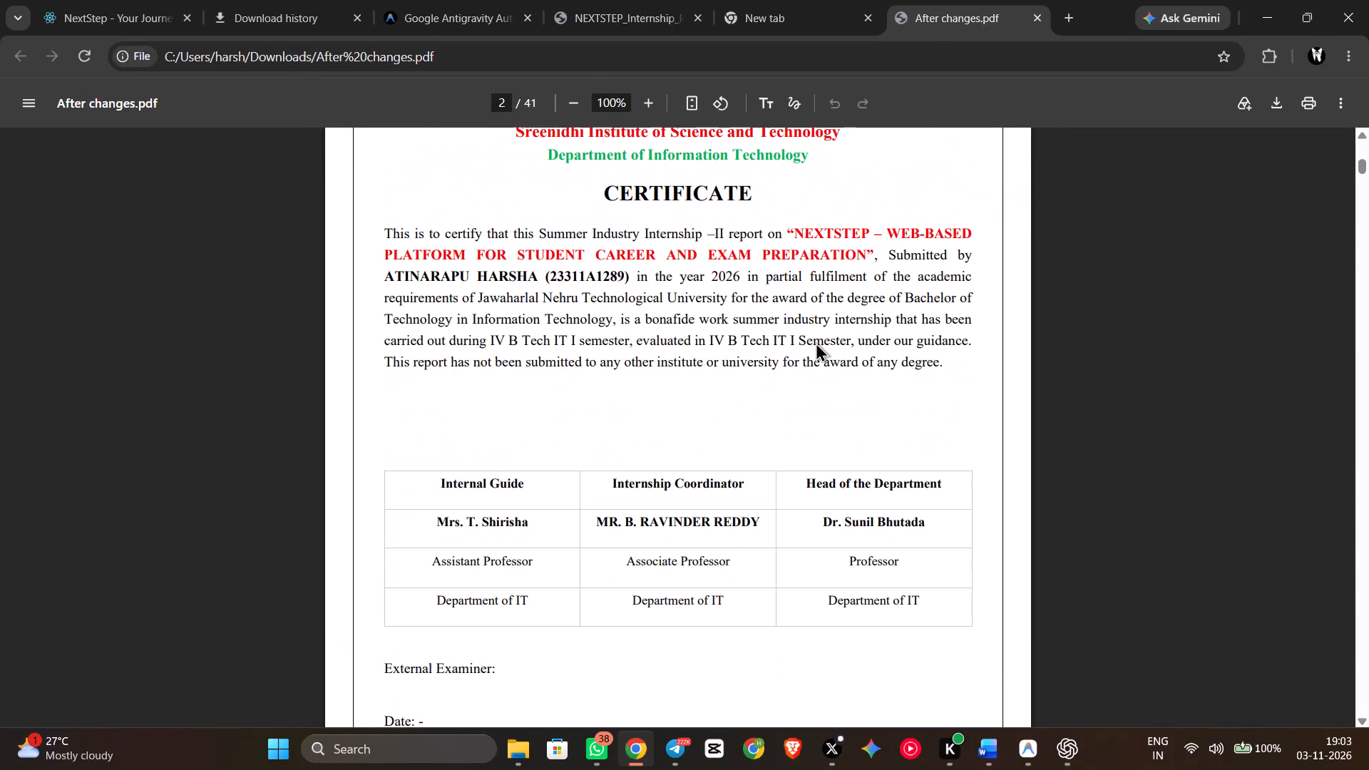
{"action": "scroll", "coordinate": [816, 342], "scroll_direction": "down", "scroll_amount": 12}
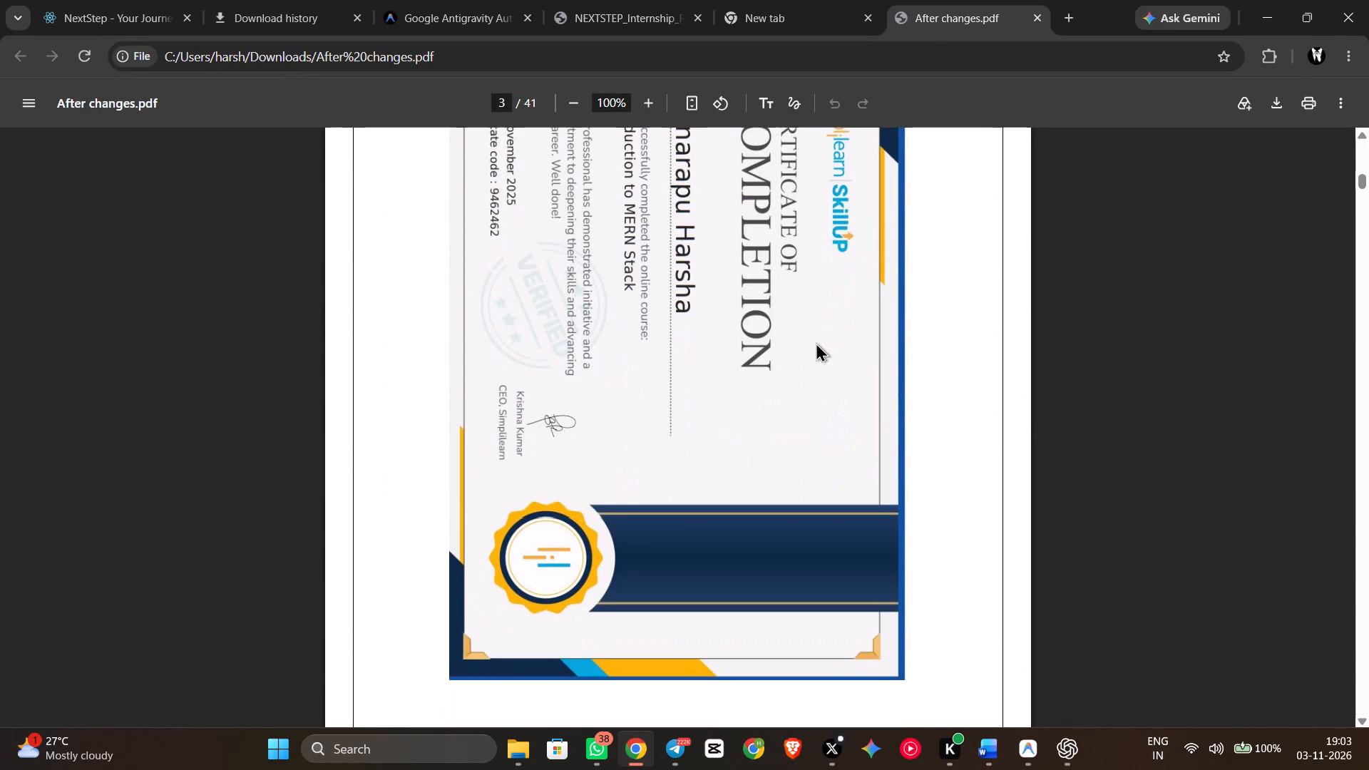
{"action": "scroll", "coordinate": [816, 342], "scroll_direction": "down", "scroll_amount": 20}
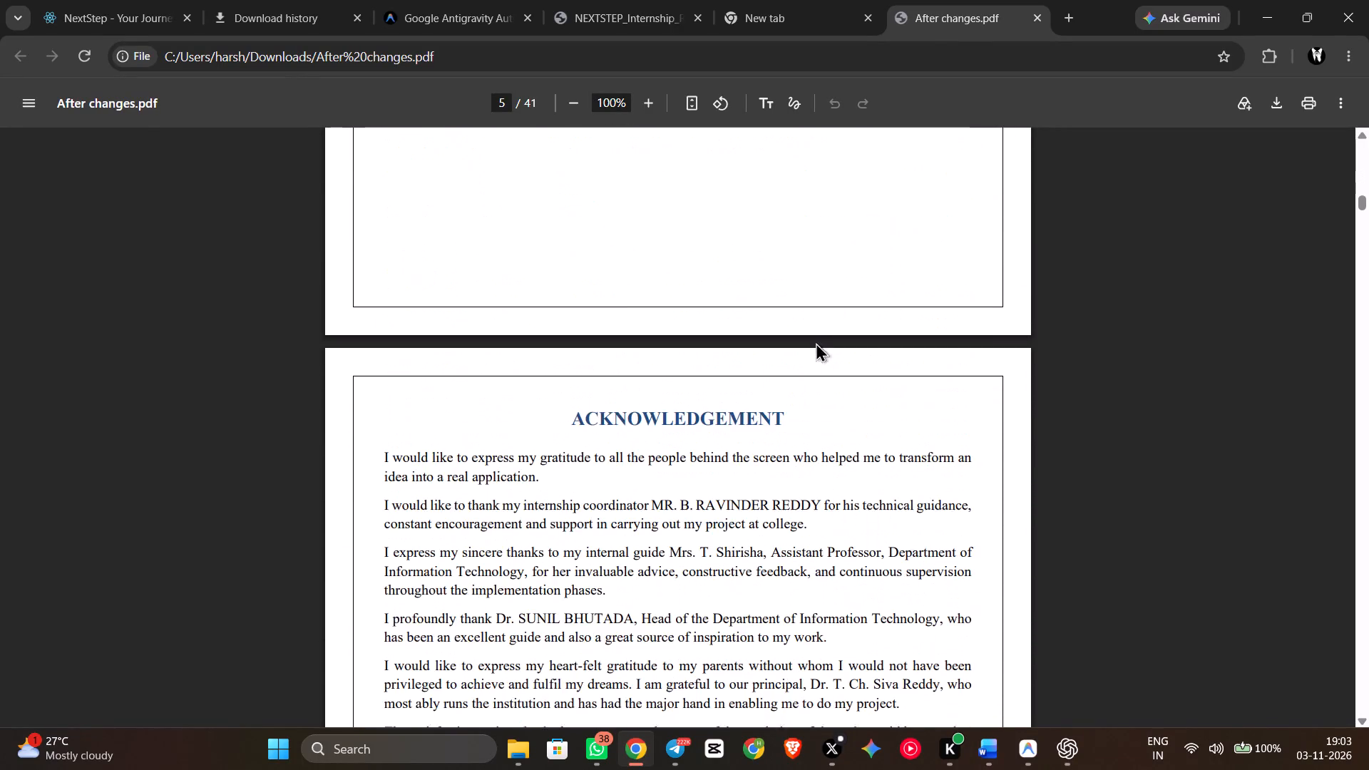
{"action": "scroll", "coordinate": [816, 342], "scroll_direction": "down", "scroll_amount": 9}
{"action": "scroll", "coordinate": [823, 342], "scroll_direction": "up", "scroll_amount": 10}
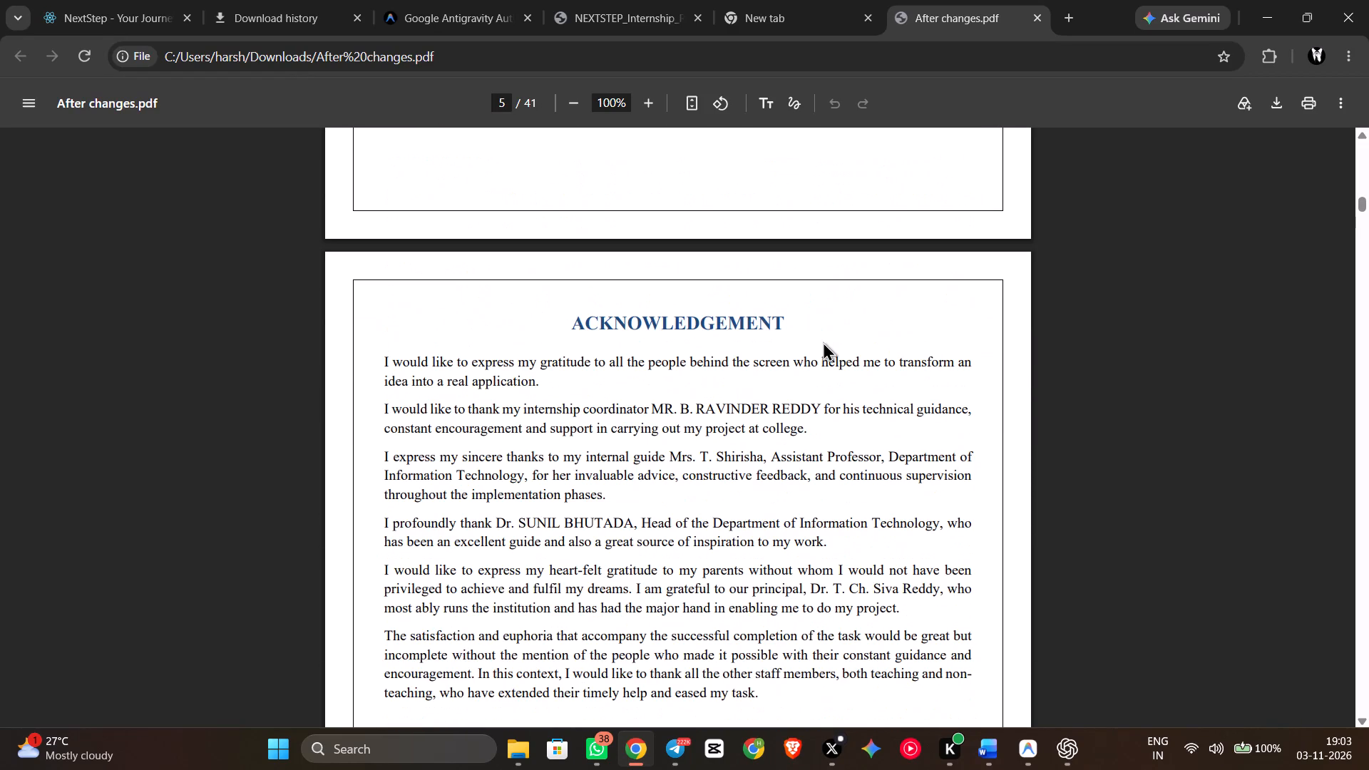
{"action": "scroll", "coordinate": [823, 342], "scroll_direction": "down", "scroll_amount": 19}
{"action": "scroll", "coordinate": [834, 338], "scroll_direction": "down", "scroll_amount": 6}
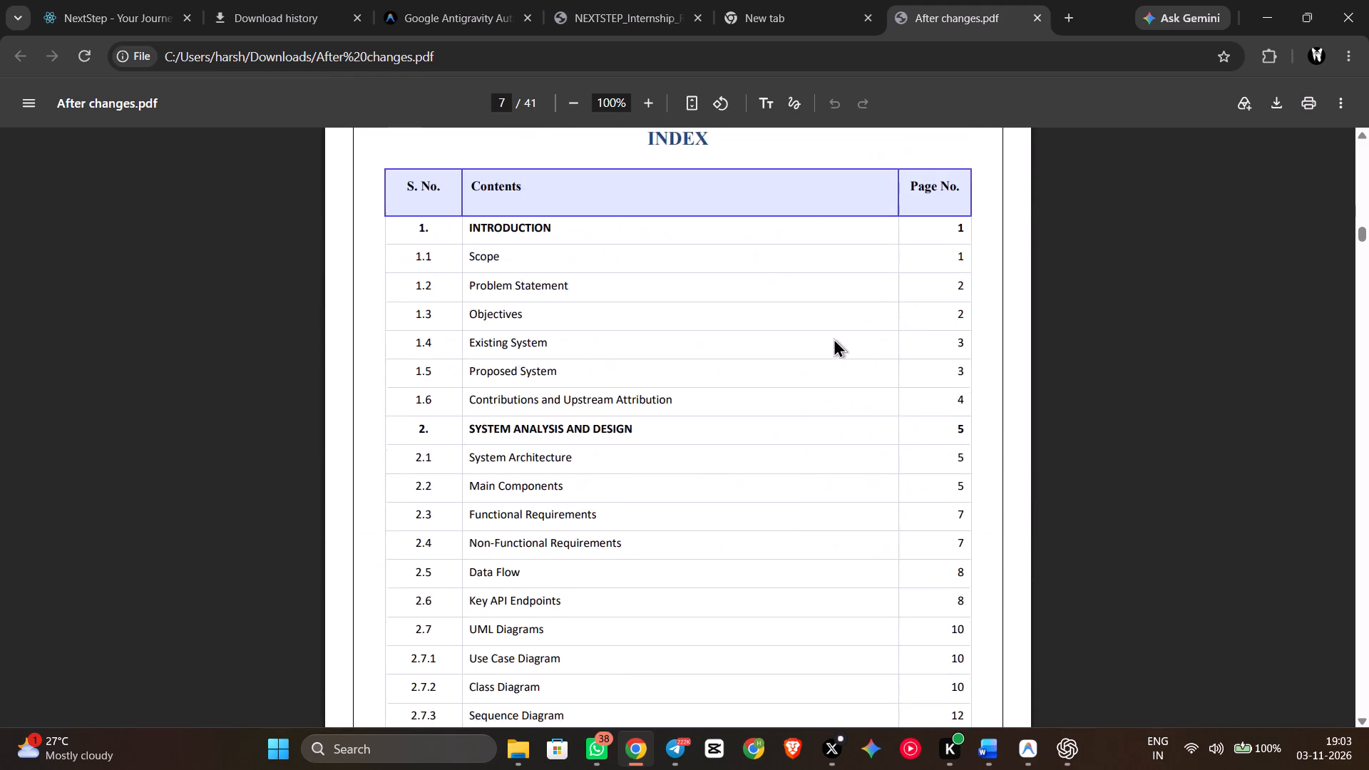
{"action": "scroll", "coordinate": [834, 338], "scroll_direction": "down", "scroll_amount": 5}
Check the layout of chapter 1 in the exported PDF, from the scope through section 1.6 on contributions.
{"action": "scroll", "coordinate": [834, 338], "scroll_direction": "down", "scroll_amount": 20}
{"action": "scroll", "coordinate": [834, 338], "scroll_direction": "down", "scroll_amount": 2}
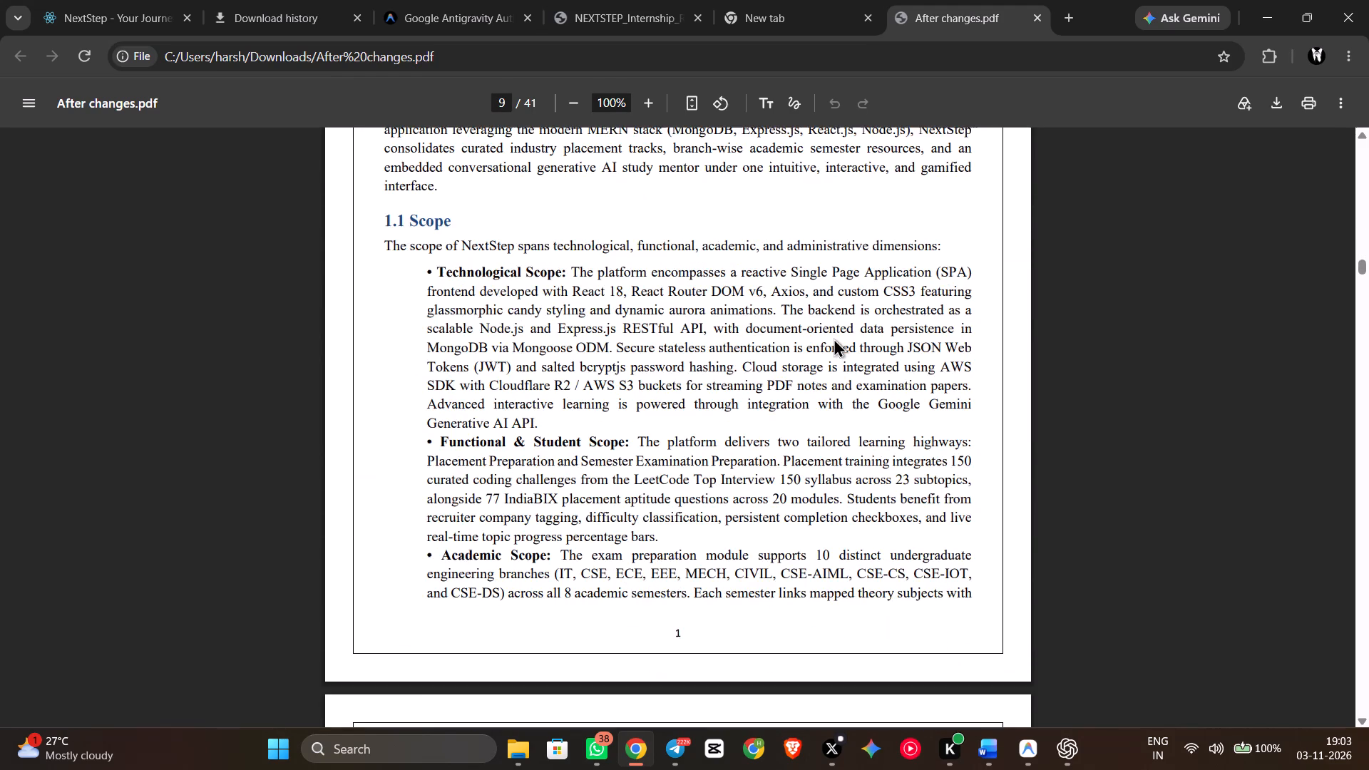
{"action": "scroll", "coordinate": [834, 338], "scroll_direction": "down", "scroll_amount": 14}
{"action": "scroll", "coordinate": [834, 335], "scroll_direction": "down", "scroll_amount": 7}
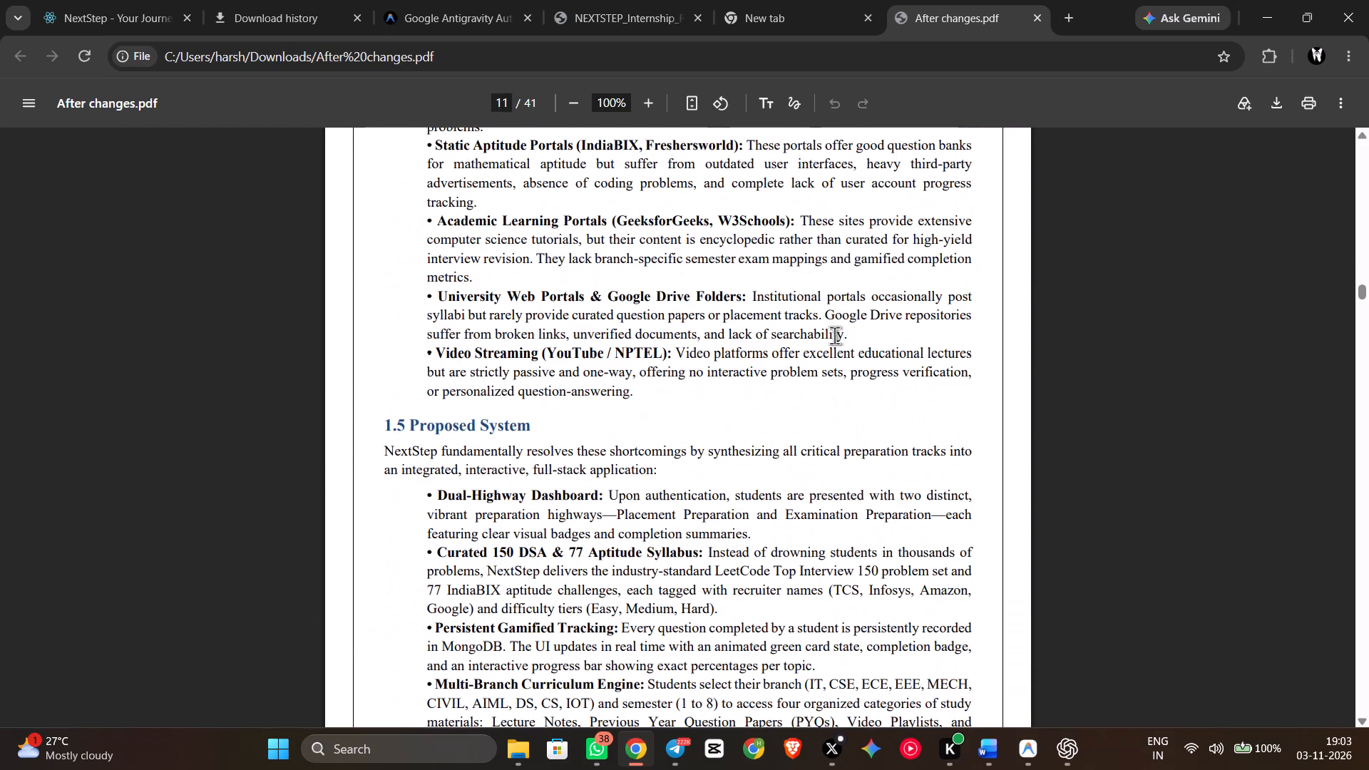
{"action": "scroll", "coordinate": [834, 335], "scroll_direction": "down", "scroll_amount": 12}
{"action": "scroll", "coordinate": [834, 335], "scroll_direction": "up", "scroll_amount": 5}
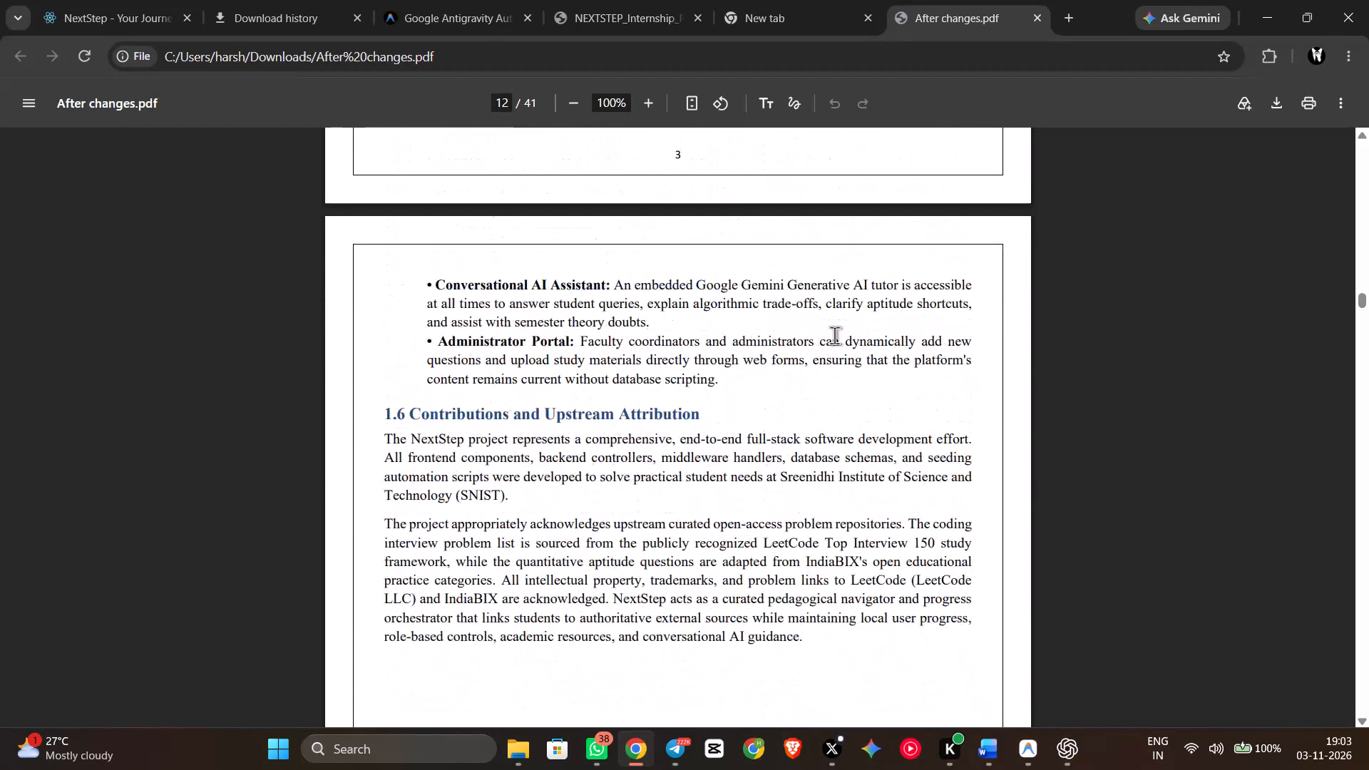
Examine chapter 2 of the exported PDF, from system architecture and requirements through the API endpoints table to the UML diagrams.
{"action": "scroll", "coordinate": [834, 335], "scroll_direction": "down", "scroll_amount": 12}
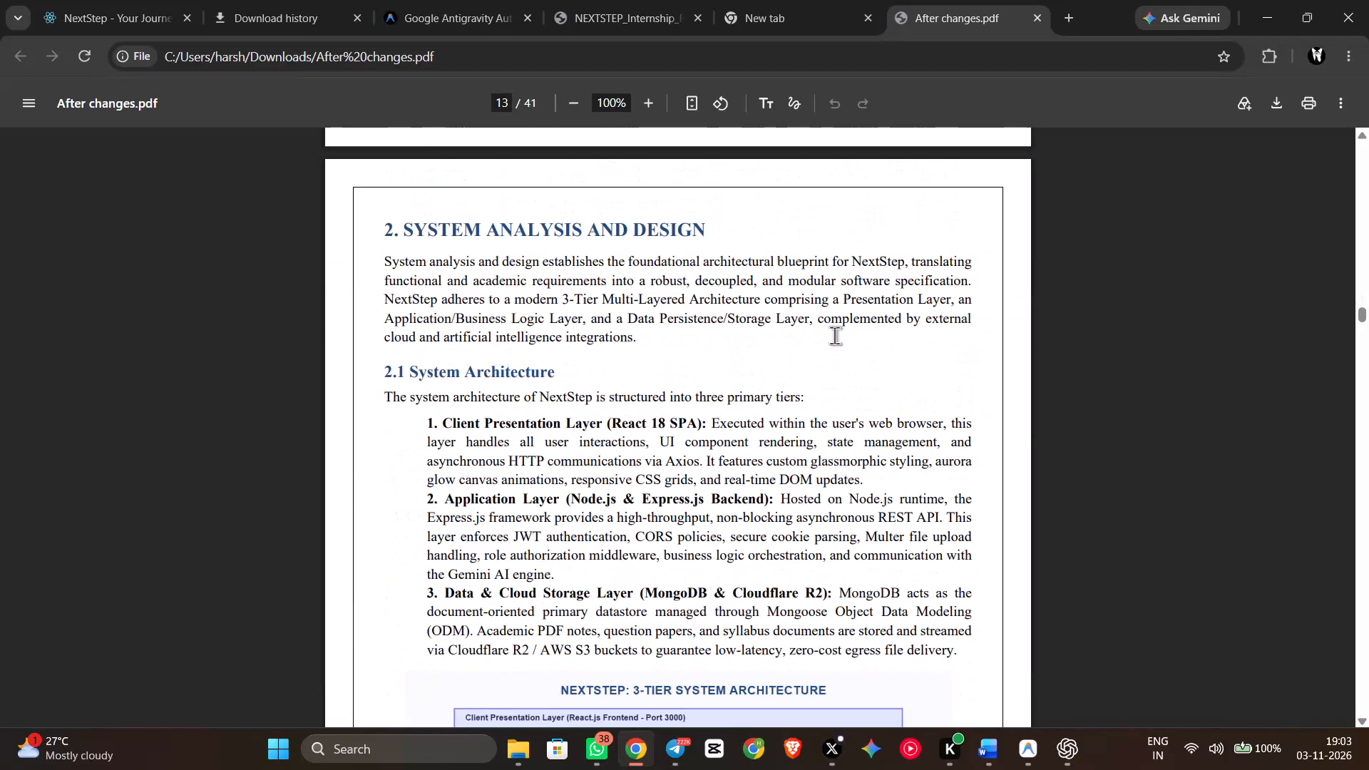
{"action": "scroll", "coordinate": [834, 335], "scroll_direction": "down", "scroll_amount": 20}
{"action": "scroll", "coordinate": [834, 335], "scroll_direction": "down", "scroll_amount": 7}
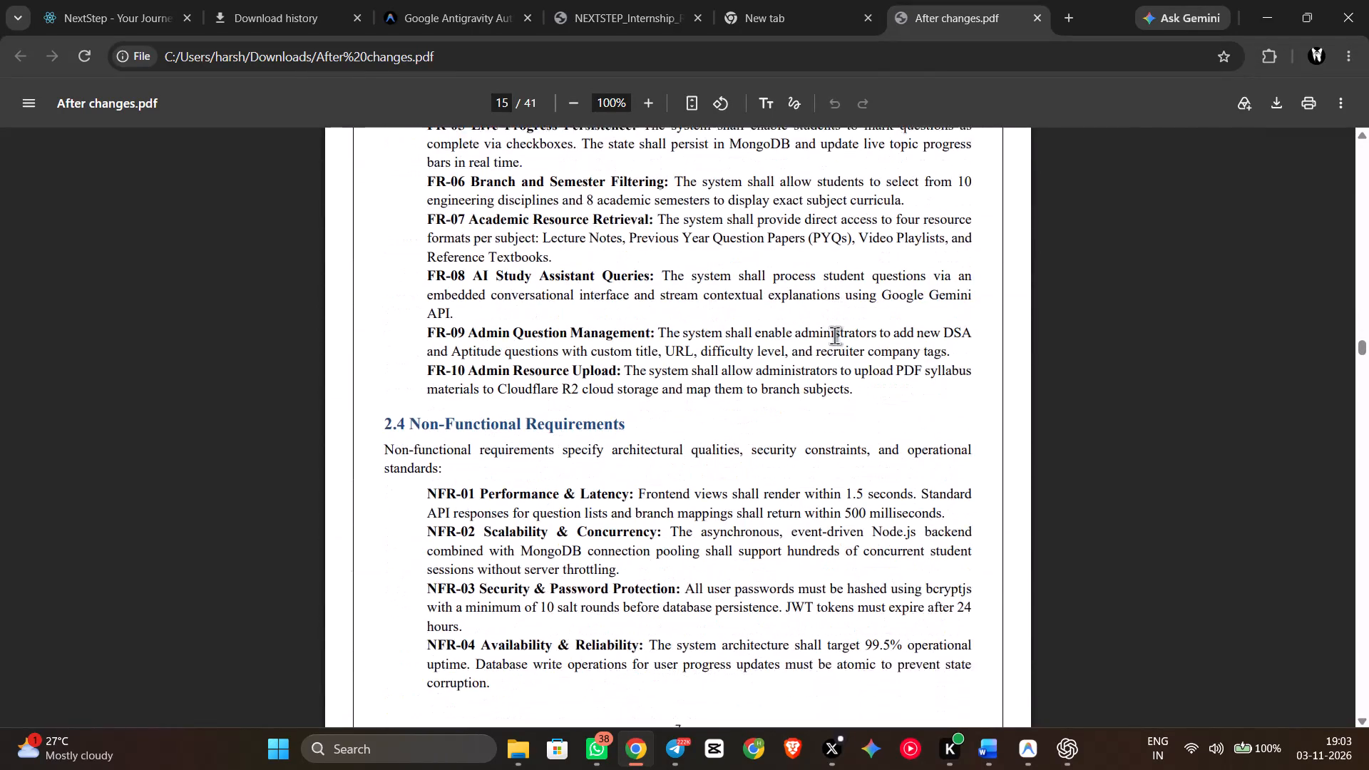
{"action": "scroll", "coordinate": [834, 335], "scroll_direction": "down", "scroll_amount": 20}
{"action": "scroll", "coordinate": [834, 335], "scroll_direction": "down", "scroll_amount": 7}
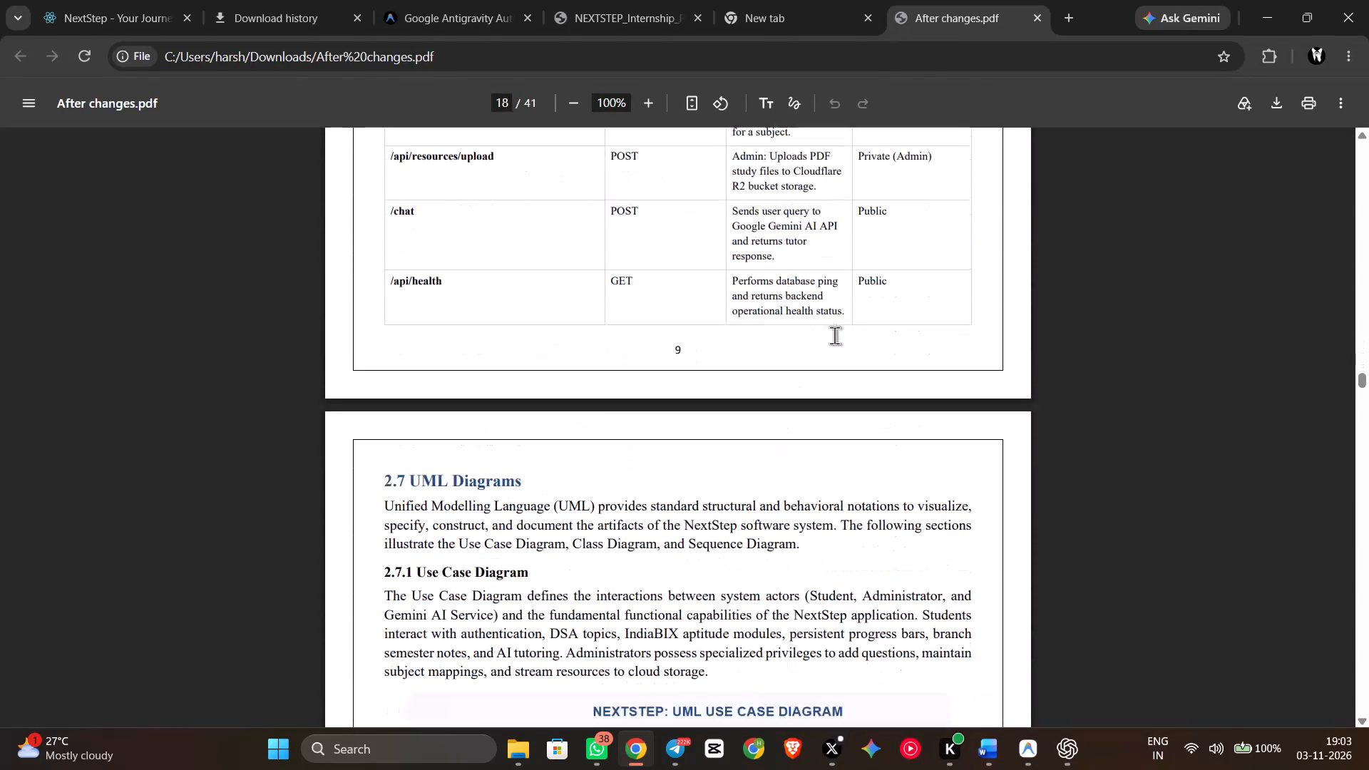
{"action": "scroll", "coordinate": [834, 335], "scroll_direction": "down", "scroll_amount": 19}
{"action": "scroll", "coordinate": [834, 335], "scroll_direction": "down", "scroll_amount": 6}
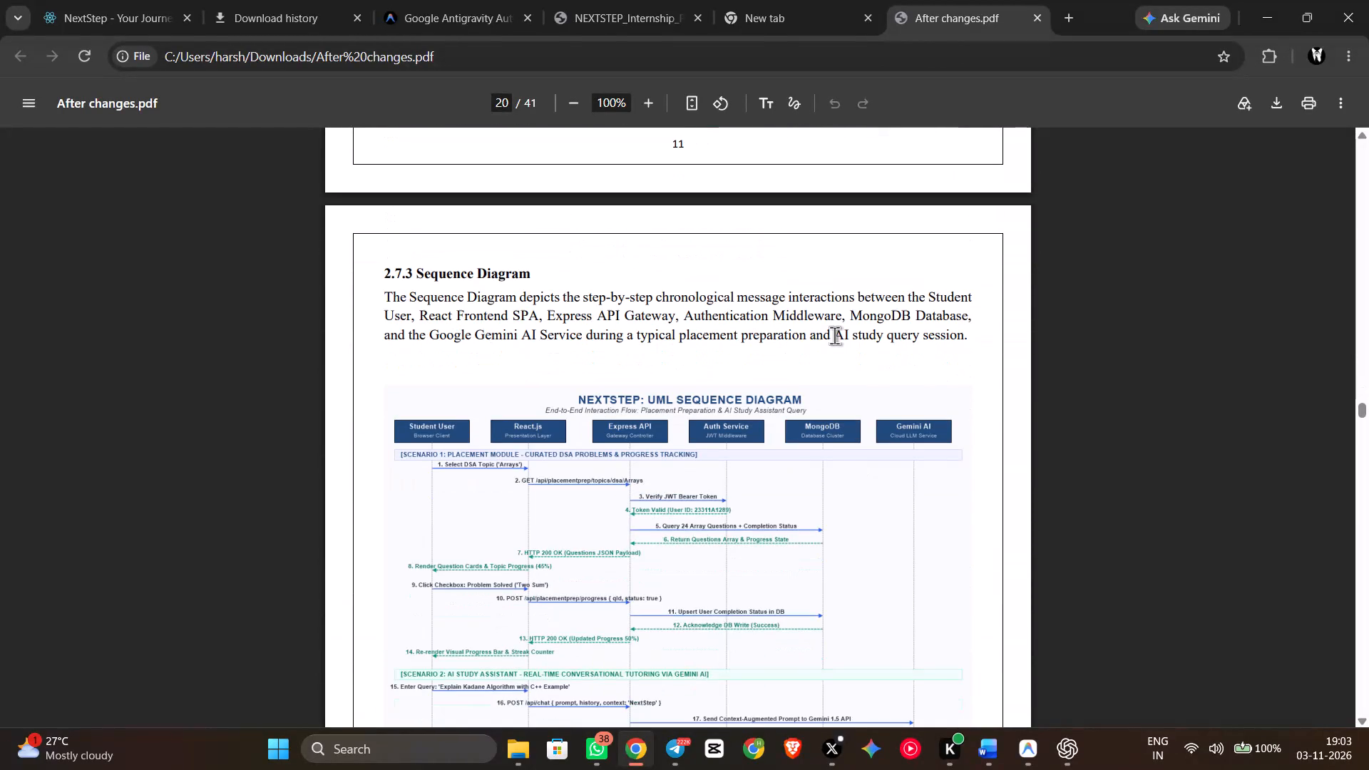